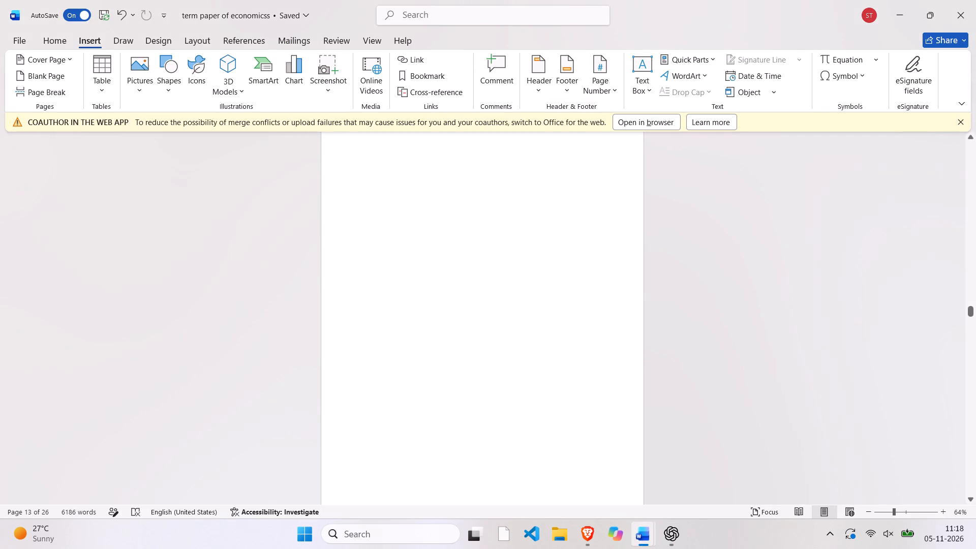
key(ctrl+v)
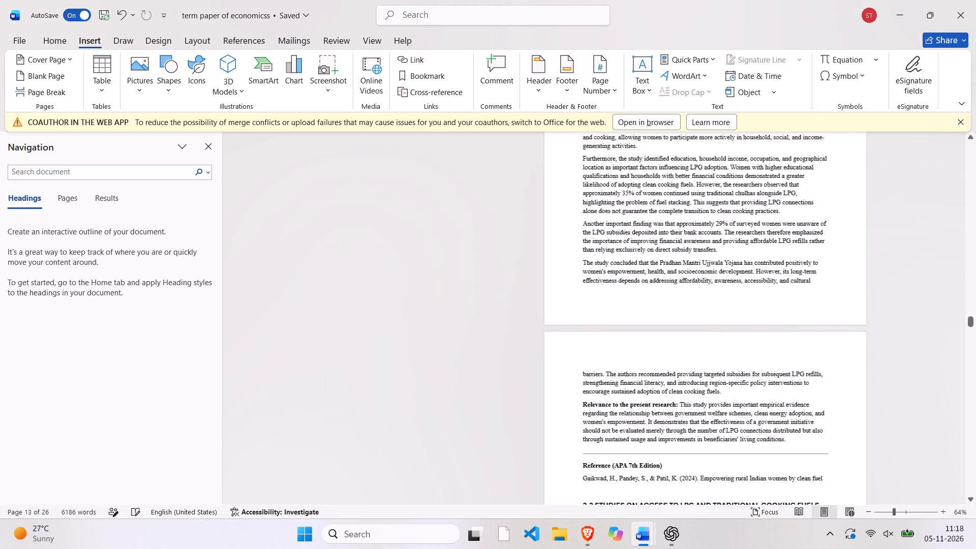
Remove the blank space above the pasted review's title, "Empowering Rural Indian Women by Clean Fuel Initiatives".
scroll(487, 266, up, 8)
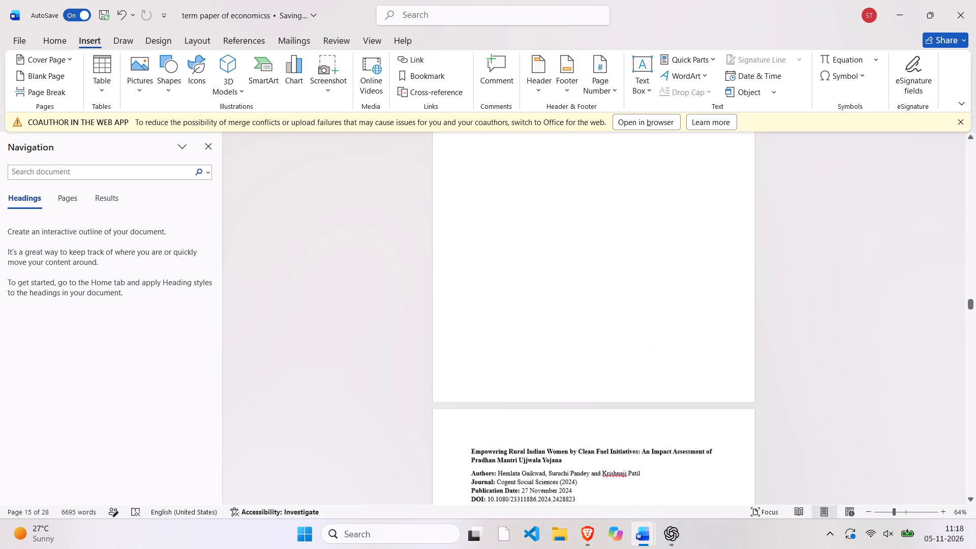
scroll(487, 266, down, 1)
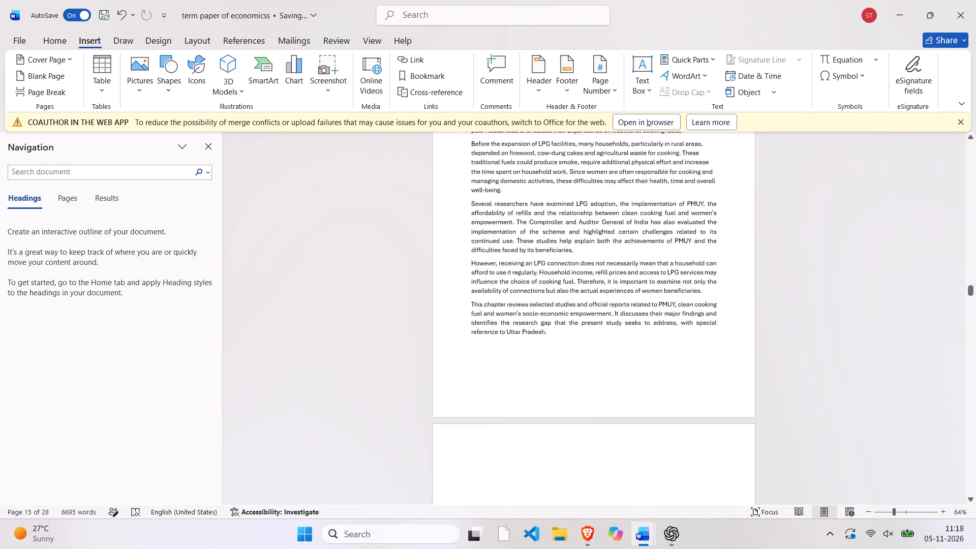
scroll(487, 266, down, 1)
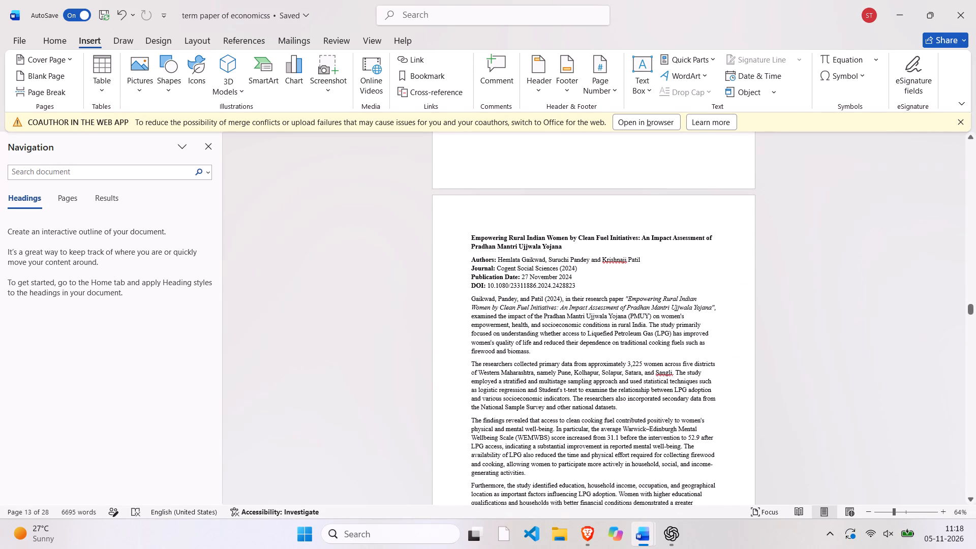
key(BackSpace)
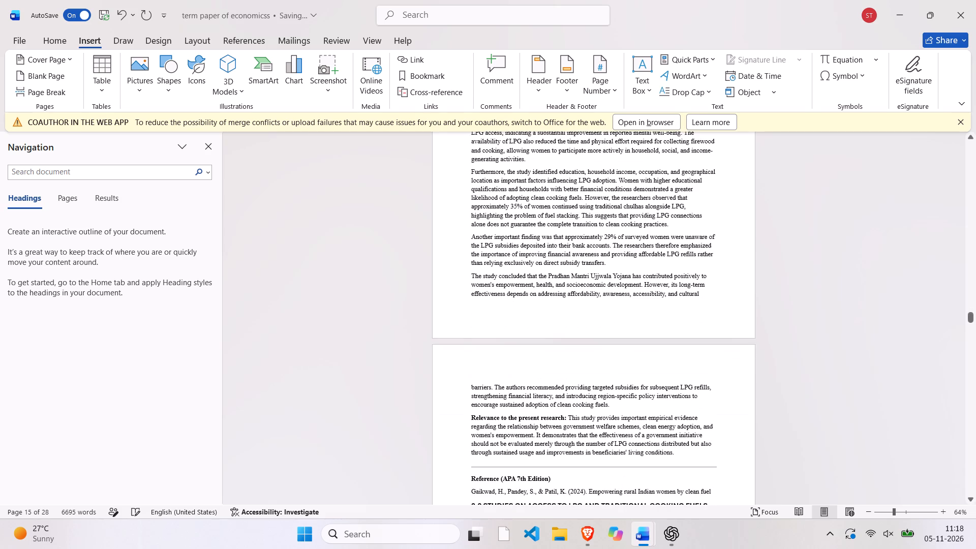
scroll(427, 436, up, 5)
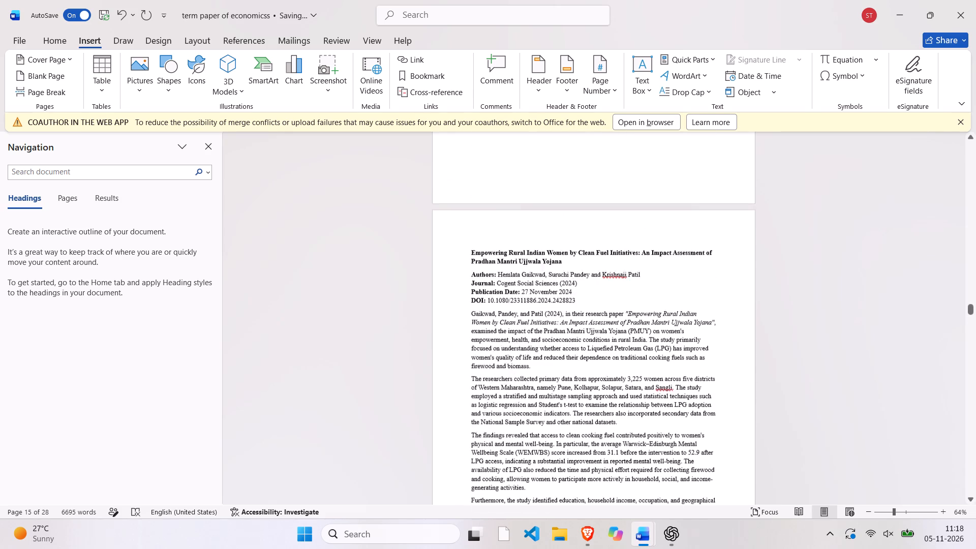
scroll(427, 436, up, 3)
scroll(427, 436, down, 5)
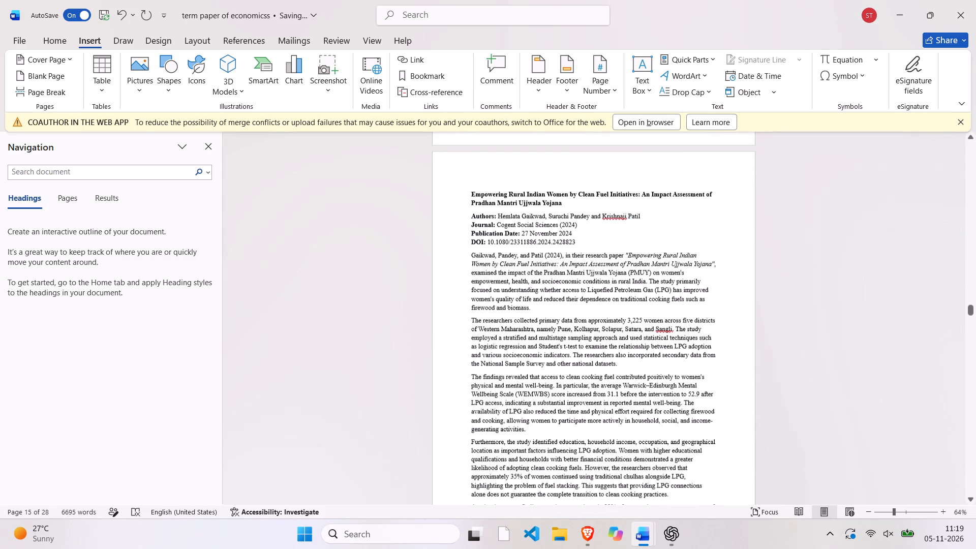
scroll(427, 436, down, 2)
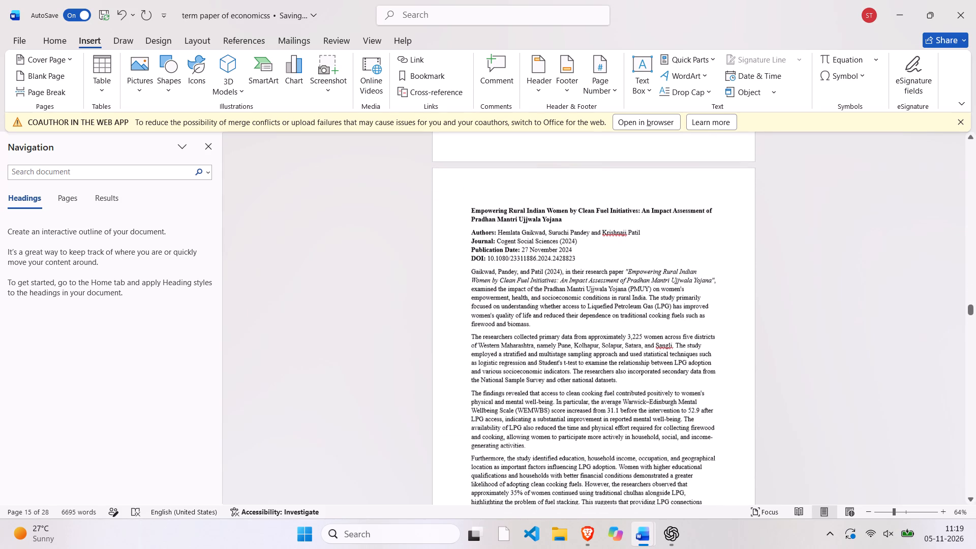
click(468, 209)
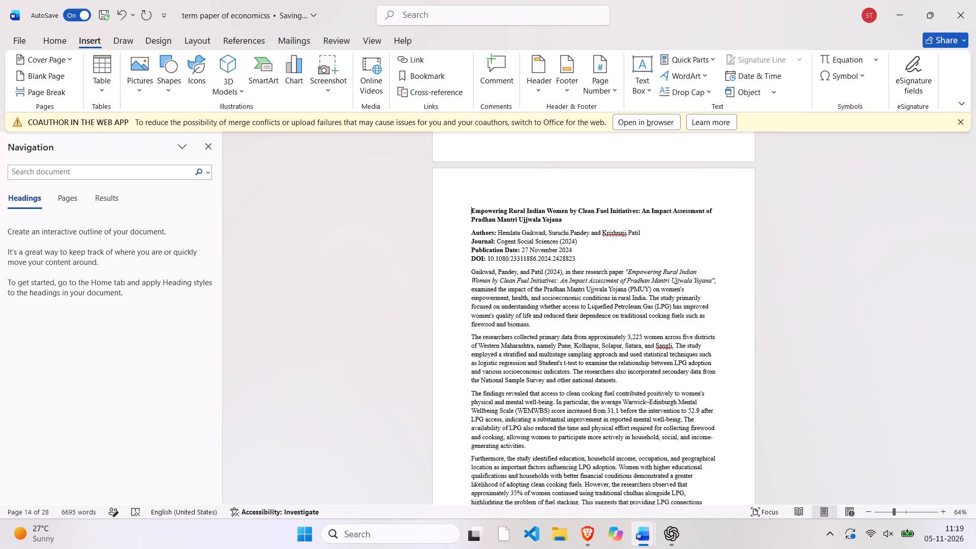
key(BackSpace)
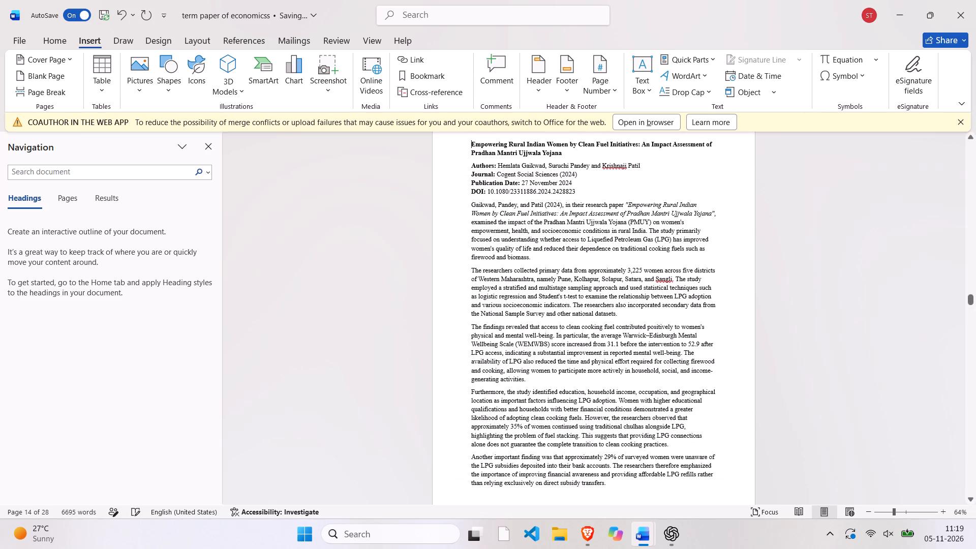
Number the pasted review's title by adding "1." in front of it.
scroll(468, 209, up, 3)
scroll(468, 209, down, 1)
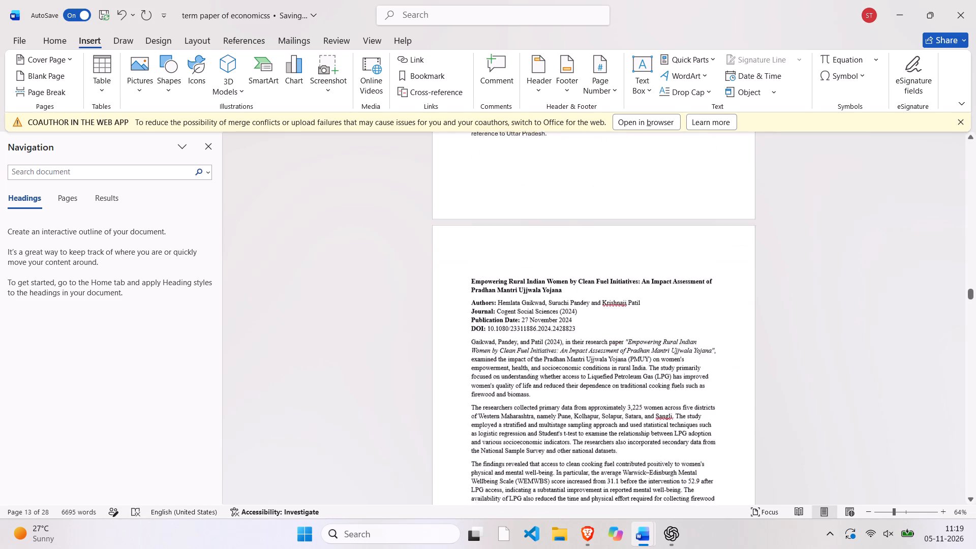
scroll(468, 209, down, 1)
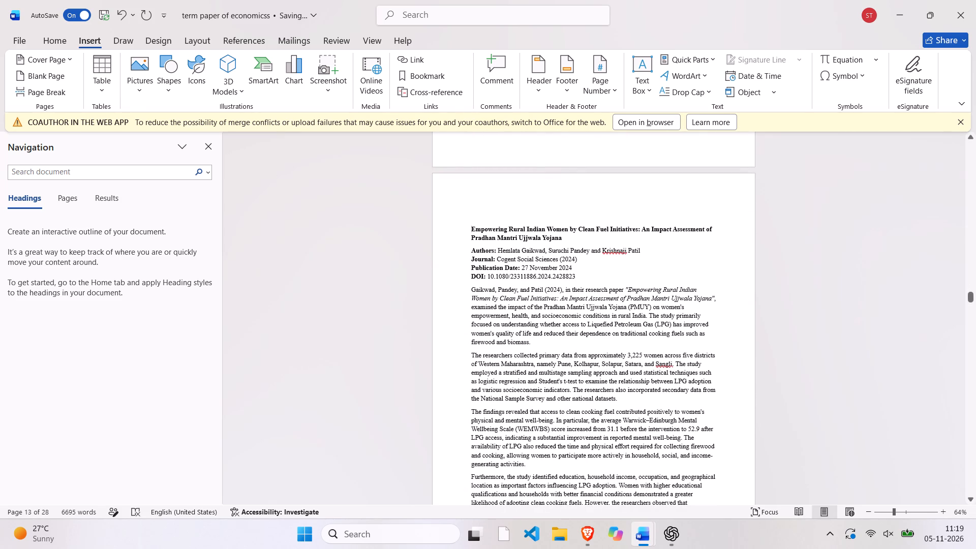
key(1)
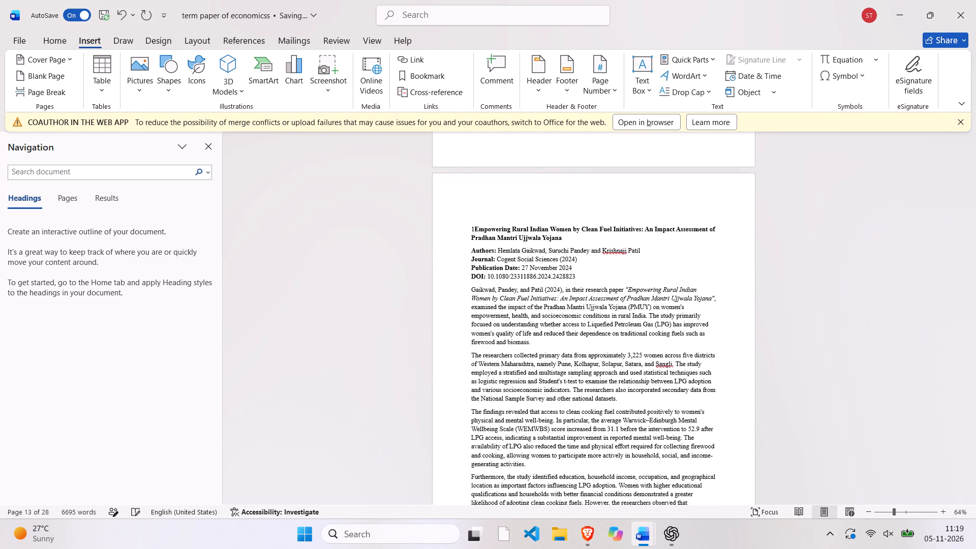
key(period)
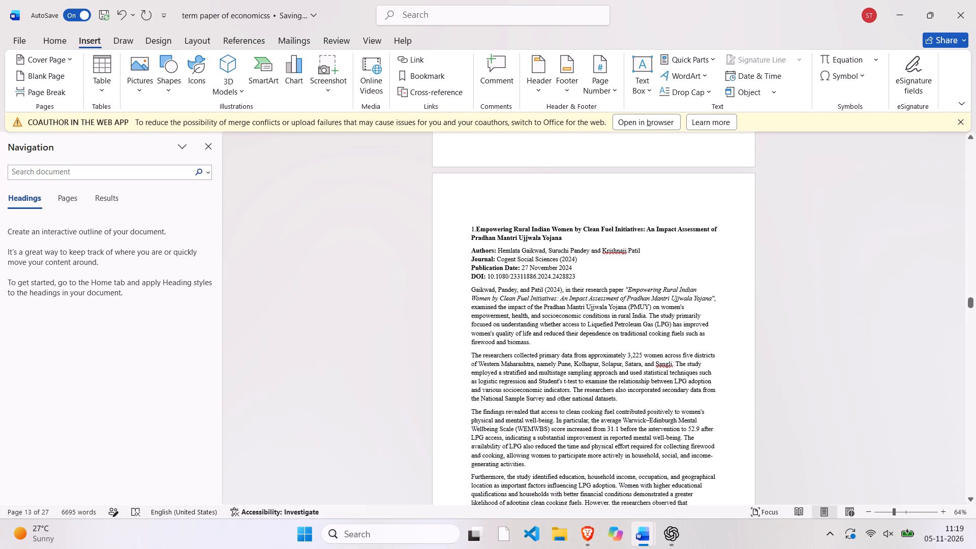
Start a new line after the review's "Relevance to the present research" paragraph.
scroll(650, 144, up, 2)
scroll(650, 144, down, 3)
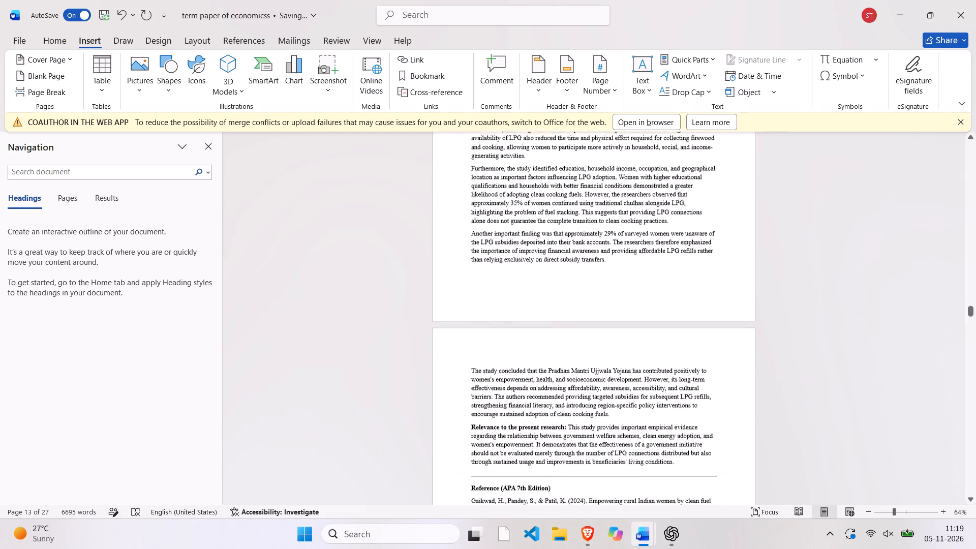
scroll(650, 144, down, 2)
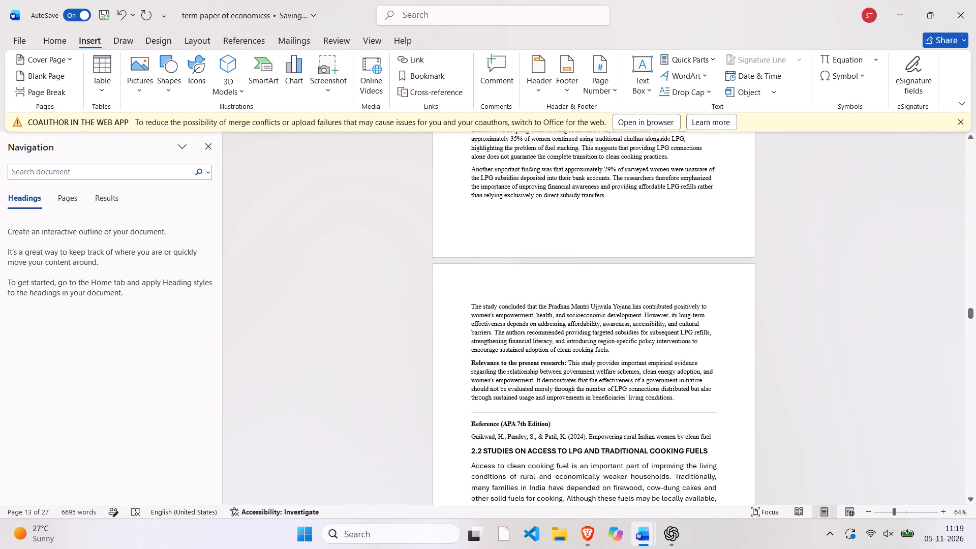
click(675, 396)
key(Return)
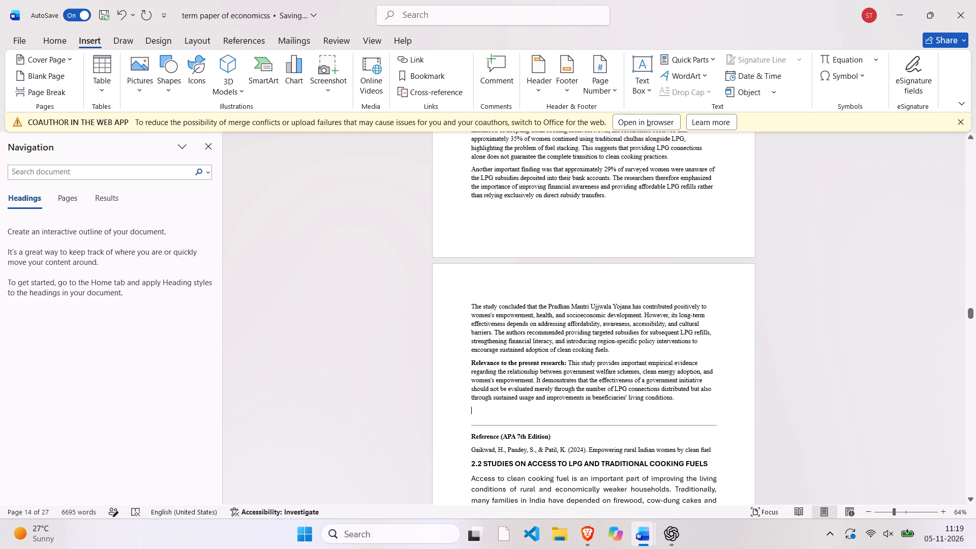
Remove the blank line between the "Relevance to the present research" paragraph and the reference section's divider line.
key(Return)
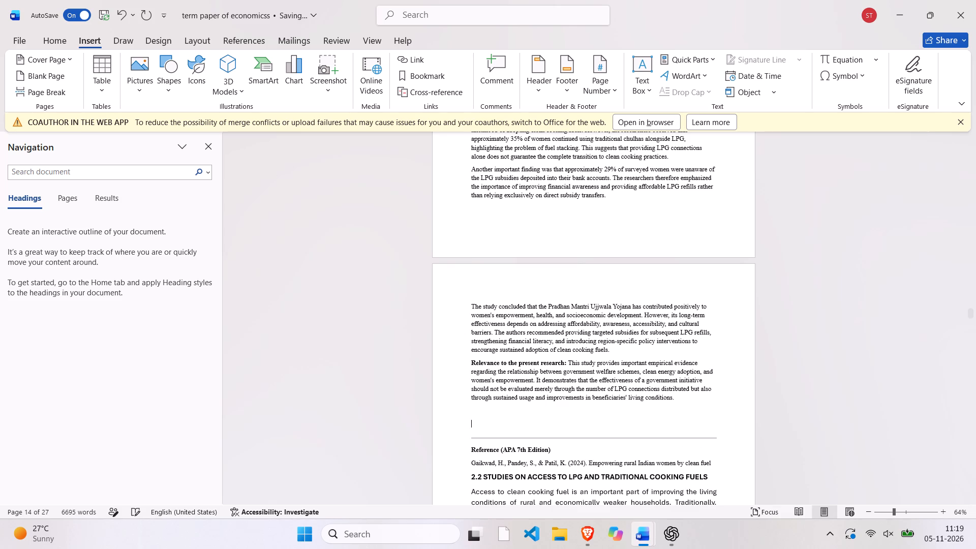
key(BackSpace)
key(BackSpace)
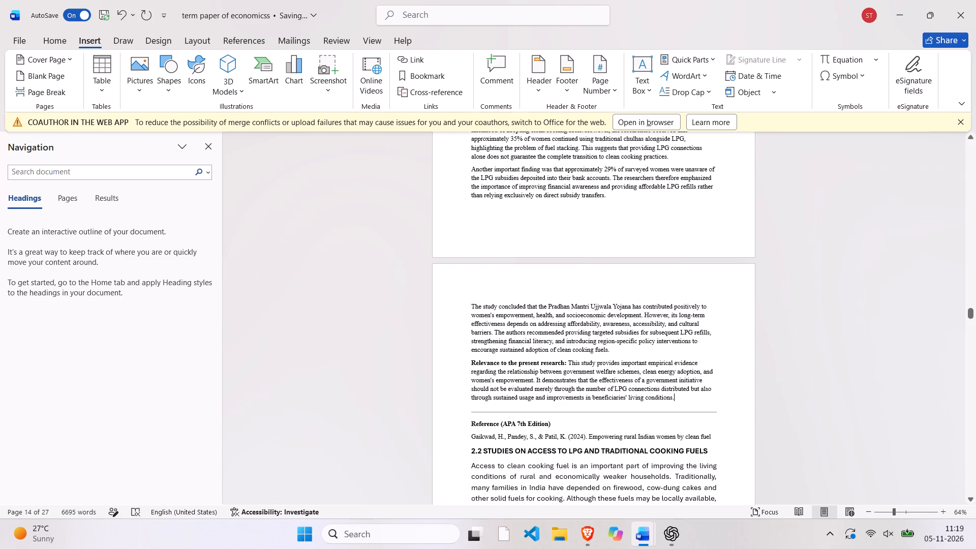
click(713, 435)
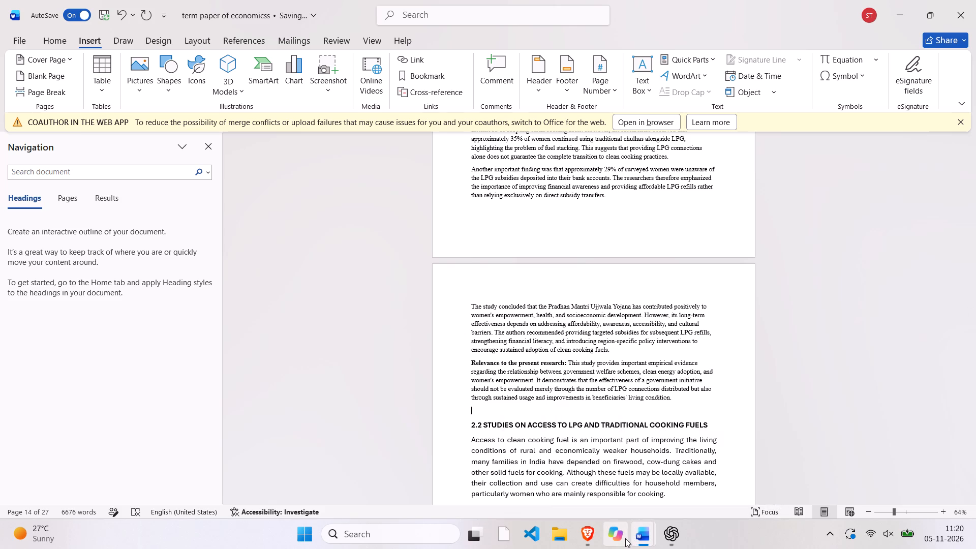
Switch to the Brave browser, to the tandfonline article on empowering rural Indian women by clean fuel.
click(592, 535)
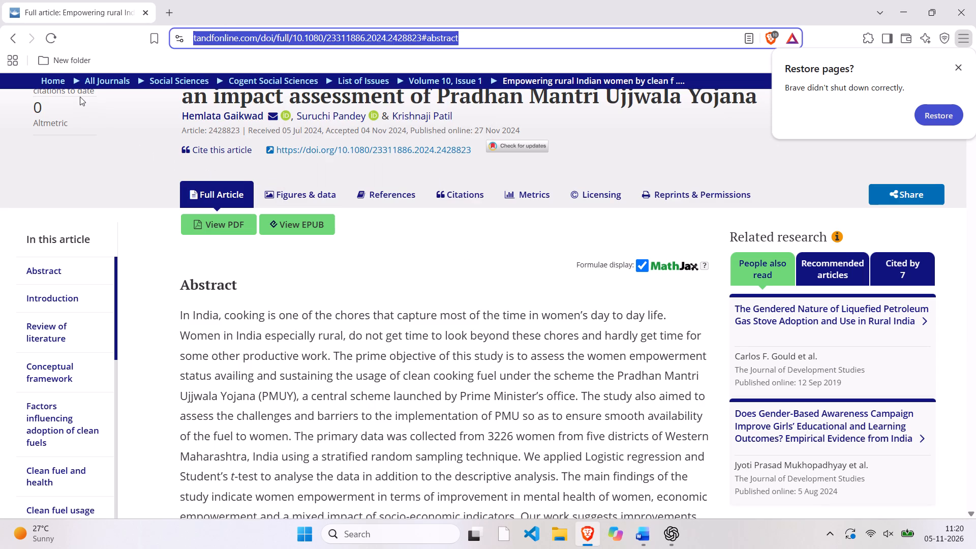
In Brave, return to the Google Scholar results and open "Socio-economic factors on choice of cooking fuel" about PMUY in India.
click(13, 38)
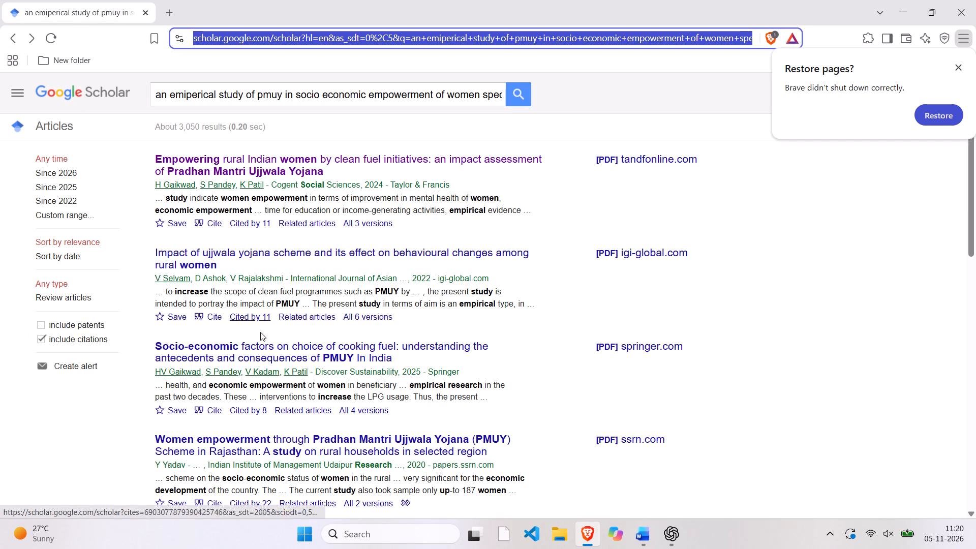
click(258, 357)
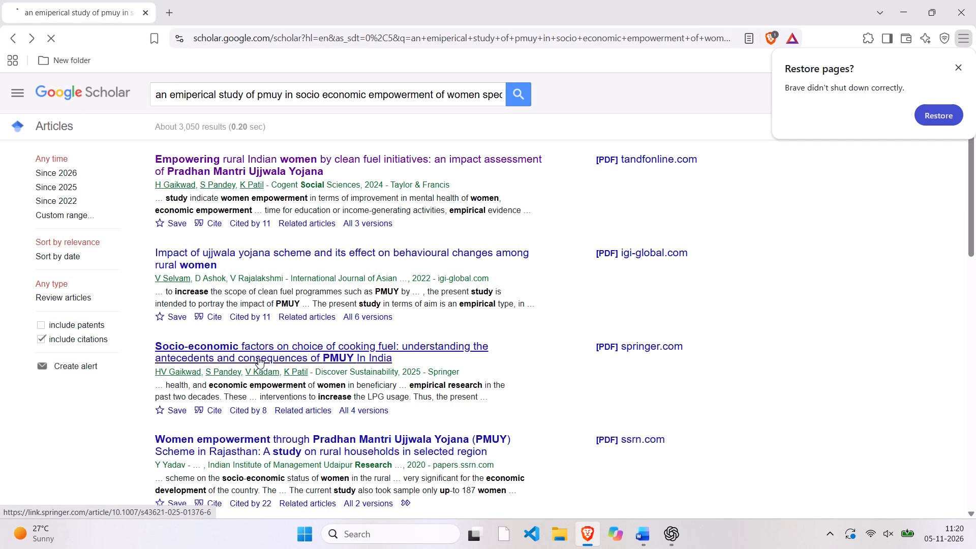
click(258, 357)
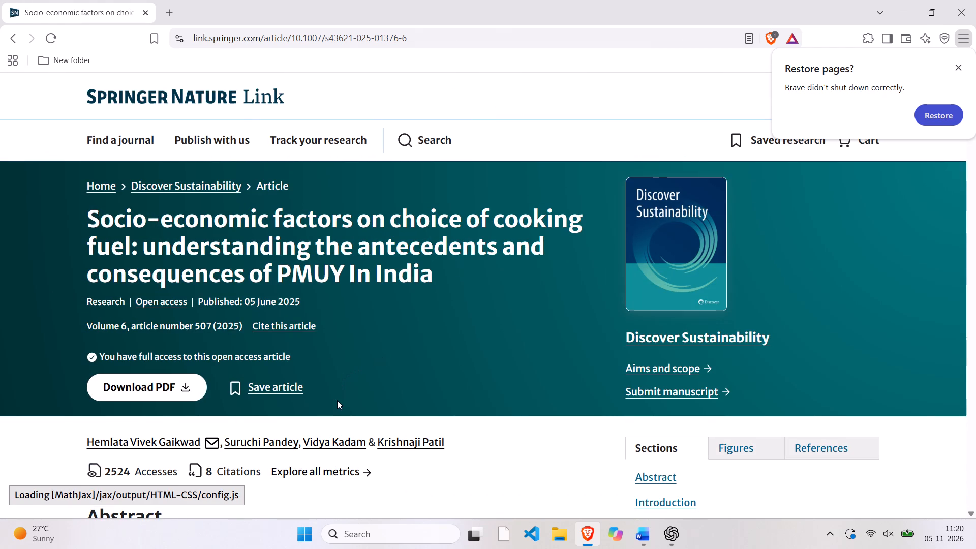
Skim the Springer article's abstract, introduction and literature review for its relevance to the term paper.
scroll(216, 133, up, 2)
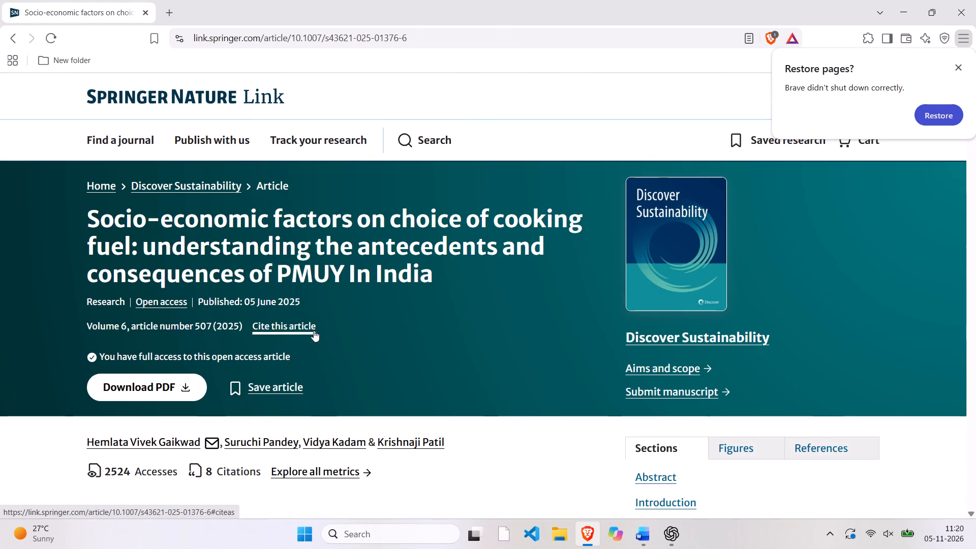
scroll(405, 389, down, 5)
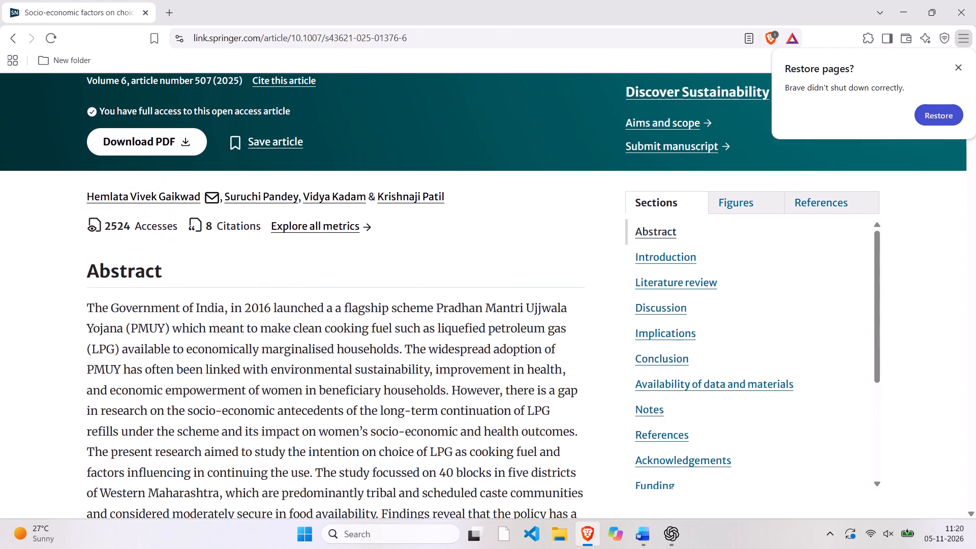
scroll(405, 389, down, 15)
scroll(405, 389, up, 6)
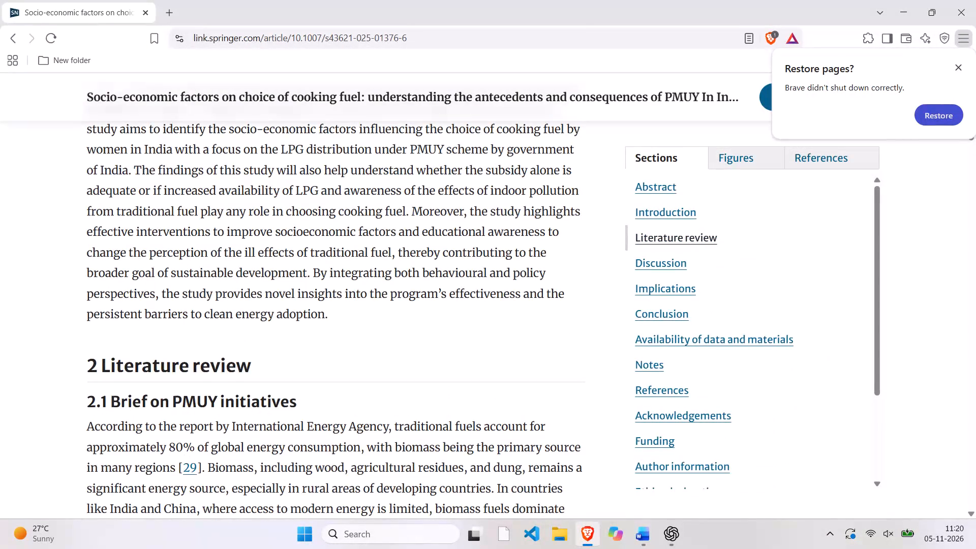
click(192, 88)
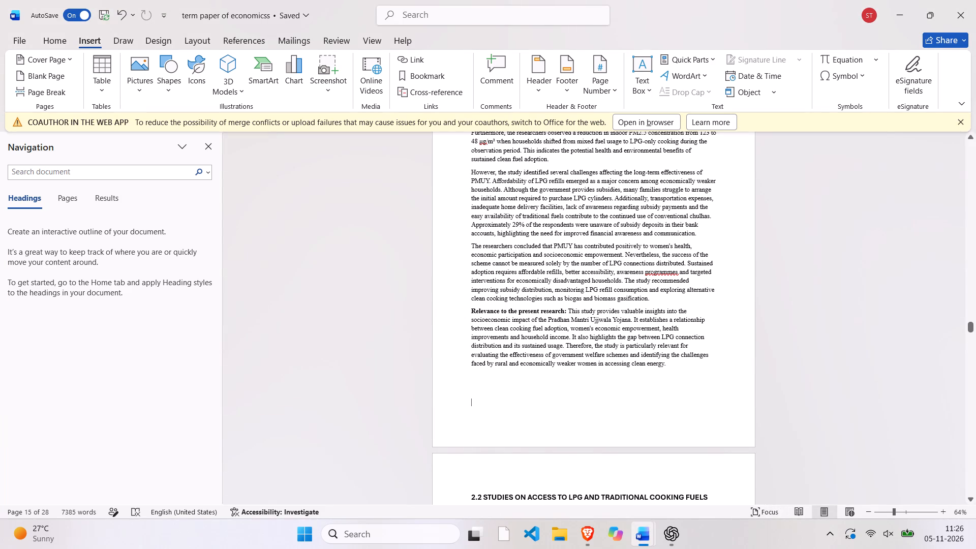
scroll(646, 423, up, 2)
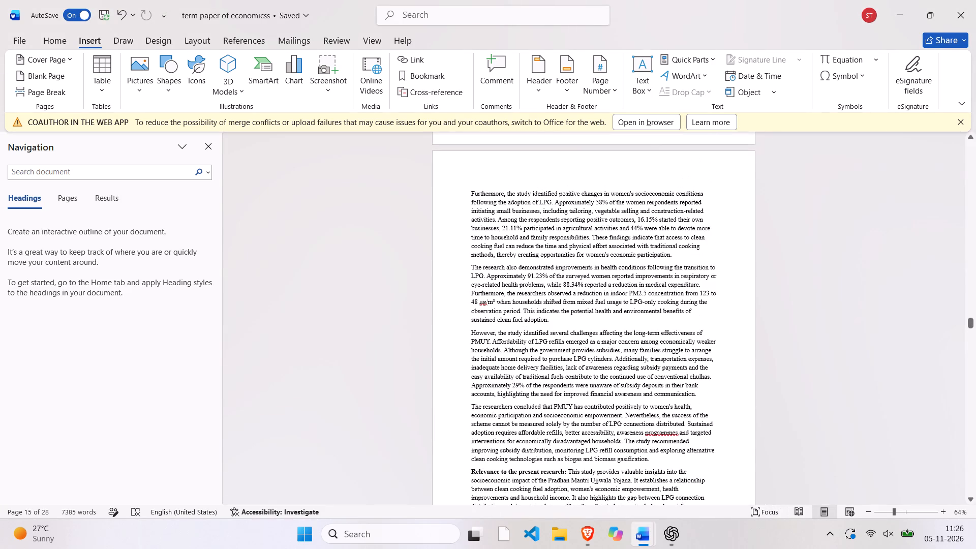
scroll(646, 423, up, 3)
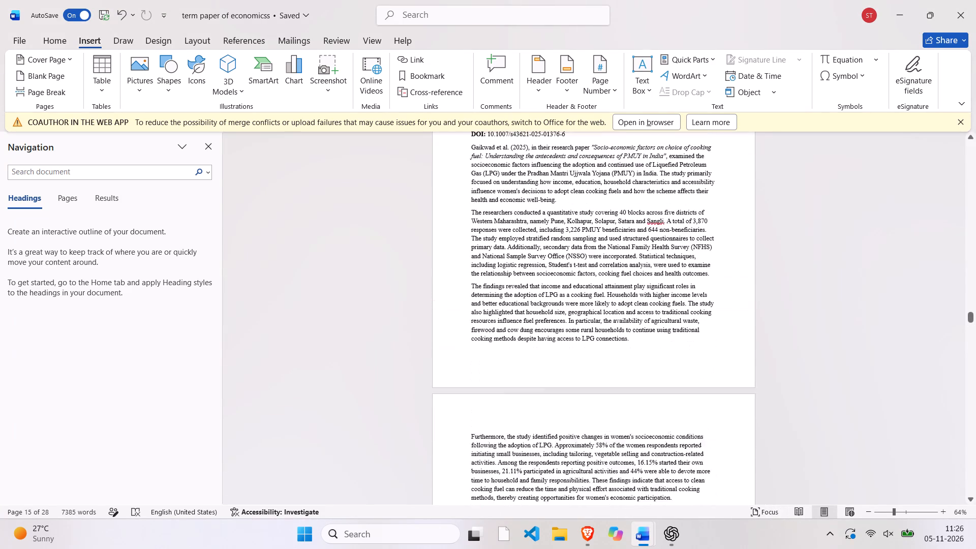
scroll(646, 423, up, 3)
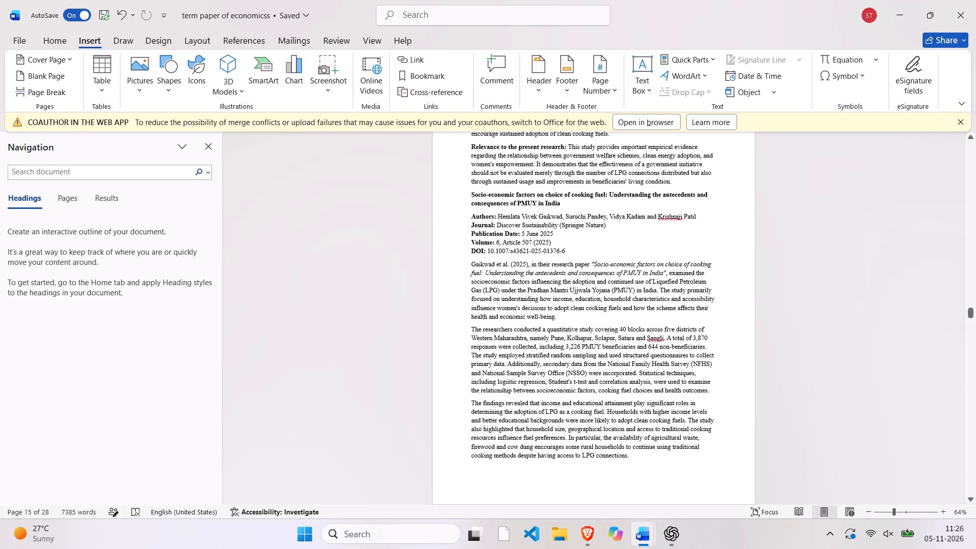
click(469, 194)
scroll(469, 194, up, 1)
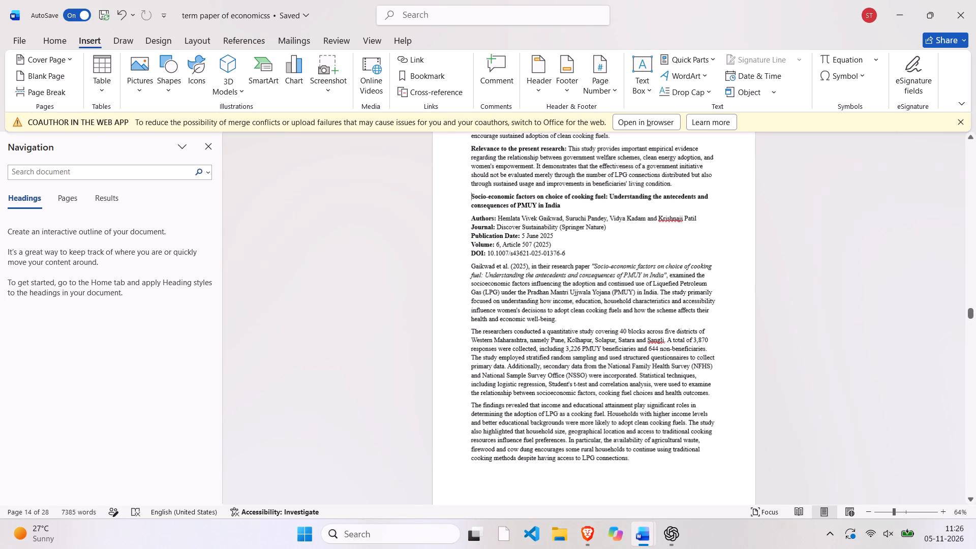
click(469, 197)
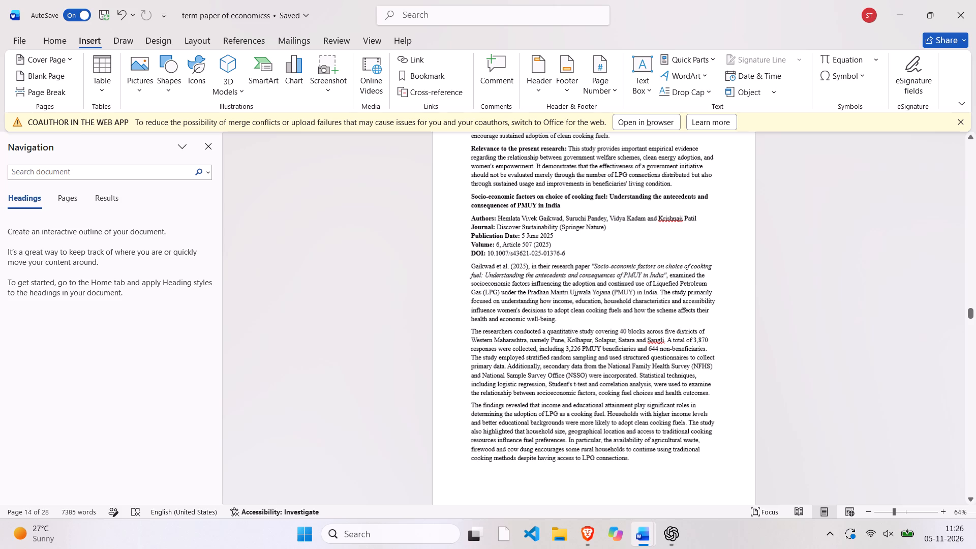
click(472, 196)
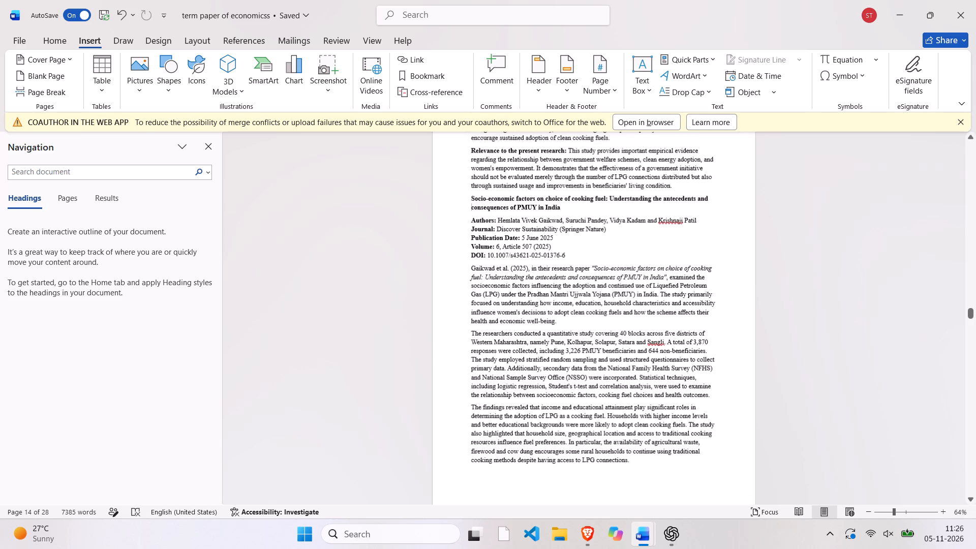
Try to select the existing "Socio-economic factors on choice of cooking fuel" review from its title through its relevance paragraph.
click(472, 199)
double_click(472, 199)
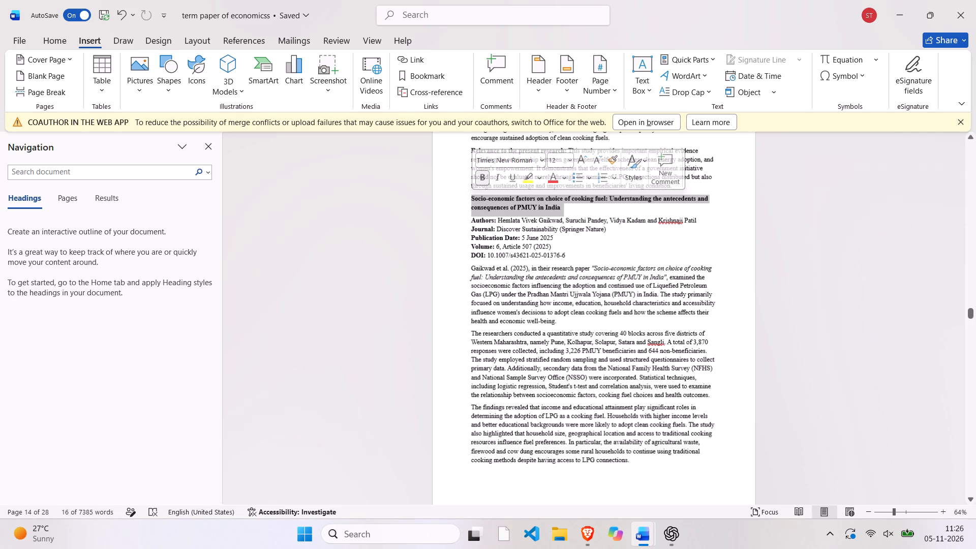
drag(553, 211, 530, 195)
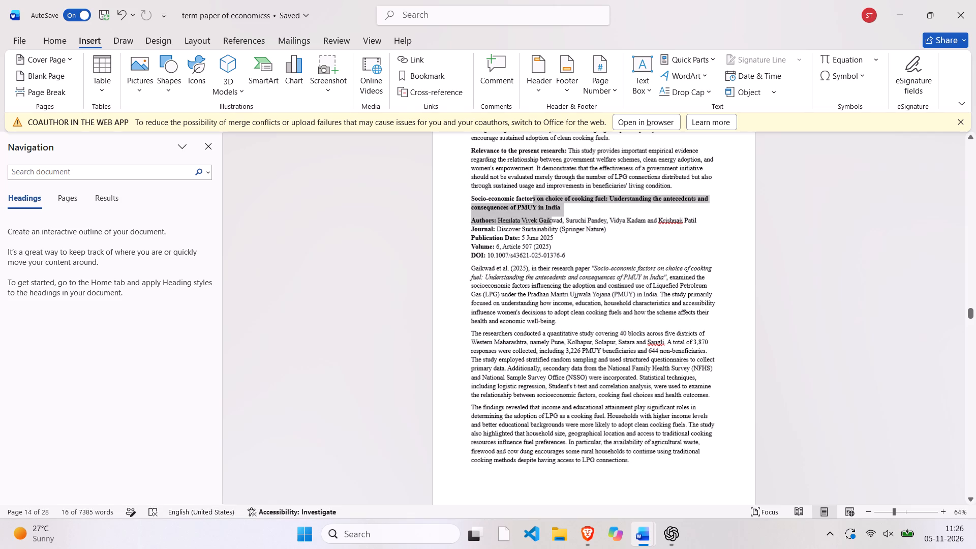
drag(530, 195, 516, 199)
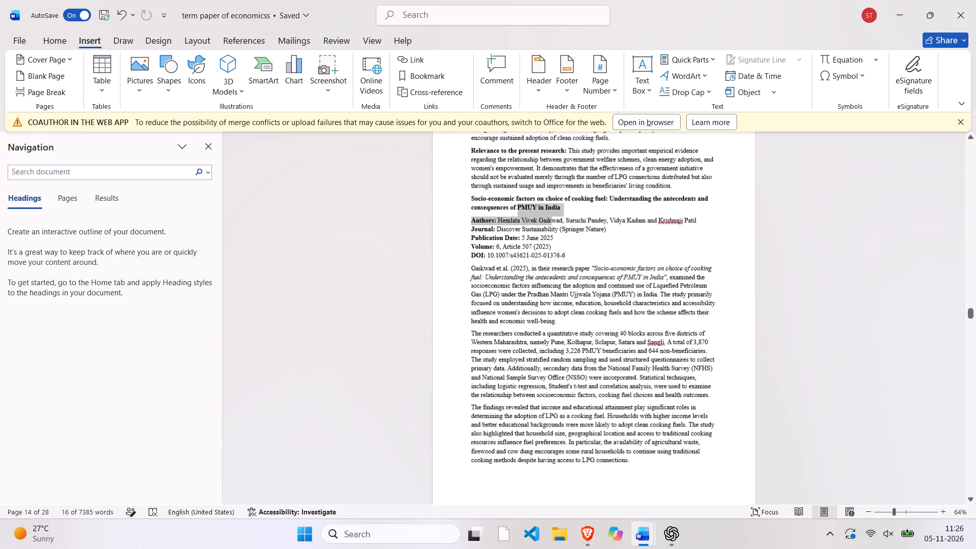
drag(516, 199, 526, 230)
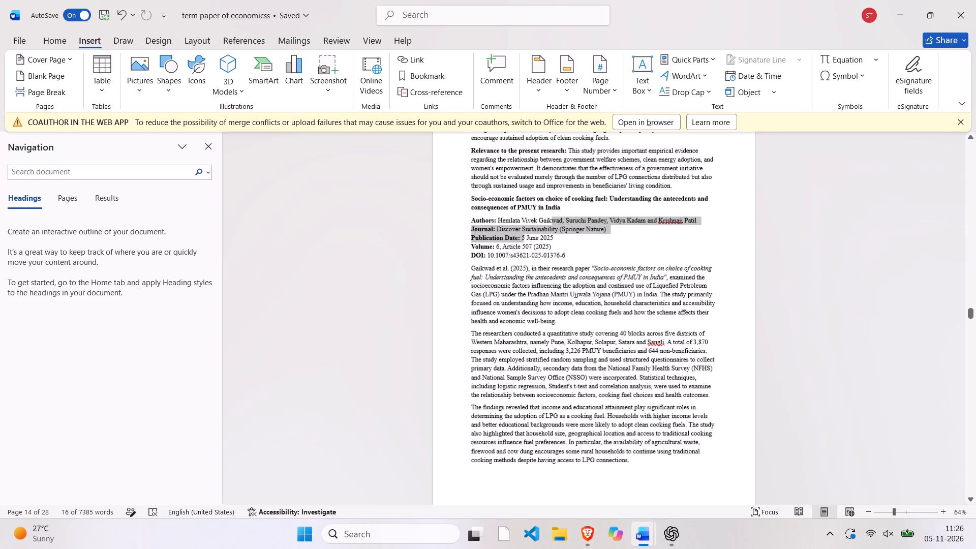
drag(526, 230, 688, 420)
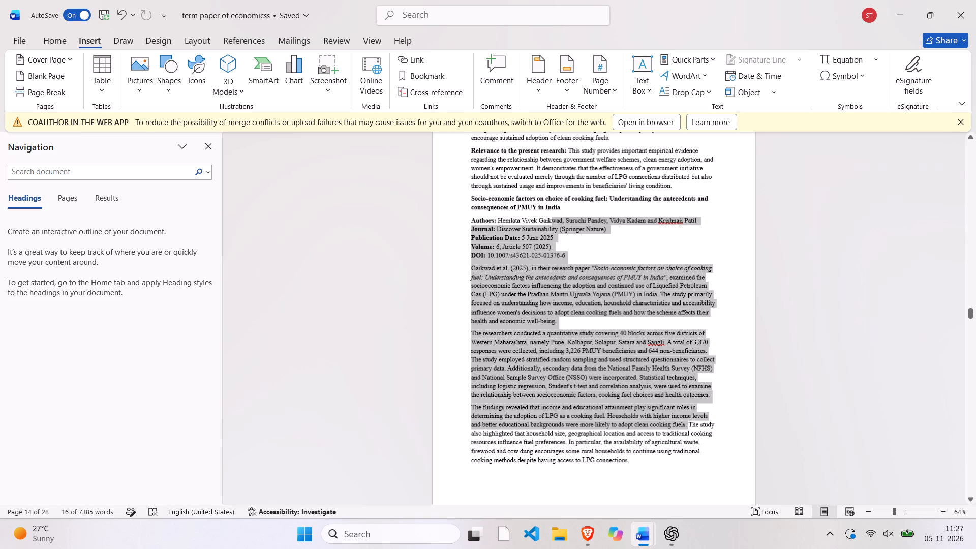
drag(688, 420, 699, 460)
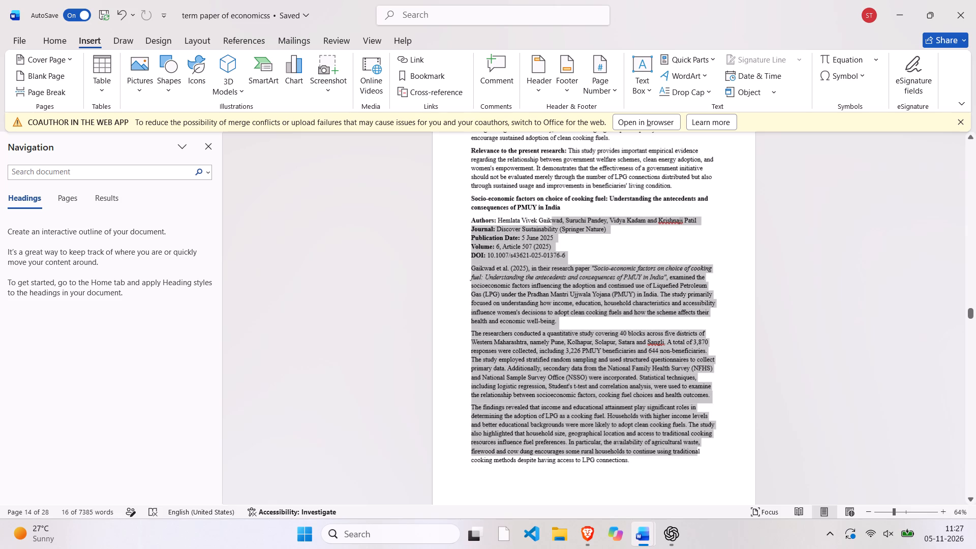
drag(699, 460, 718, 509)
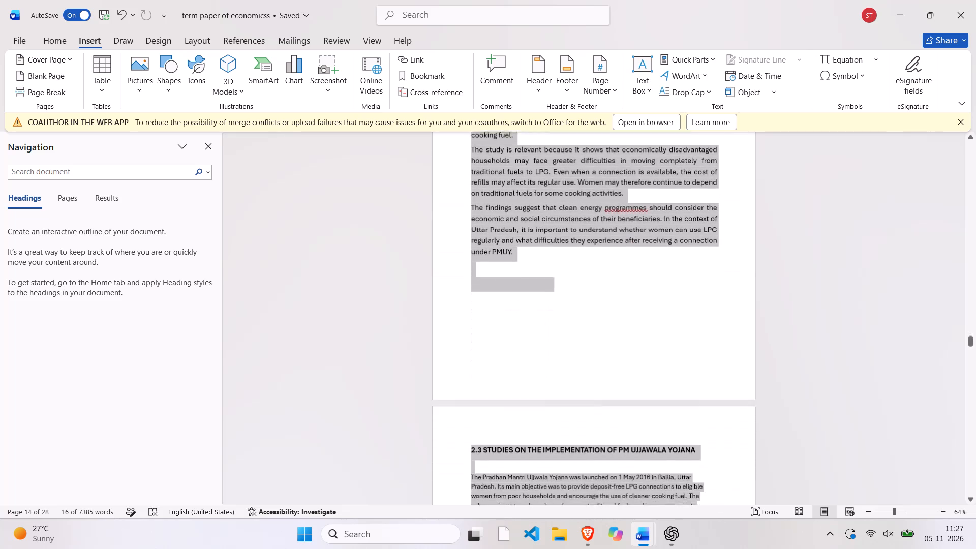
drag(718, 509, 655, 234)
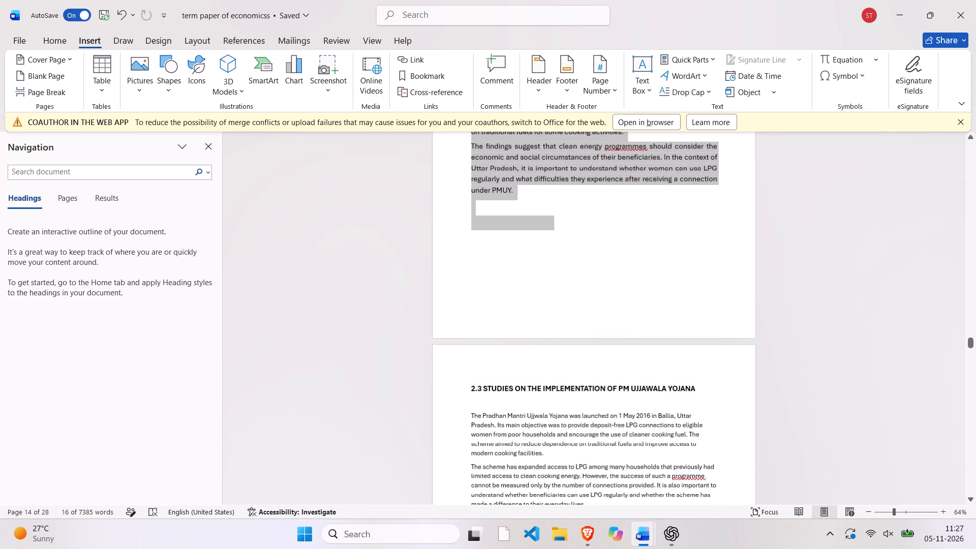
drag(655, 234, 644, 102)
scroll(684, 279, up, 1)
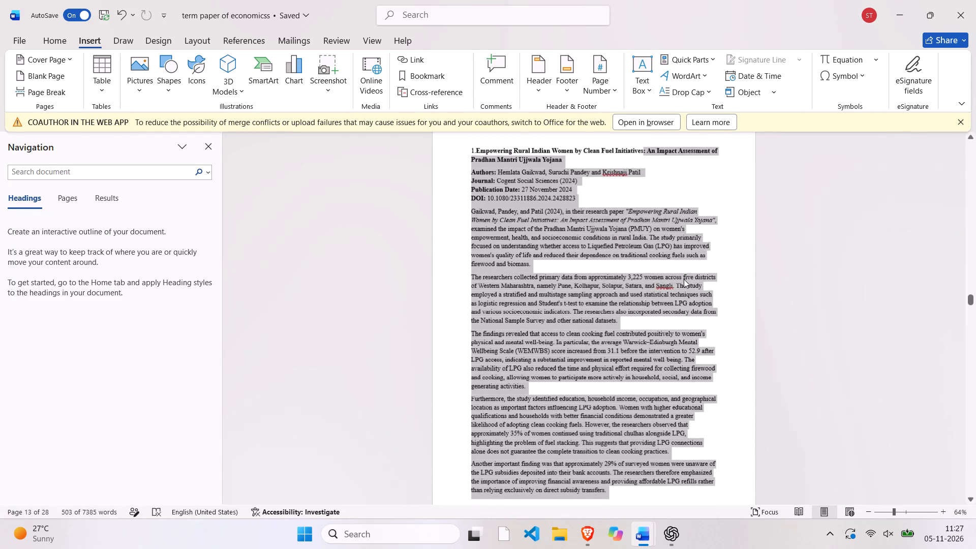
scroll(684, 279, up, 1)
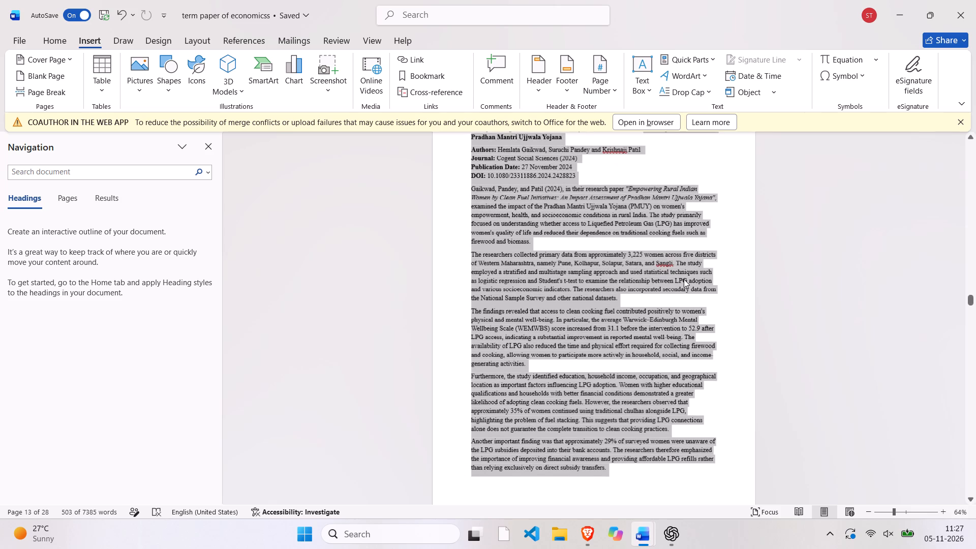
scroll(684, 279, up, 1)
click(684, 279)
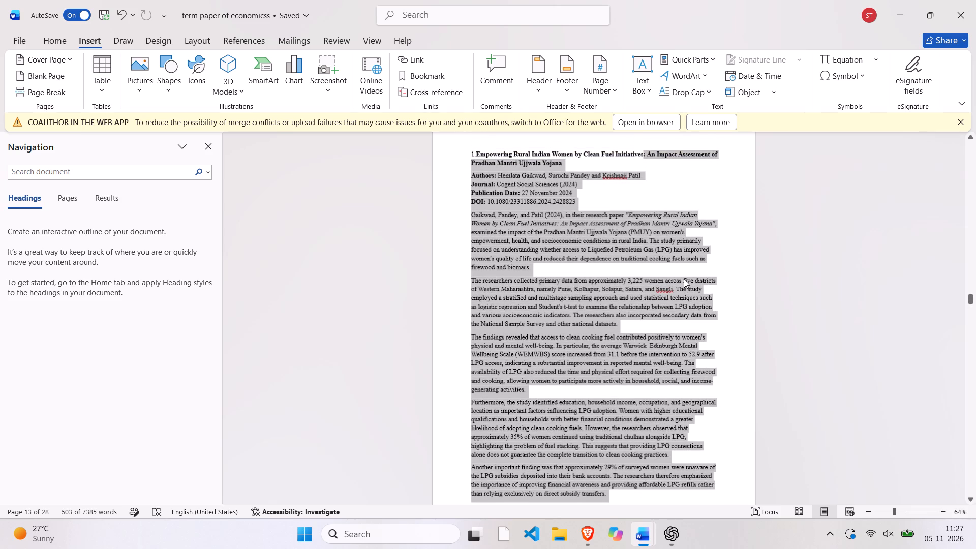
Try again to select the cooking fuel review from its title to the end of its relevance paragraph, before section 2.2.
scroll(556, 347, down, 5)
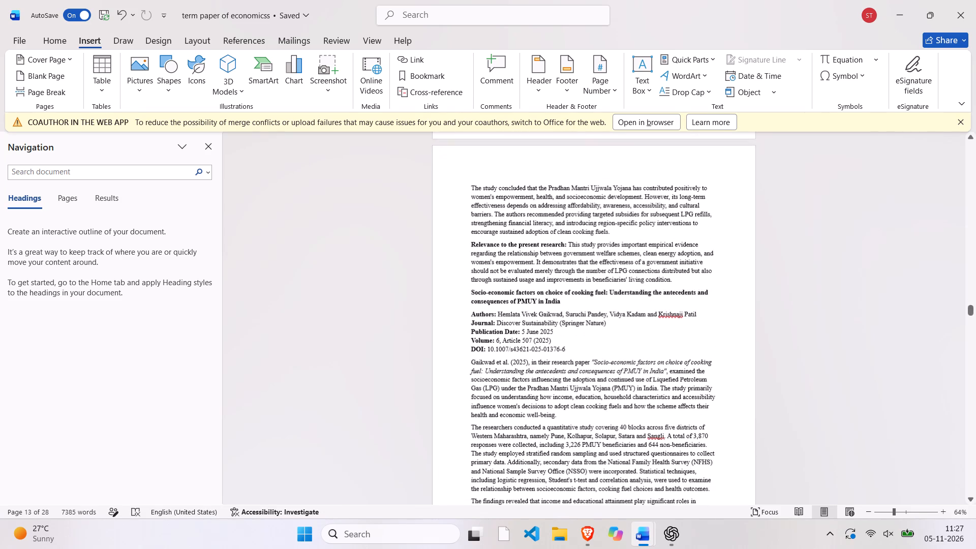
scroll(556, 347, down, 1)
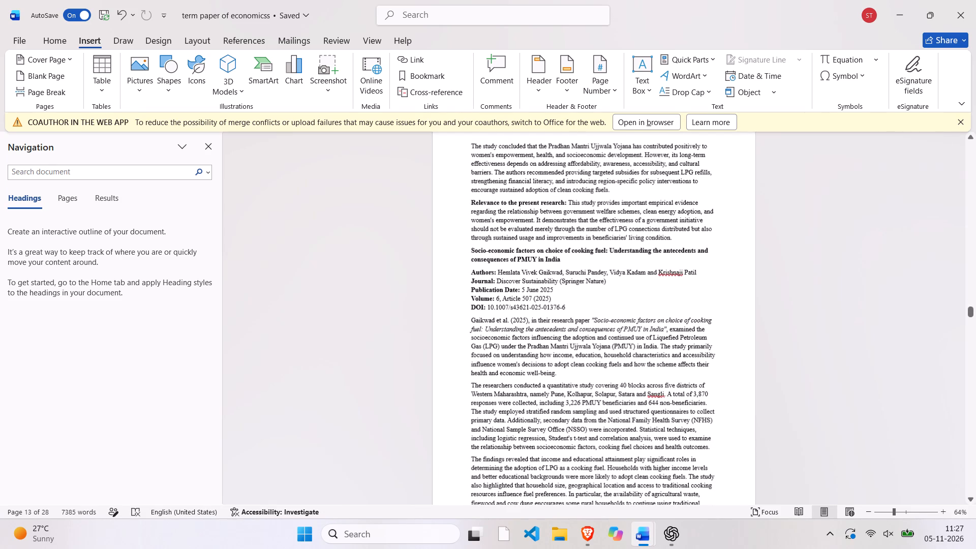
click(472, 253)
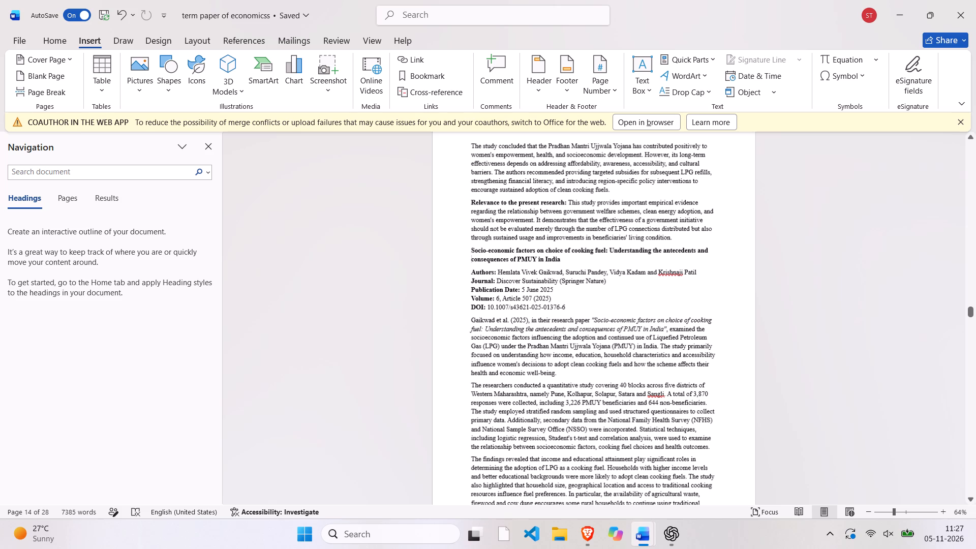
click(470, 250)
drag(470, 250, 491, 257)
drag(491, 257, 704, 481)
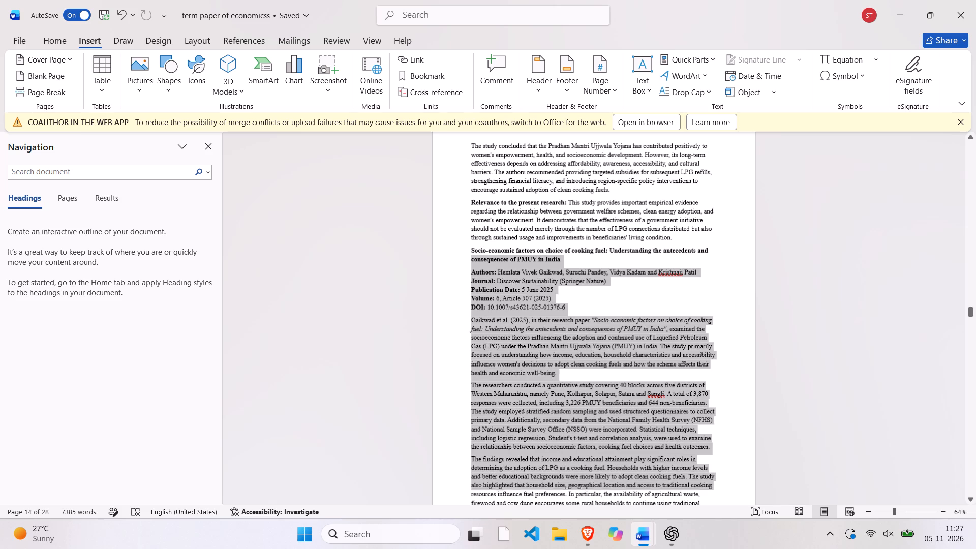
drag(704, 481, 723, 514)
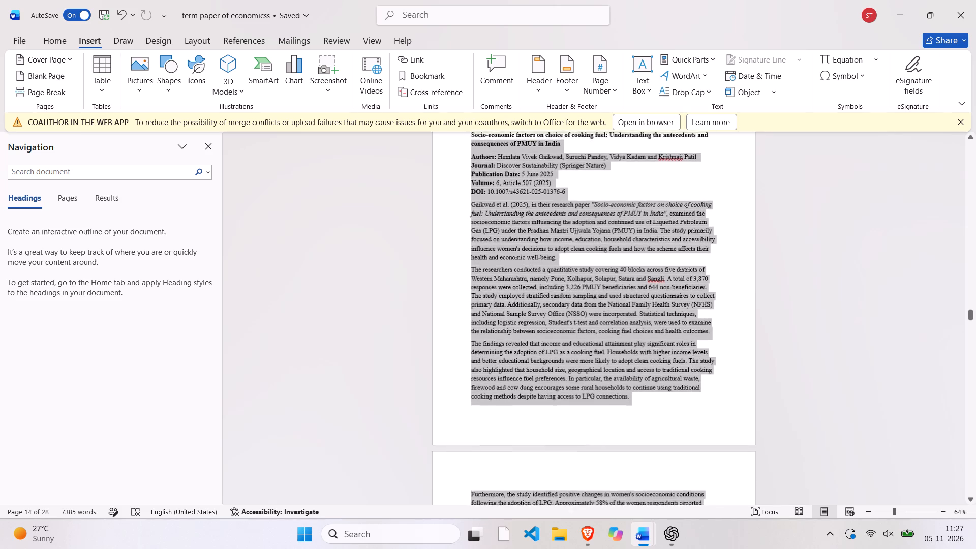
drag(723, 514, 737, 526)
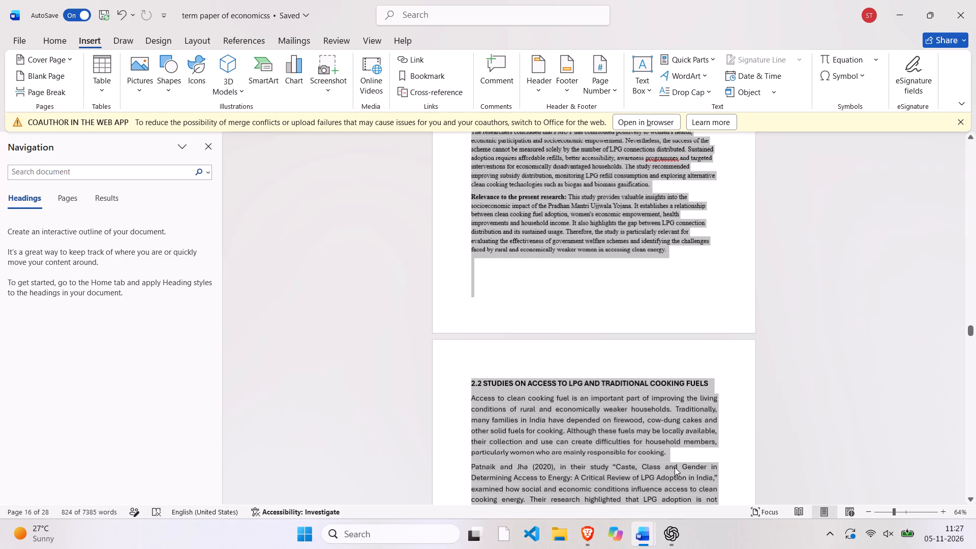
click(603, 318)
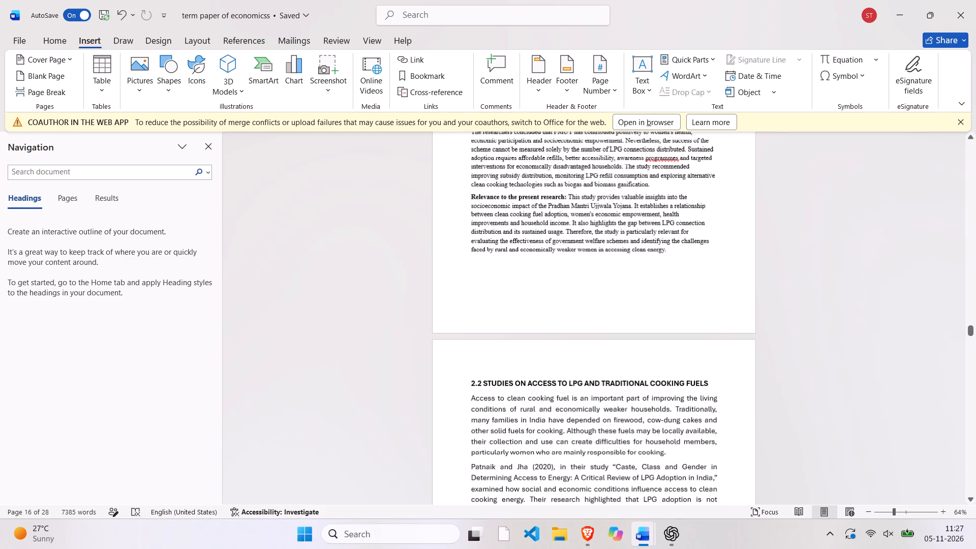
Delete the end of the cooking fuel review, from "activities. Among the respondents" through its relevance paragraph before section 2.2.
scroll(661, 331, up, 4)
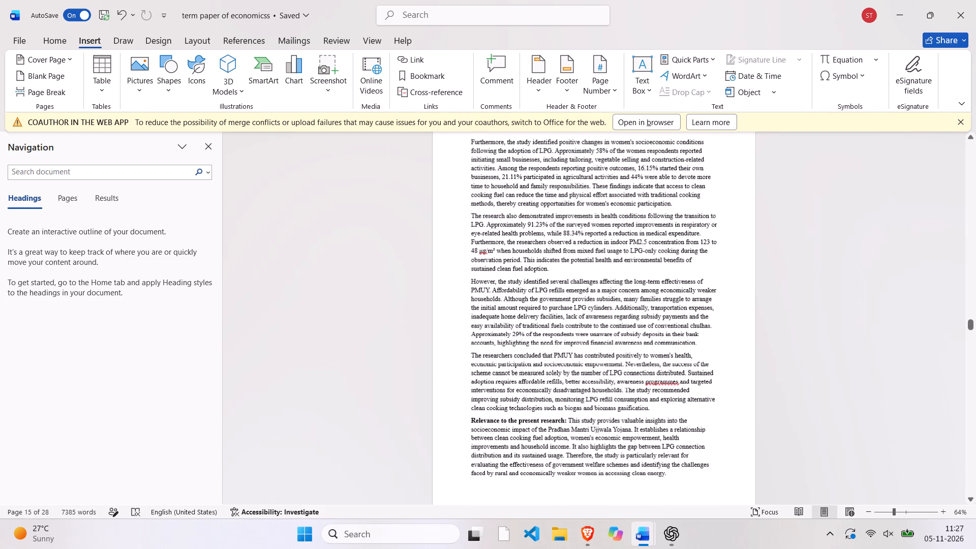
scroll(661, 331, up, 2)
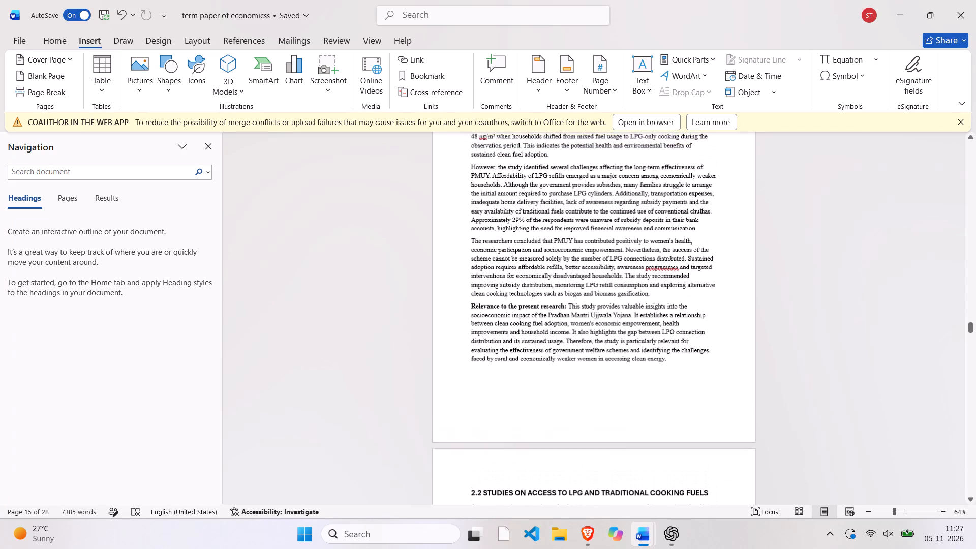
scroll(661, 331, up, 2)
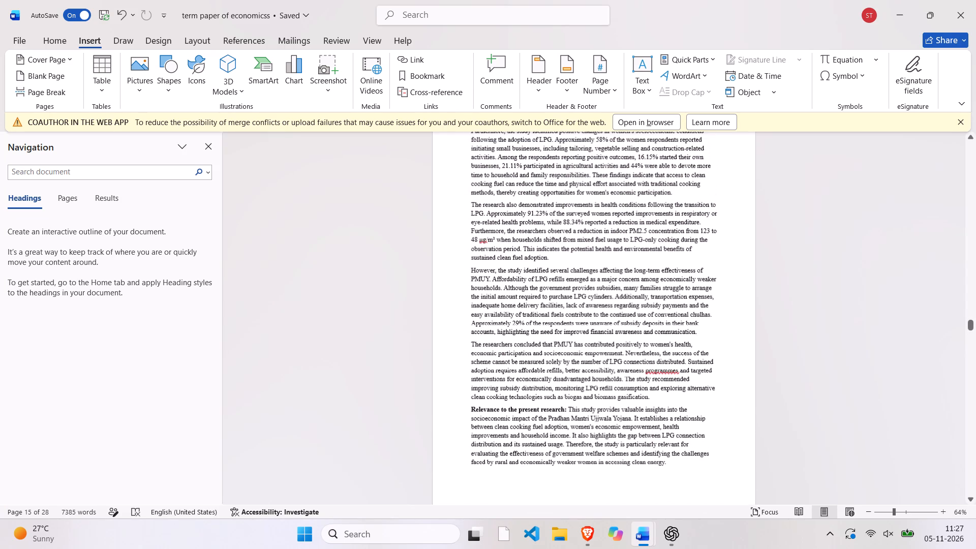
scroll(661, 331, up, 2)
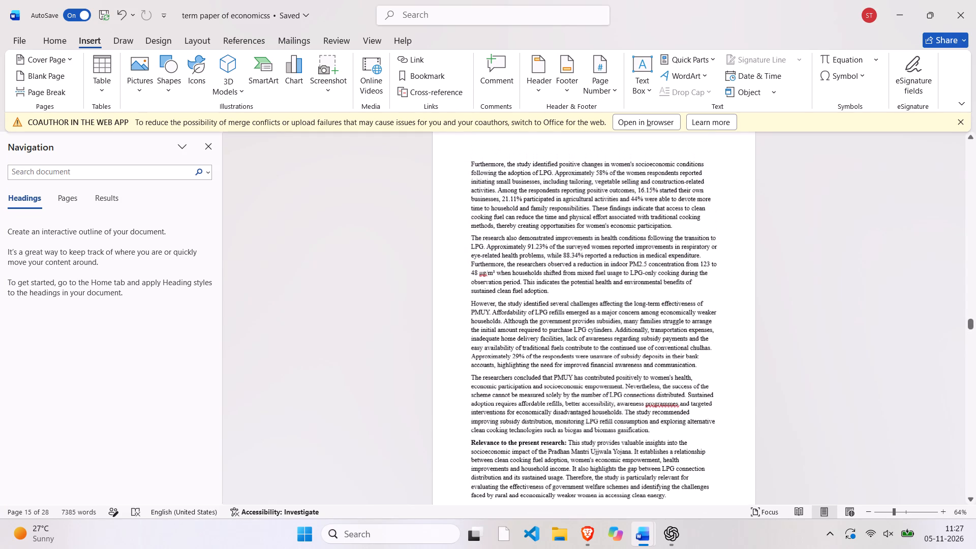
click(473, 164)
drag(468, 180, 602, 298)
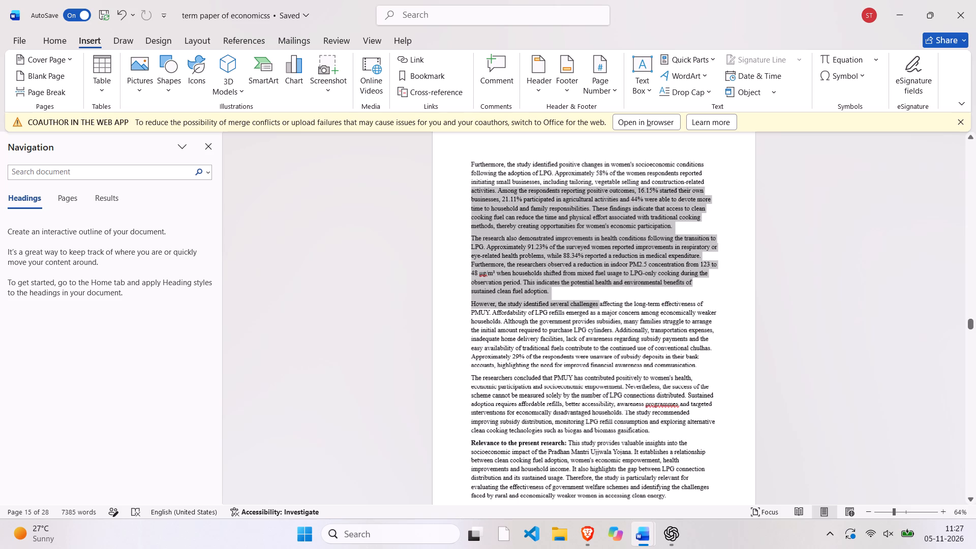
drag(602, 298, 689, 486)
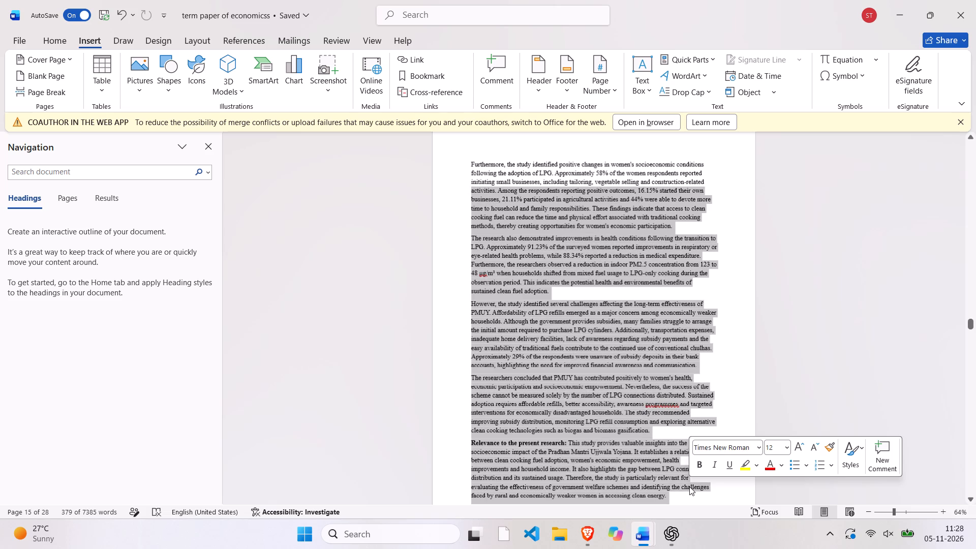
key(BackSpace)
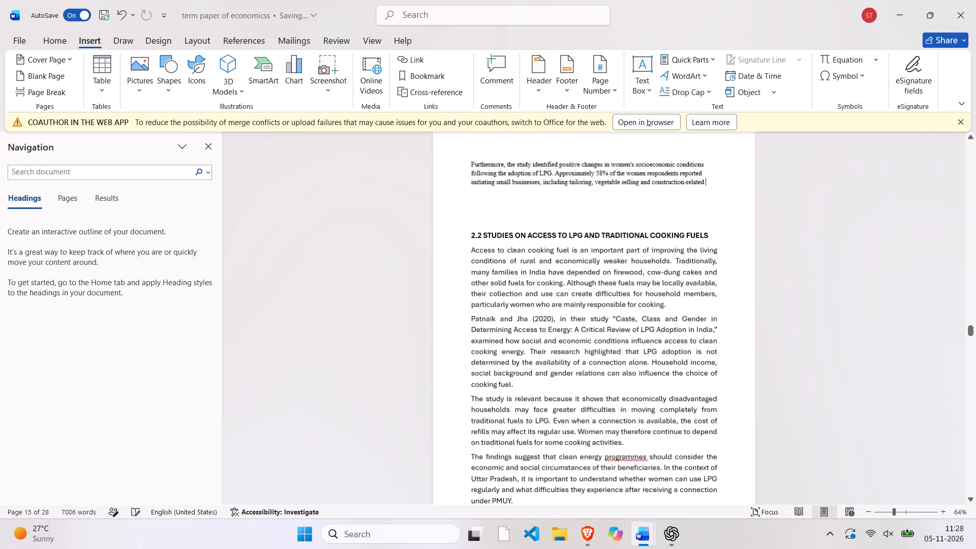
Delete the cooking fuel review from its Journal line through the leftover lines of the "Furthermore" paragraph.
scroll(689, 486, up, 1)
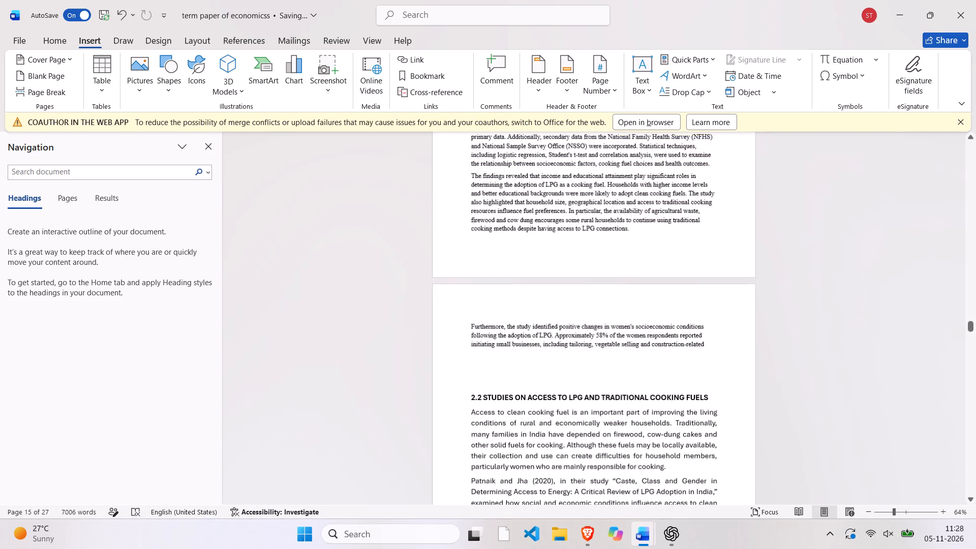
scroll(689, 486, up, 5)
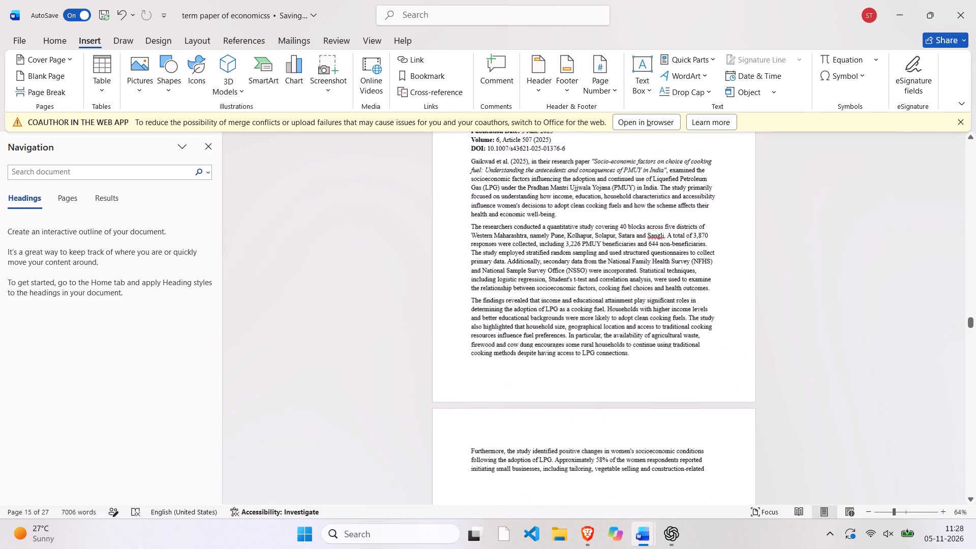
scroll(689, 486, up, 1)
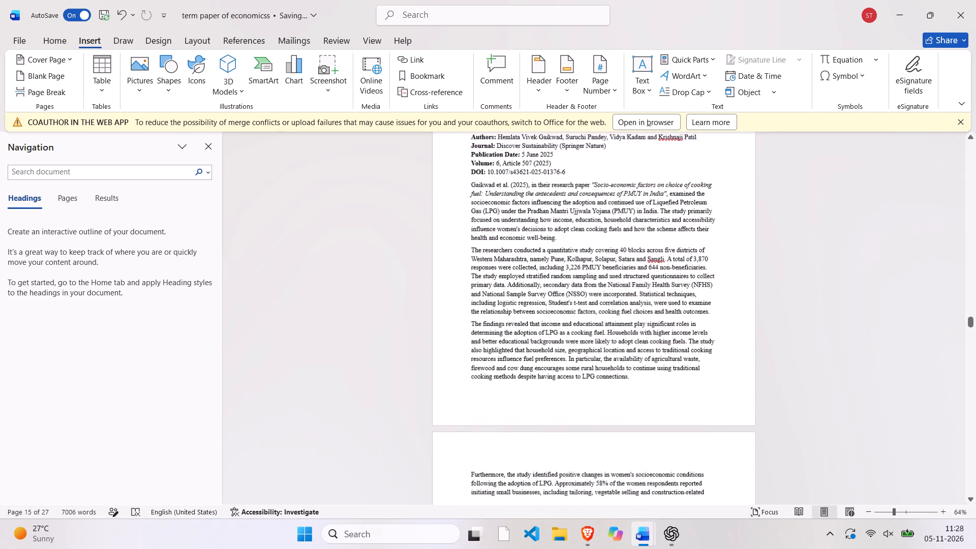
scroll(689, 486, up, 1)
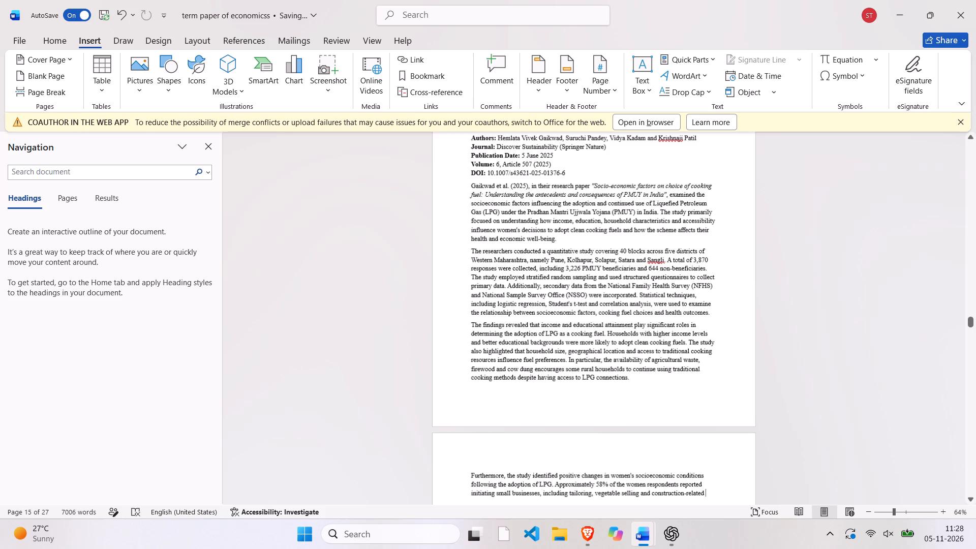
click(471, 132)
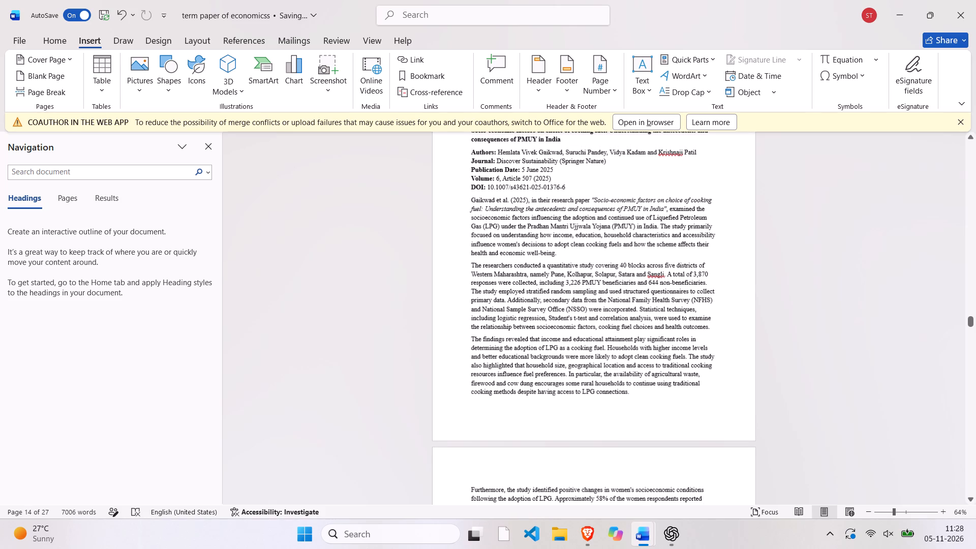
click(471, 149)
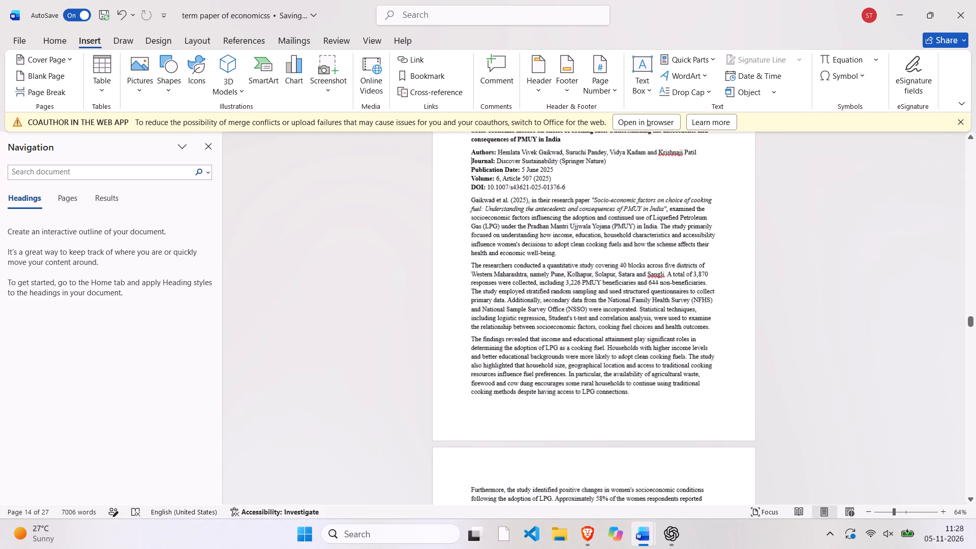
click(479, 151)
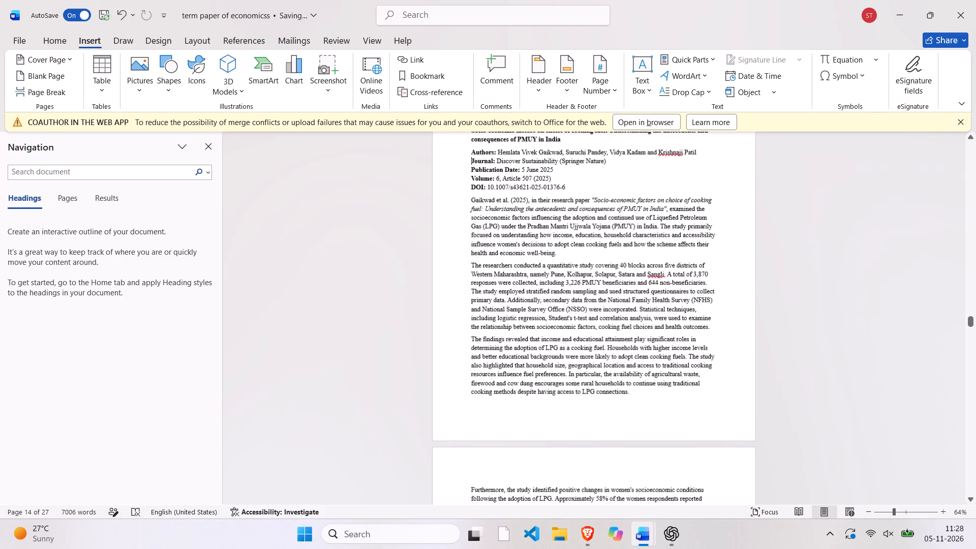
right_click(479, 151)
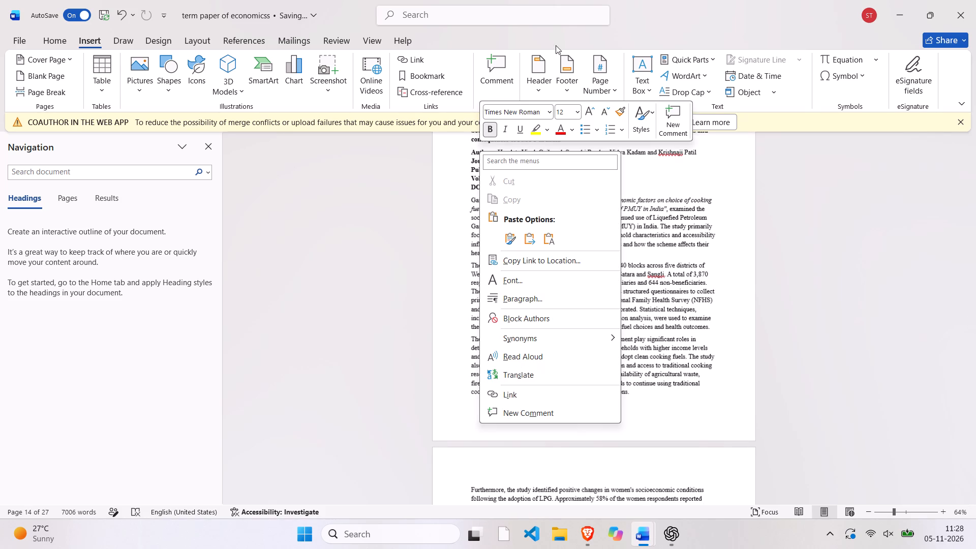
double_click(461, 171)
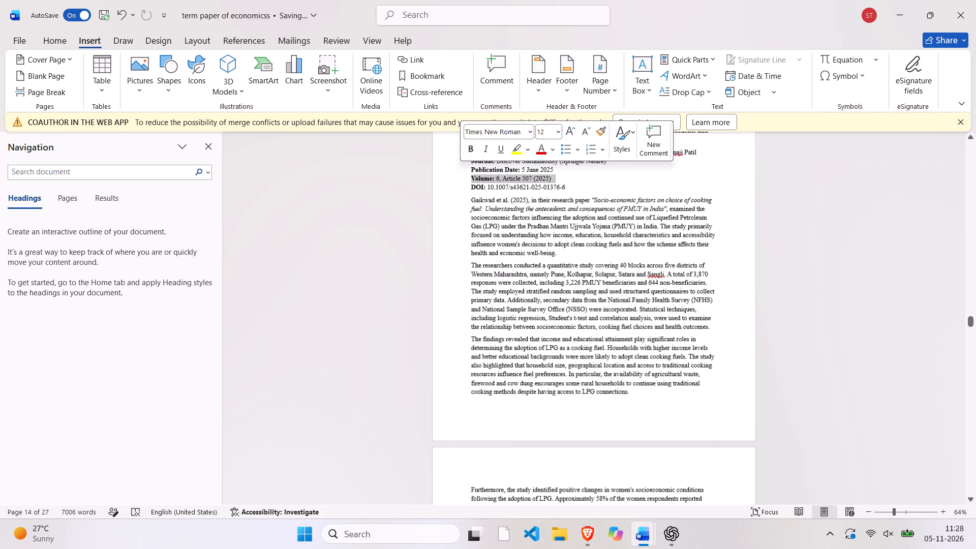
click(507, 176)
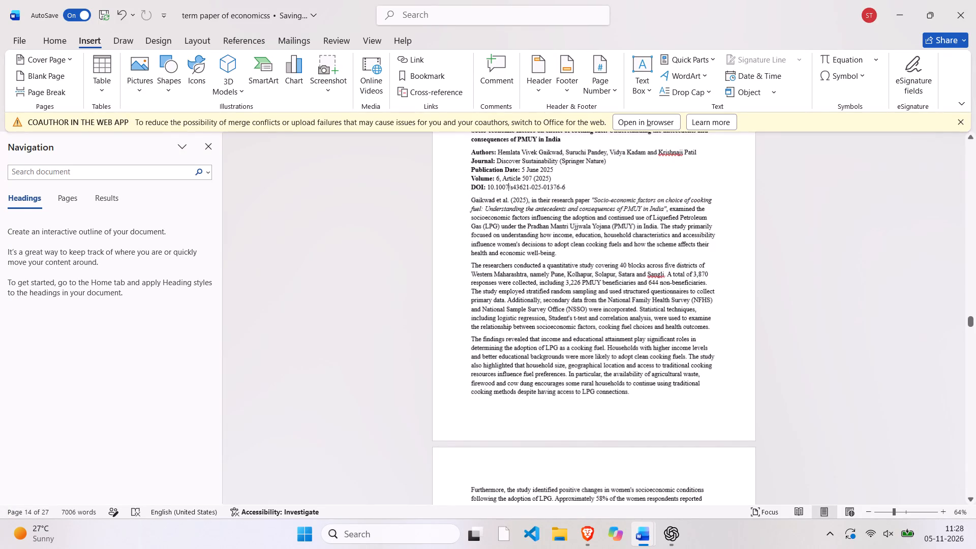
click(471, 148)
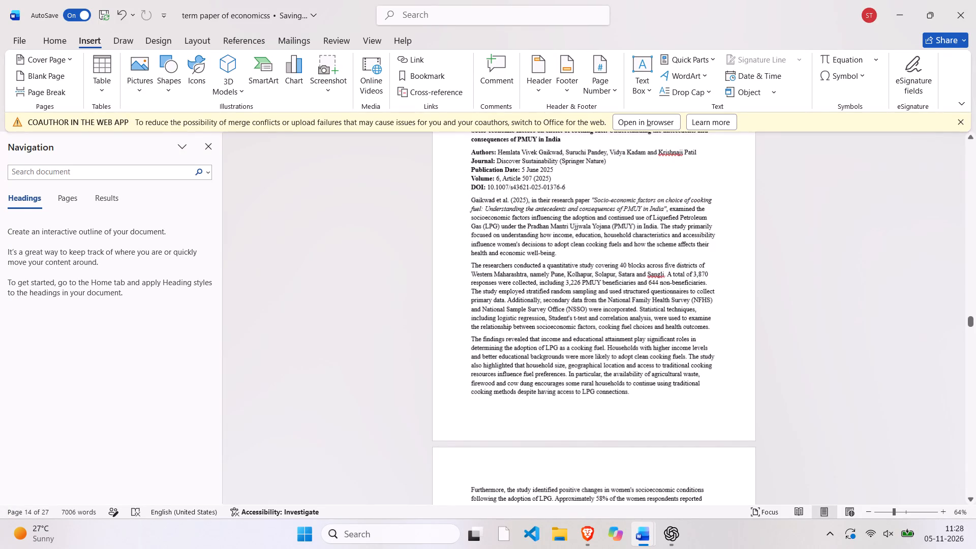
click(472, 152)
drag(471, 152, 660, 300)
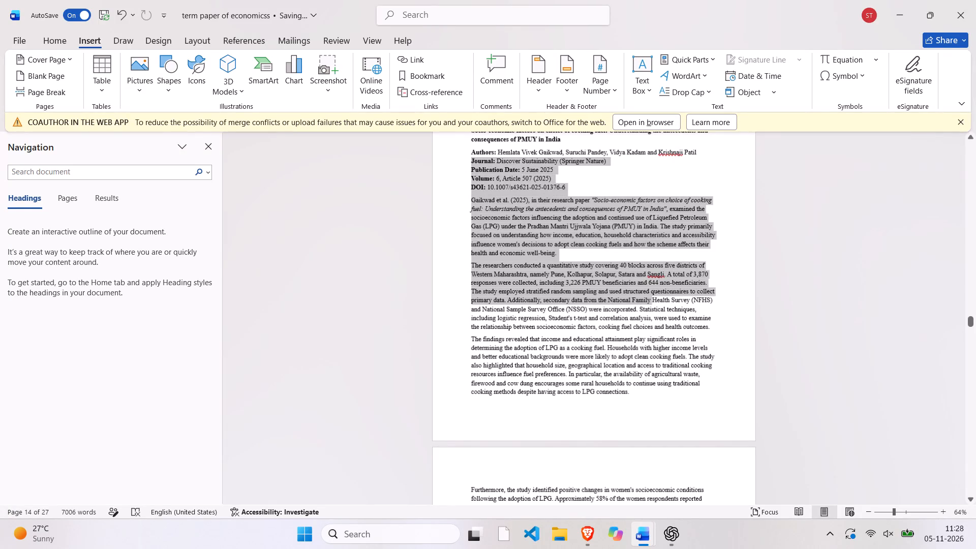
drag(660, 300, 732, 434)
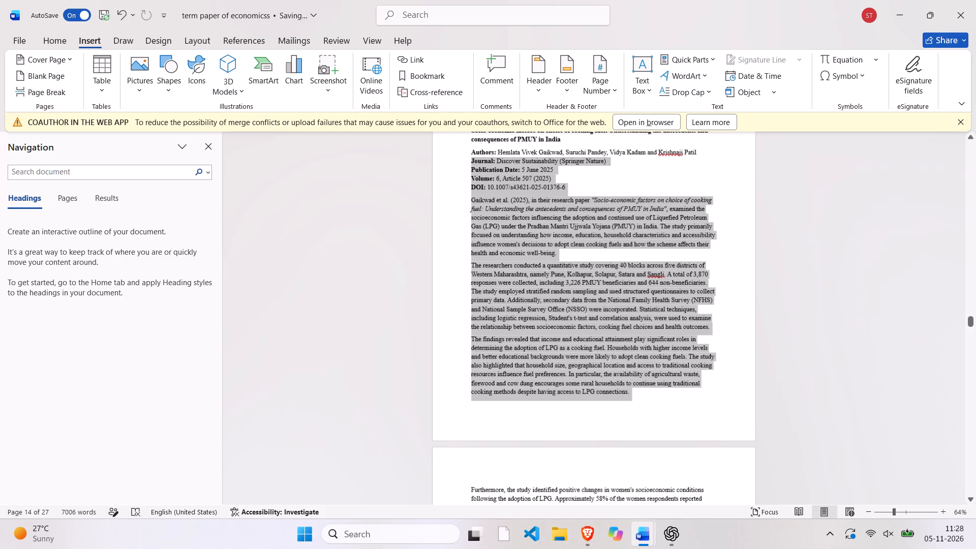
drag(732, 434, 753, 498)
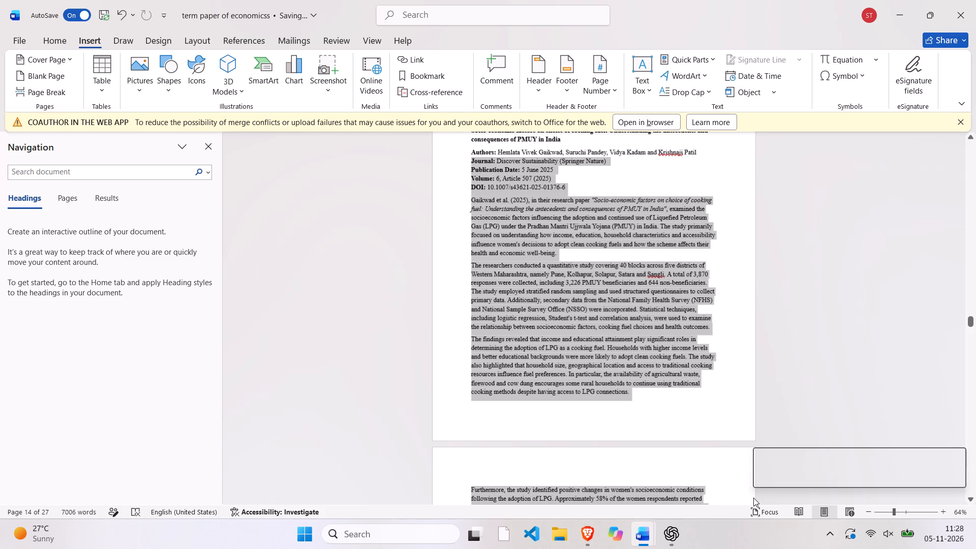
key(BackSpace)
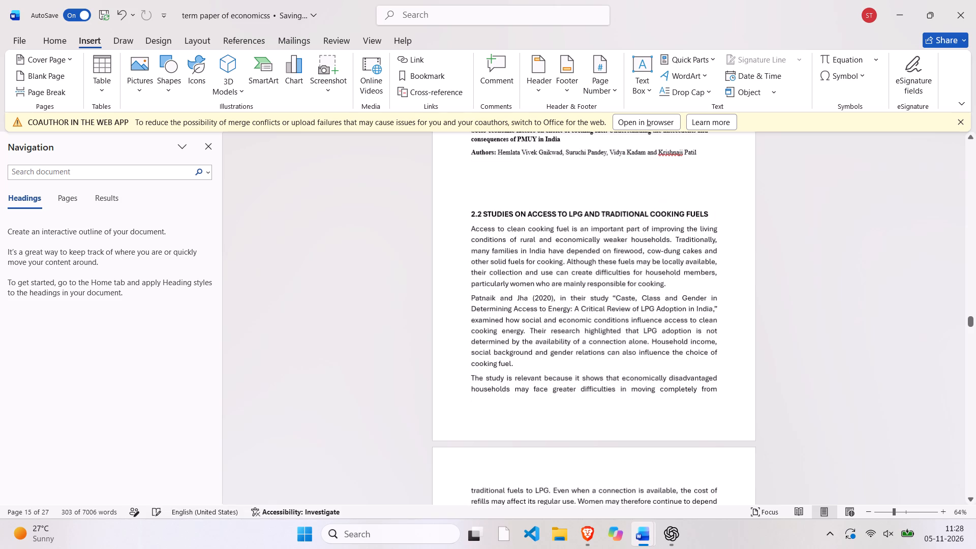
Delete the remaining authors line and title of the "Socio-economic factors on choice of cooking fuel" review.
scroll(753, 498, up, 3)
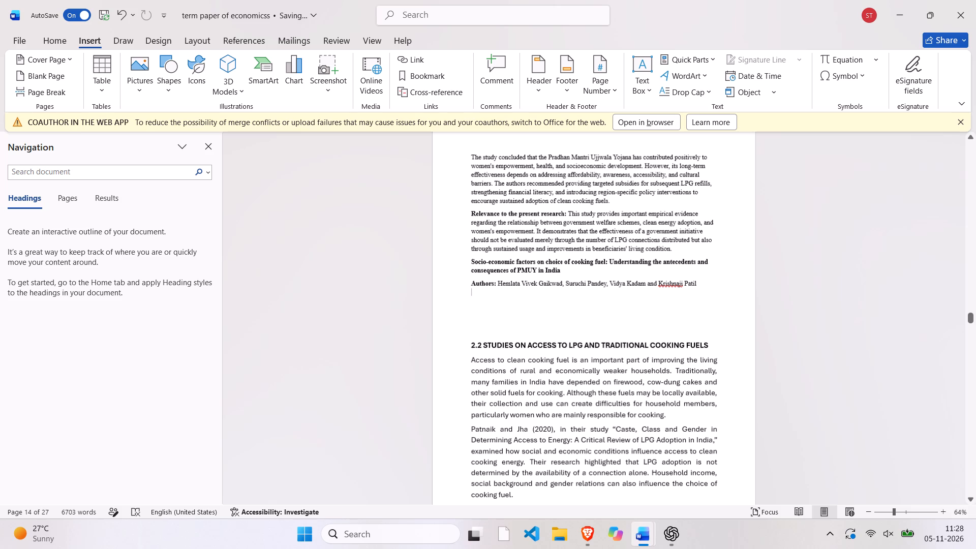
key(BackSpace)
key(BackSpace)
key(BackSpace)
key(BackSpace)
key(BackSpace)
key(BackSpace)
key(BackSpace)
key(BackSpace)
key(BackSpace)
key(BackSpace)
key(BackSpace)
key(BackSpace)
key(BackSpace)
key(BackSpace)
key(BackSpace)
key(BackSpace)
key(BackSpace)
key(BackSpace)
key(BackSpace)
key(BackSpace)
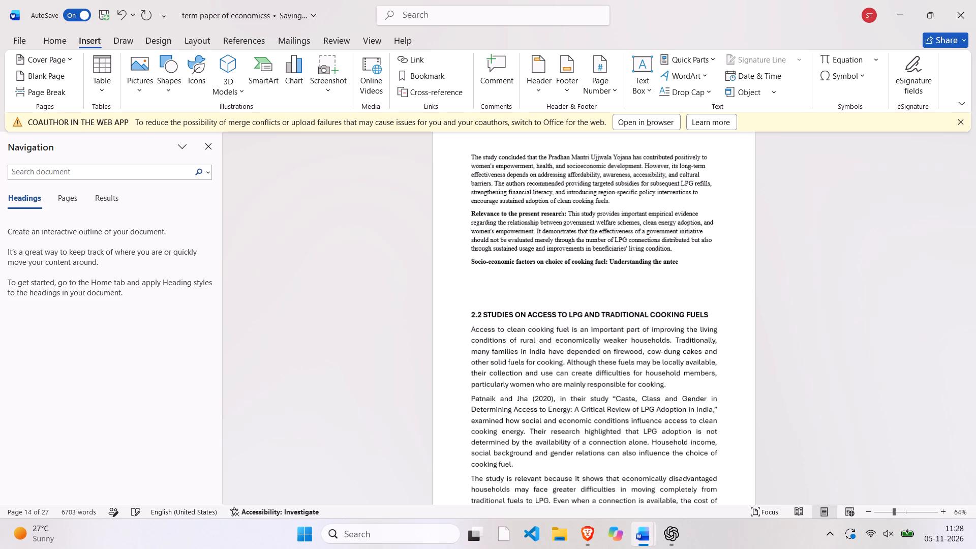
key(BackSpace)
key(BackSpace)
key(BackSpace)
key(BackSpace)
key(BackSpace)
key(BackSpace)
key(BackSpace)
key(BackSpace)
key(BackSpace)
key(BackSpace)
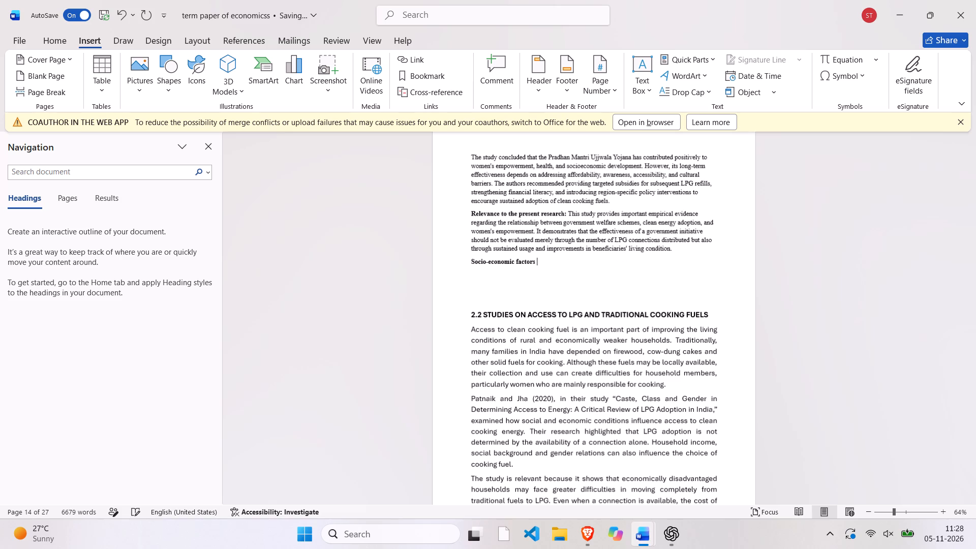
key(BackSpace)
key(BackSpace)
key(BackSpace)
key(BackSpace)
key(BackSpace)
key(BackSpace)
key(BackSpace)
key(BackSpace)
key(BackSpace)
key(BackSpace)
key(BackSpace)
key(BackSpace)
key(BackSpace)
key(BackSpace)
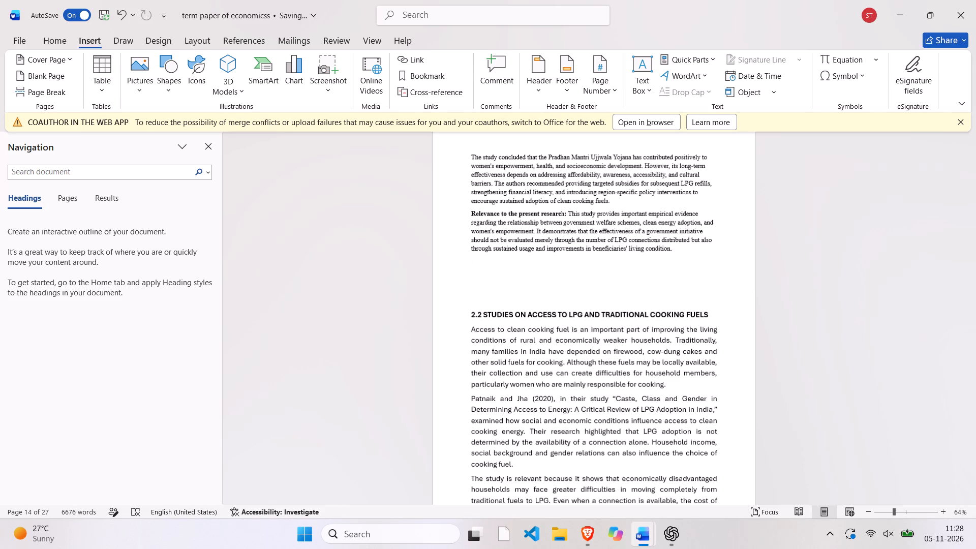
Paste the copied "Socio-economic factors on choice of cooking fuel" review after the preceding review's relevance paragraph, above section 2.2.
key(ctrl+v)
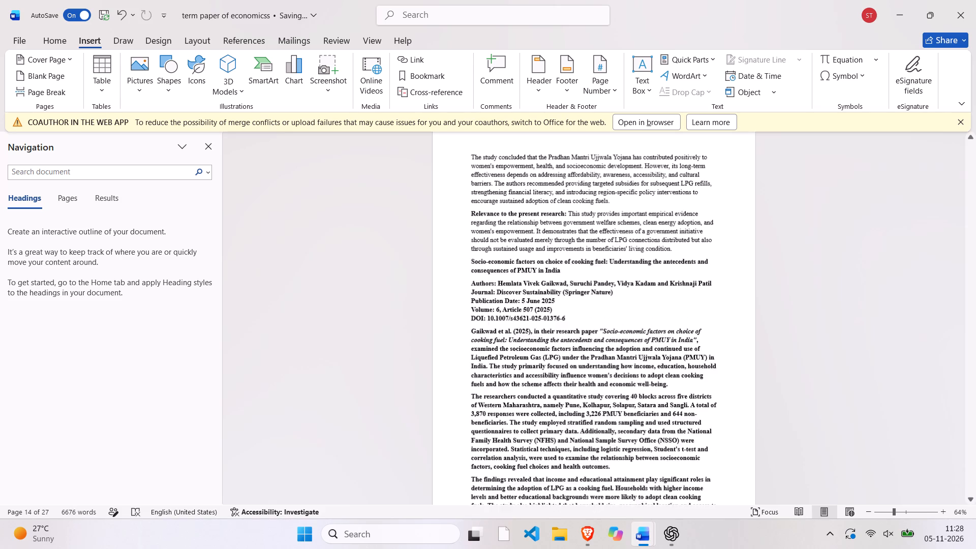
Look over the pasted cooking fuel review from its closing relevance paragraph back up to its title.
scroll(697, 286, up, 1)
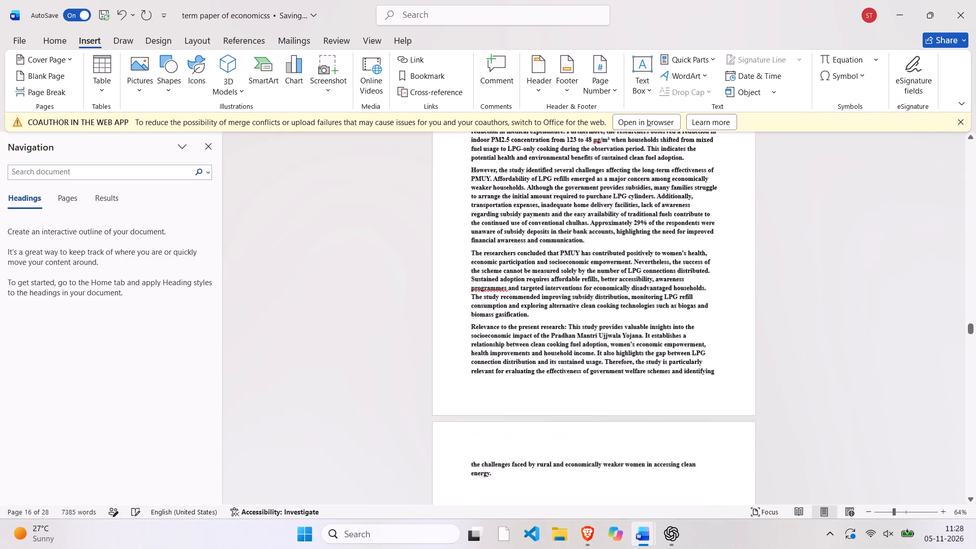
scroll(697, 286, up, 3)
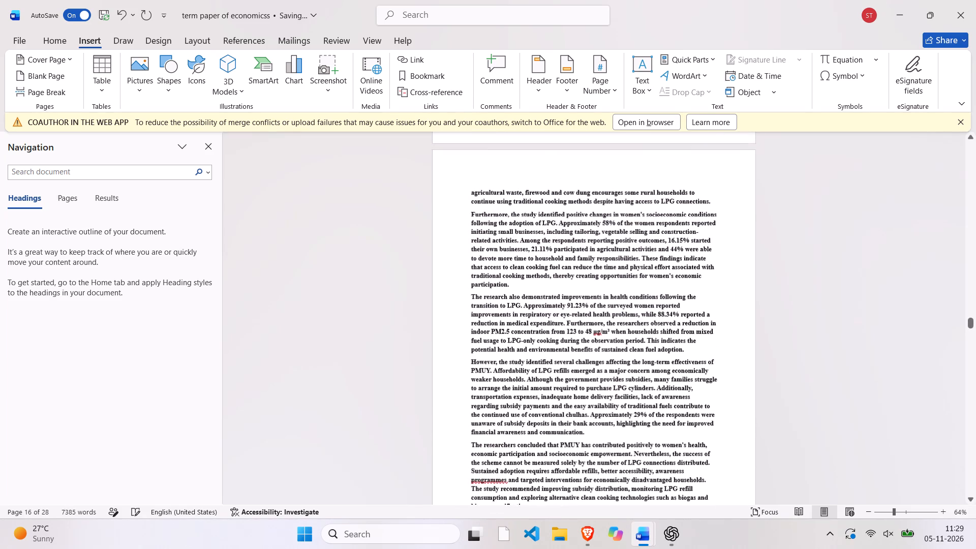
scroll(697, 286, up, 5)
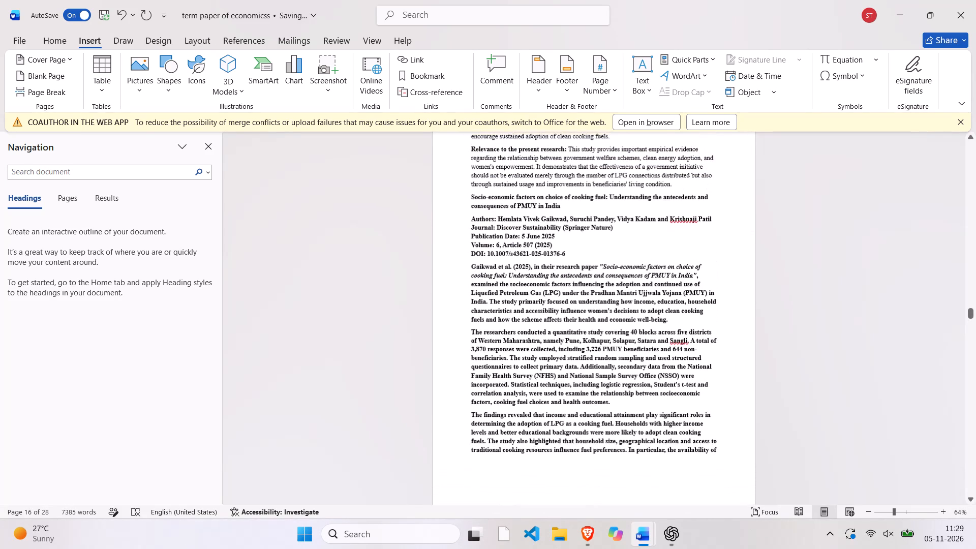
scroll(697, 286, up, 1)
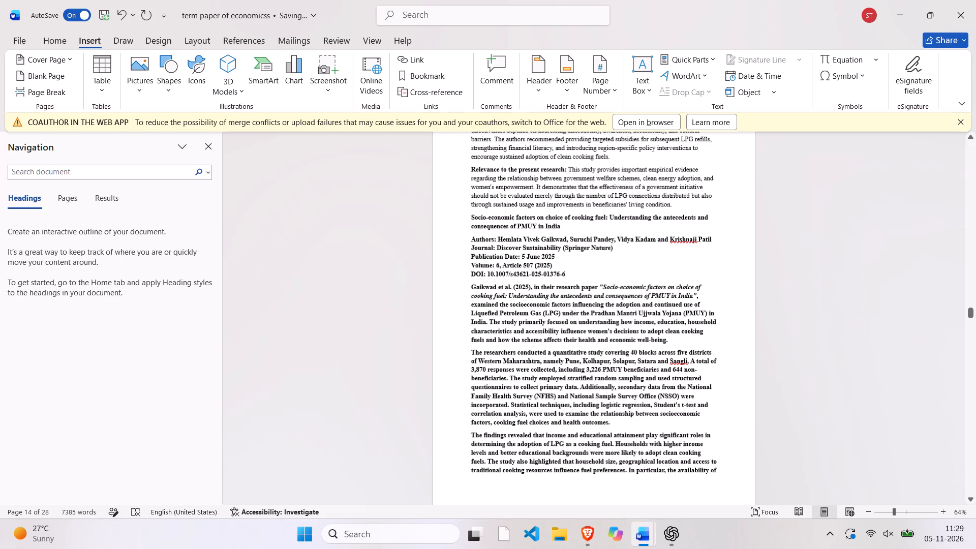
key(BackSpace)
scroll(469, 215, up, 7)
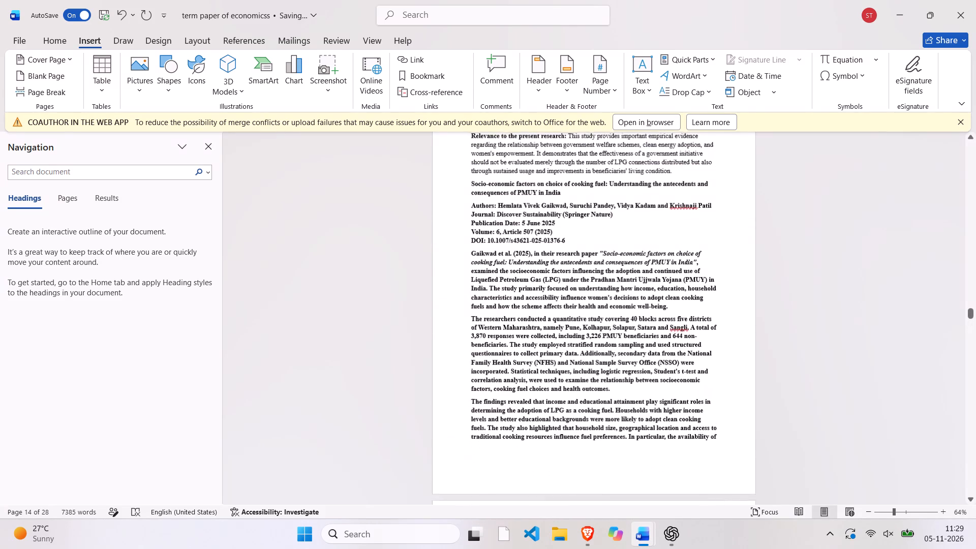
scroll(469, 215, up, 2)
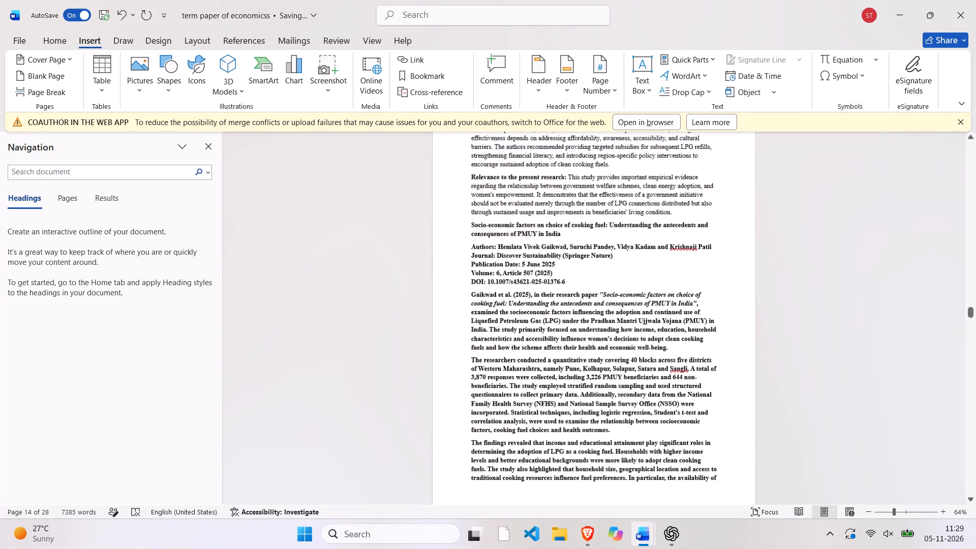
Insert a line break at the end of the preceding review's relevance paragraph, just above the cooking fuel review's title.
click(675, 213)
click(670, 210)
key(Return)
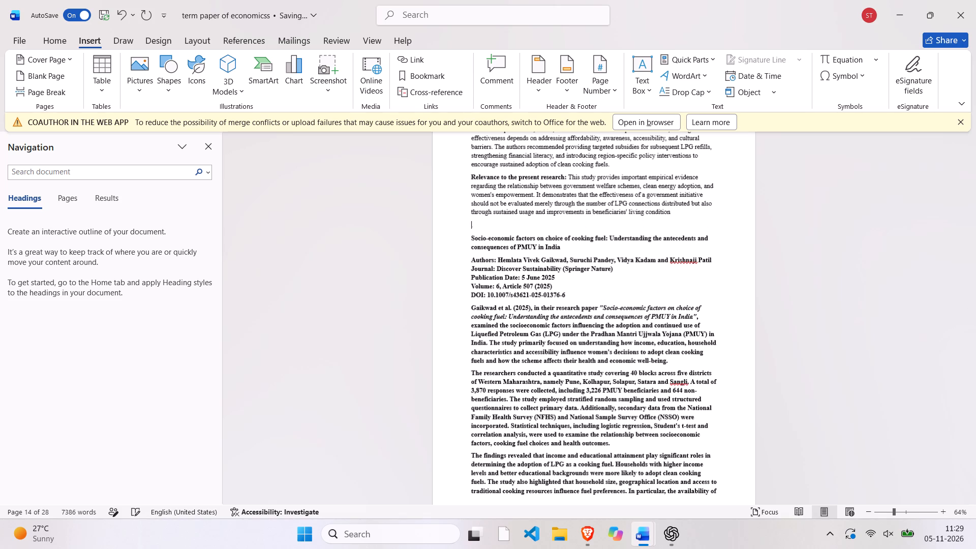
Number the cooking fuel review's title with "2. ", replacing the initial S of "Socio-economic".
click(466, 237)
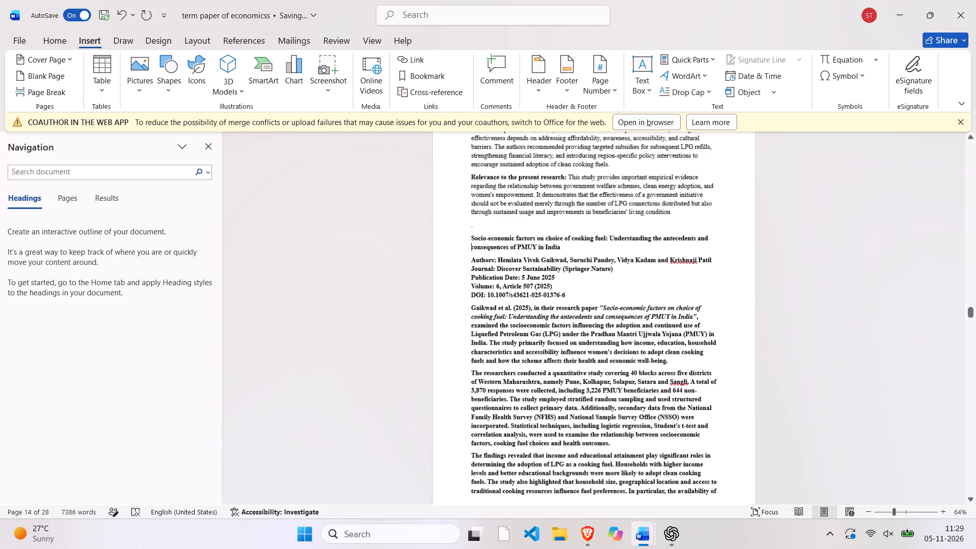
click(470, 238)
click(470, 238)
click(470, 238)
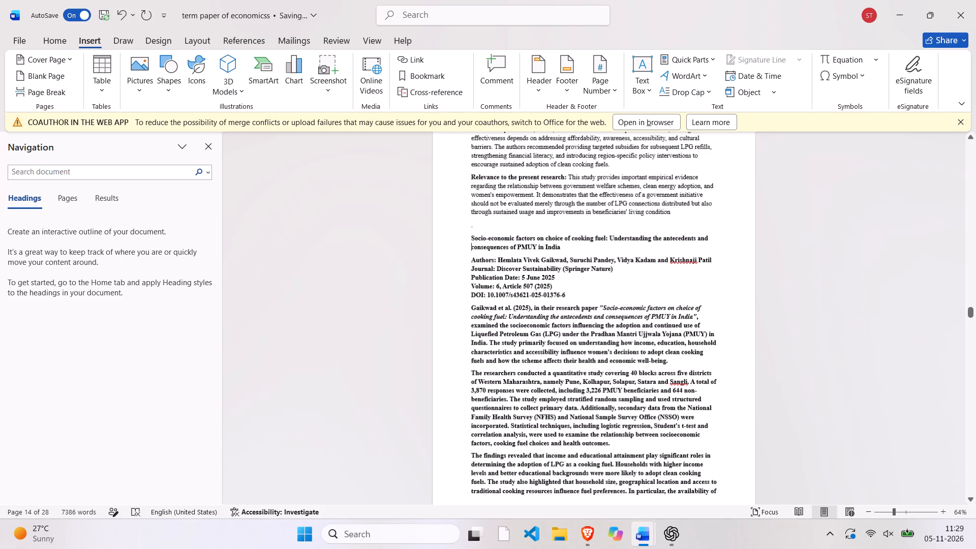
click(482, 237)
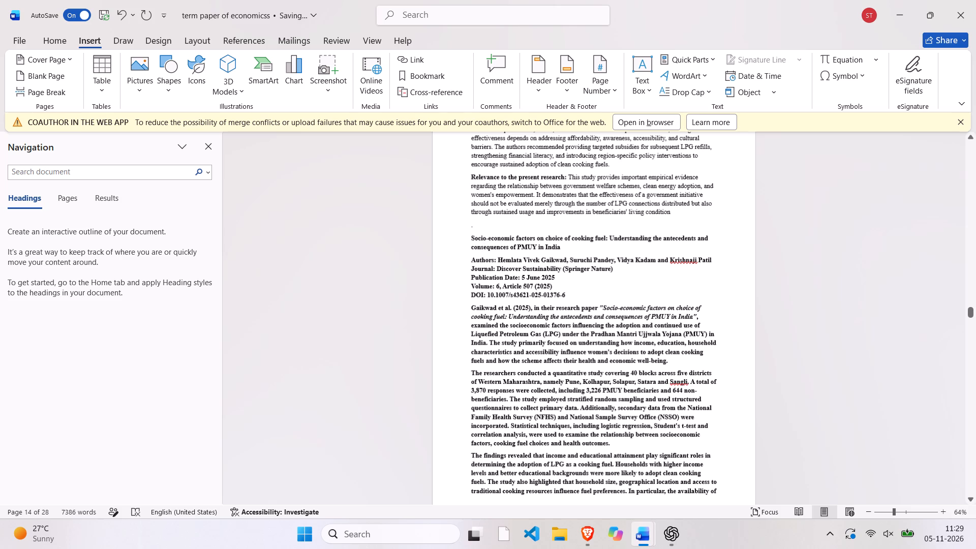
click(468, 237)
click(468, 237)
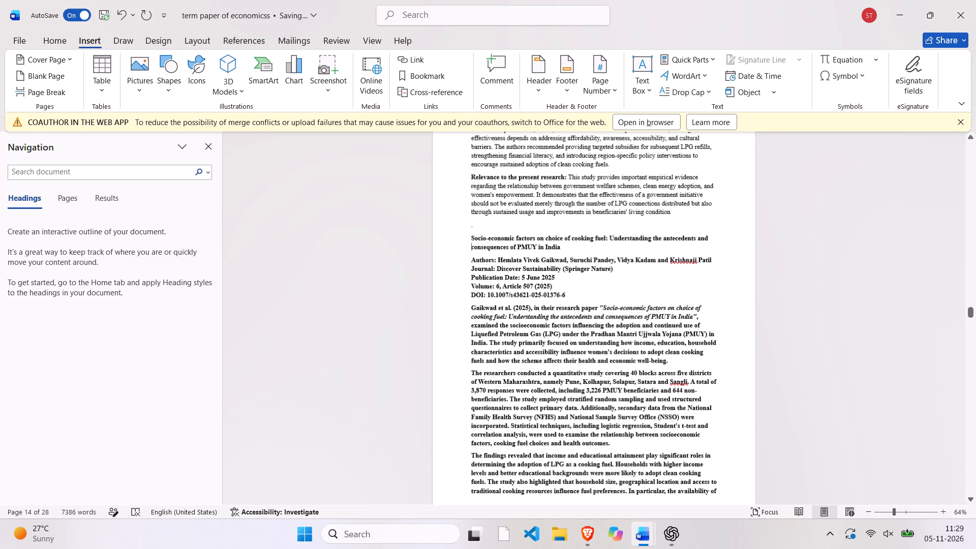
click(473, 227)
click(473, 227)
key(BackSpace)
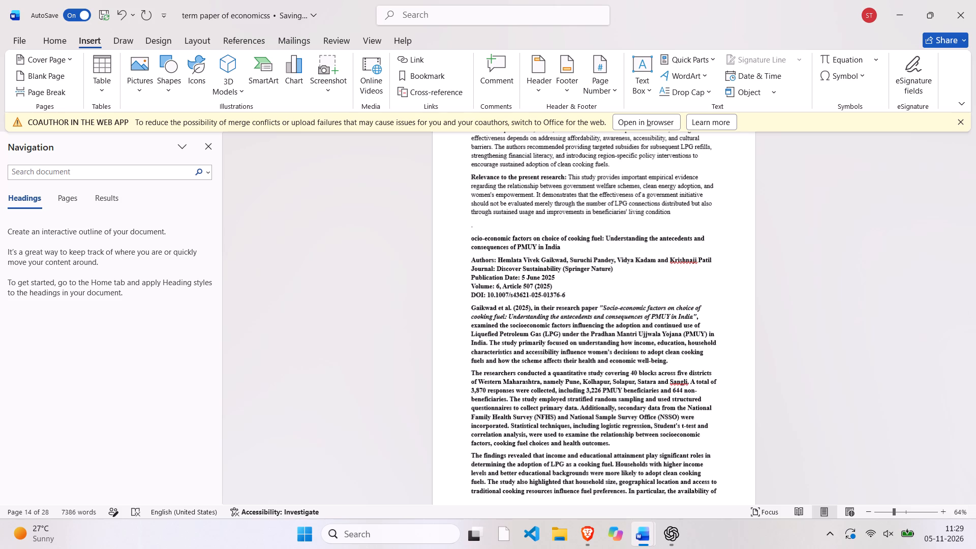
key(2)
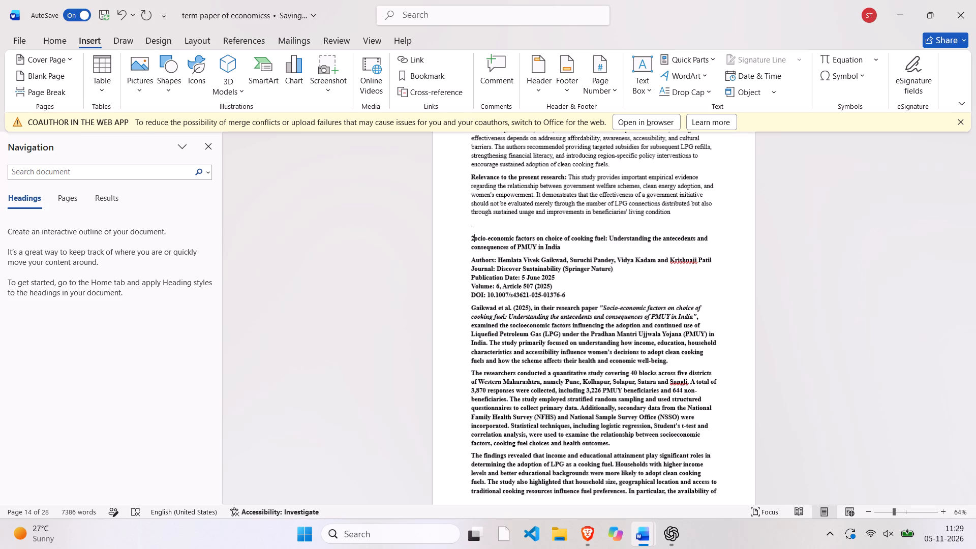
text(.)
key(space)
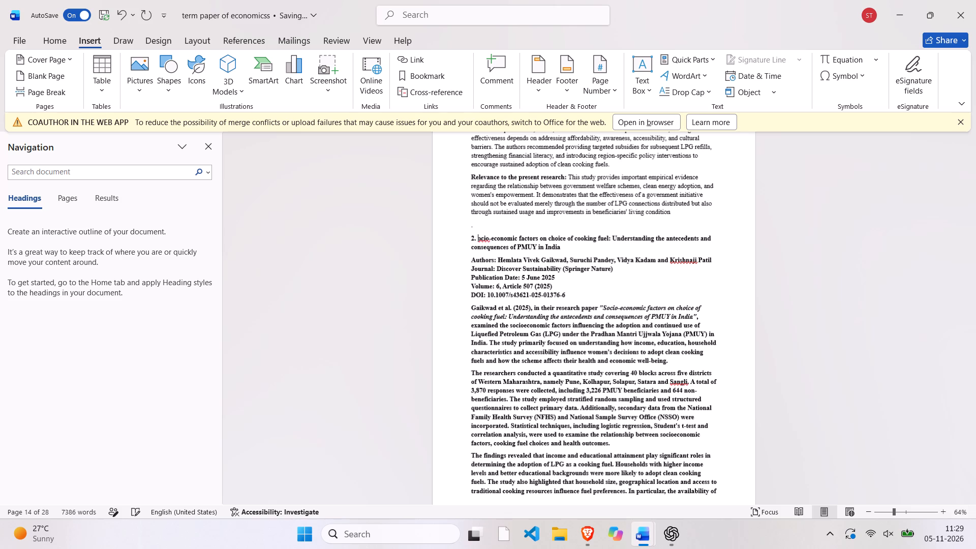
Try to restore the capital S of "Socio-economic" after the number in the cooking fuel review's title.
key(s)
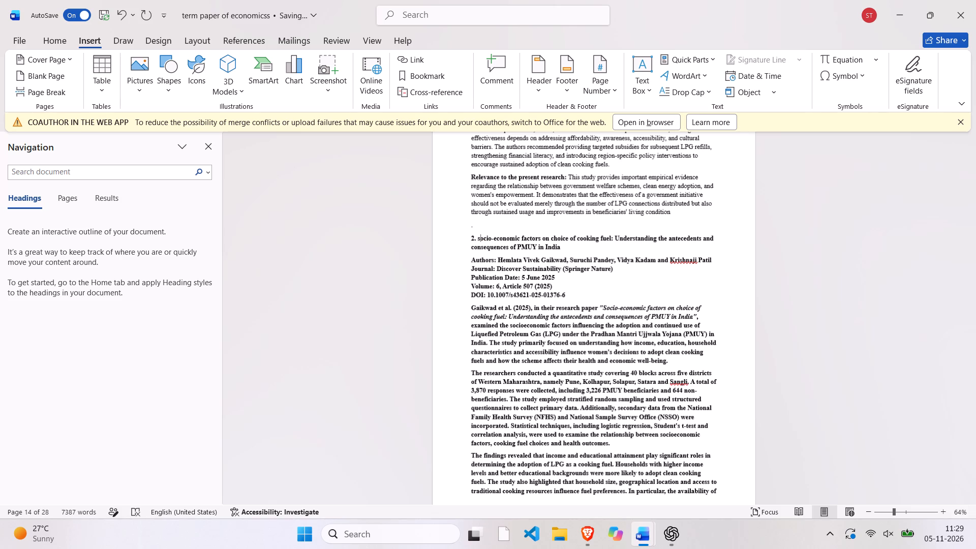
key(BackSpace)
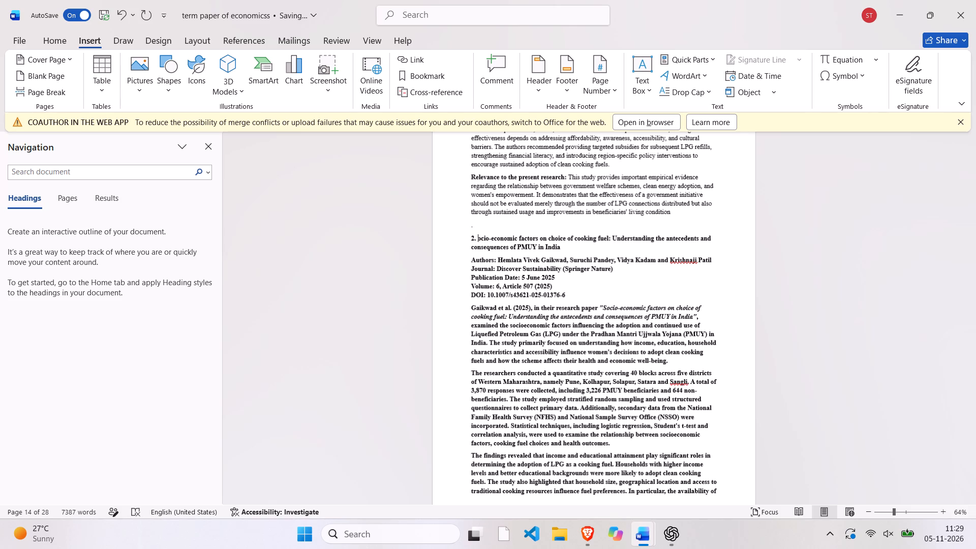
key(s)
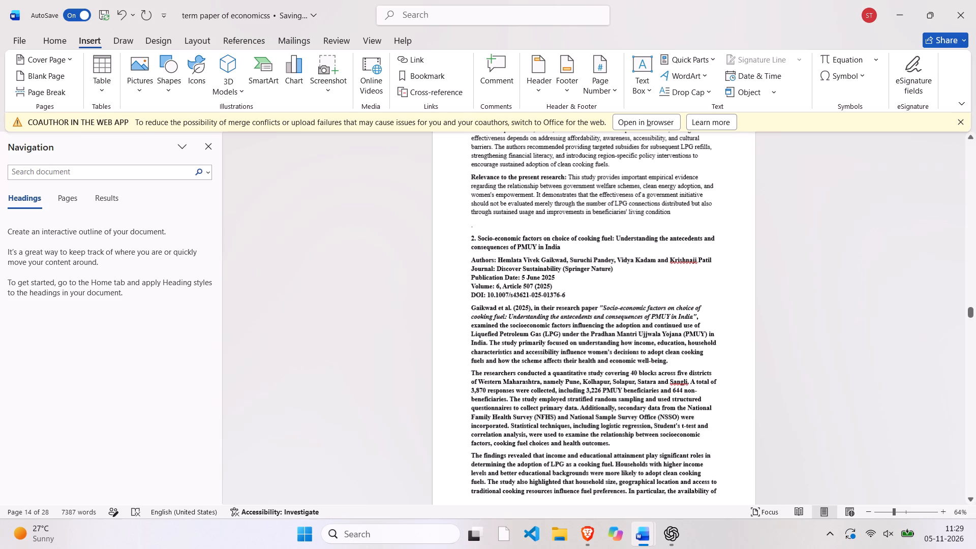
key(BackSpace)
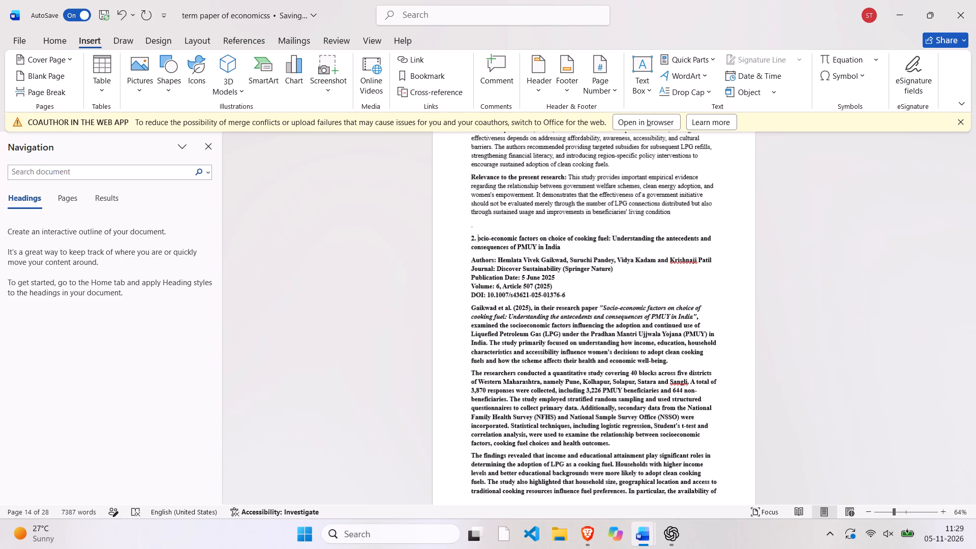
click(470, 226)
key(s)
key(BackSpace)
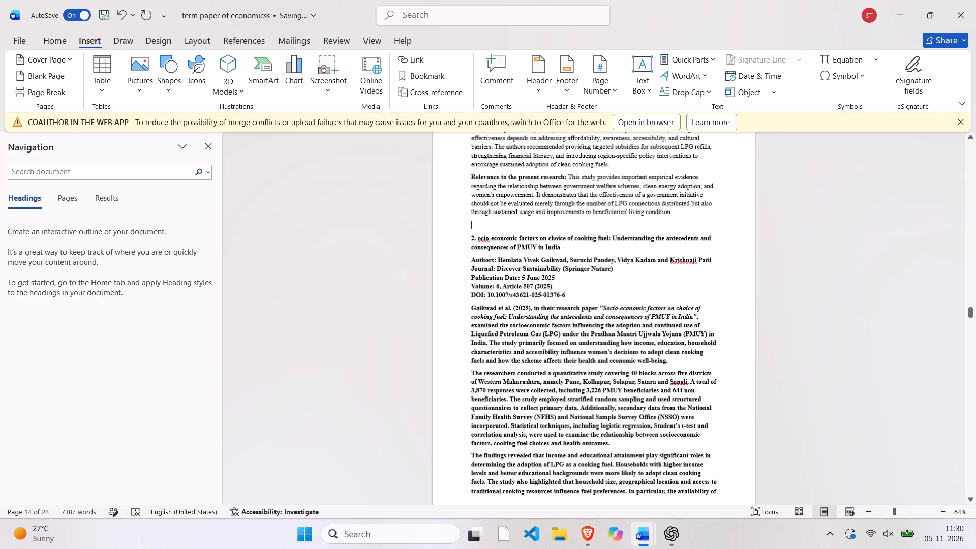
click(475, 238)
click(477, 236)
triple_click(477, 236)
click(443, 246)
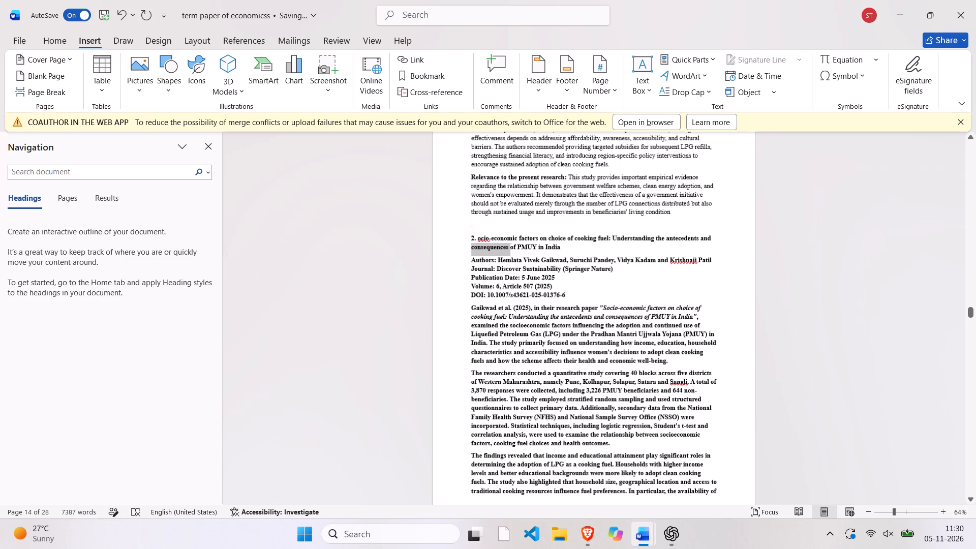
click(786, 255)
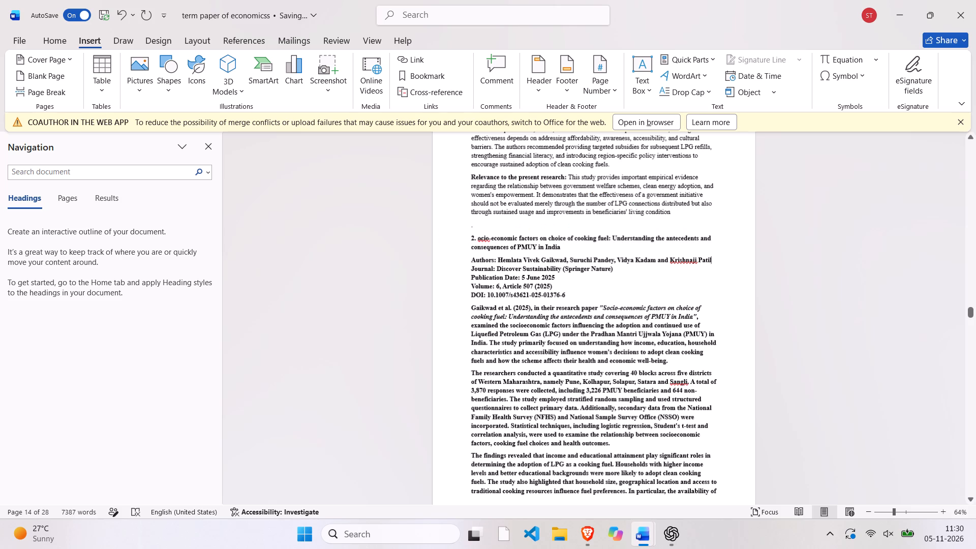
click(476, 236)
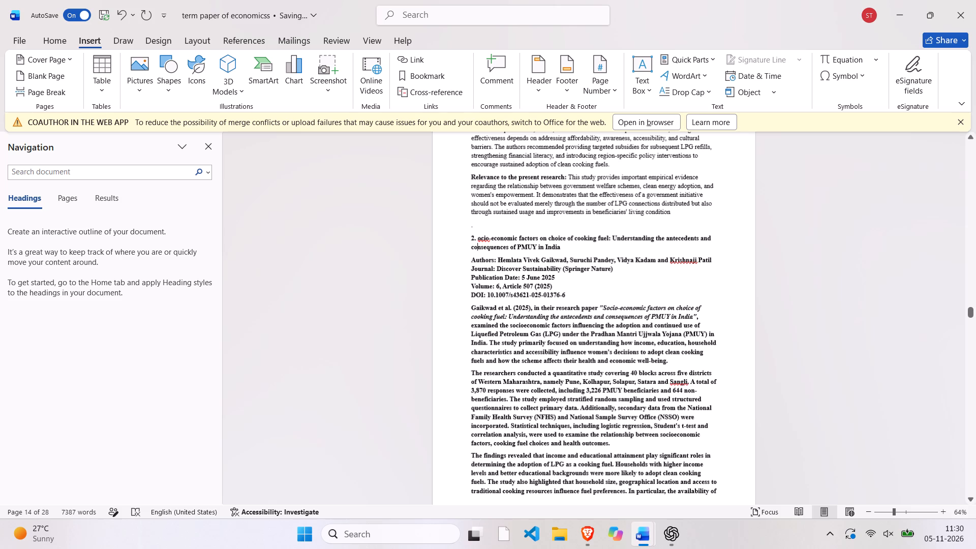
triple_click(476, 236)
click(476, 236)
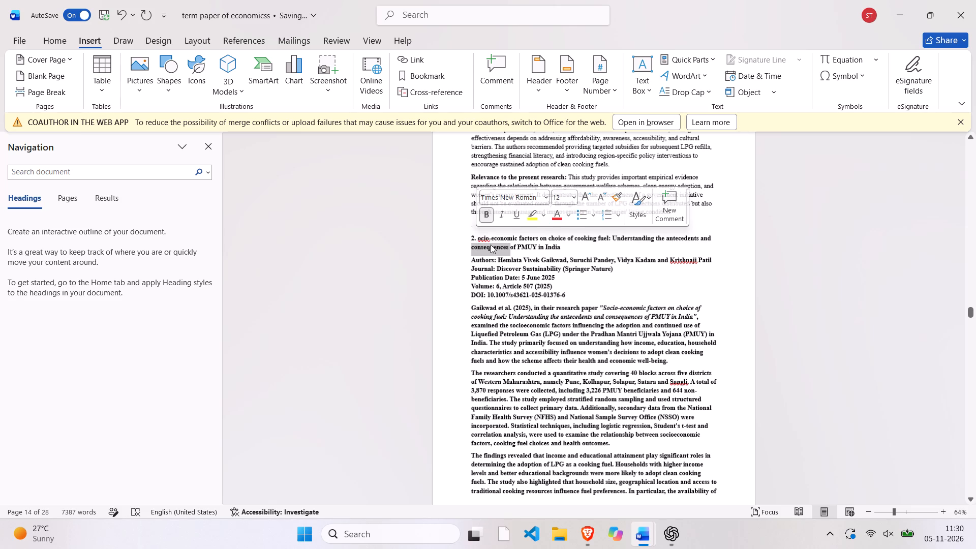
Remove the bold formatting from the "Journal: Discover Sustainability (Springer Nature)" line of the cooking fuel review.
drag(479, 225, 395, 259)
click(395, 259)
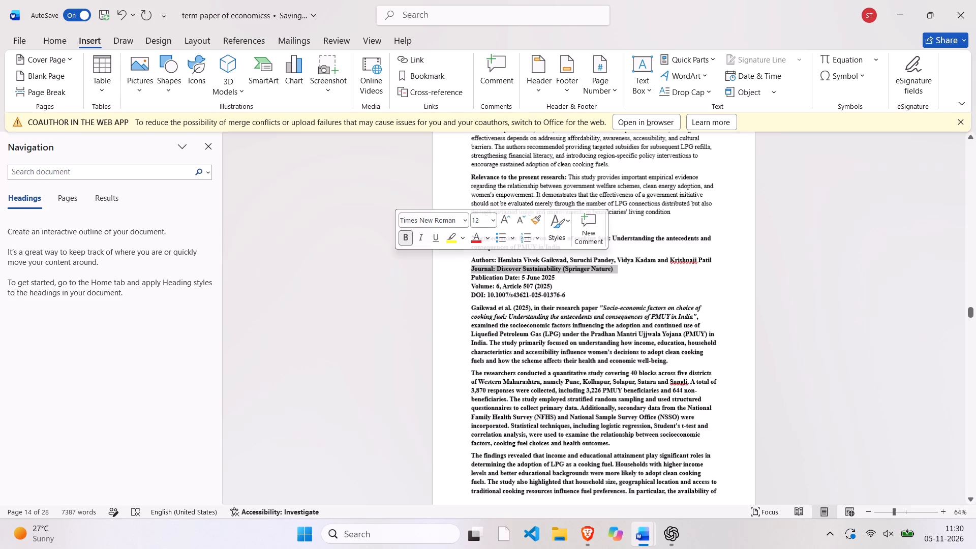
click(406, 237)
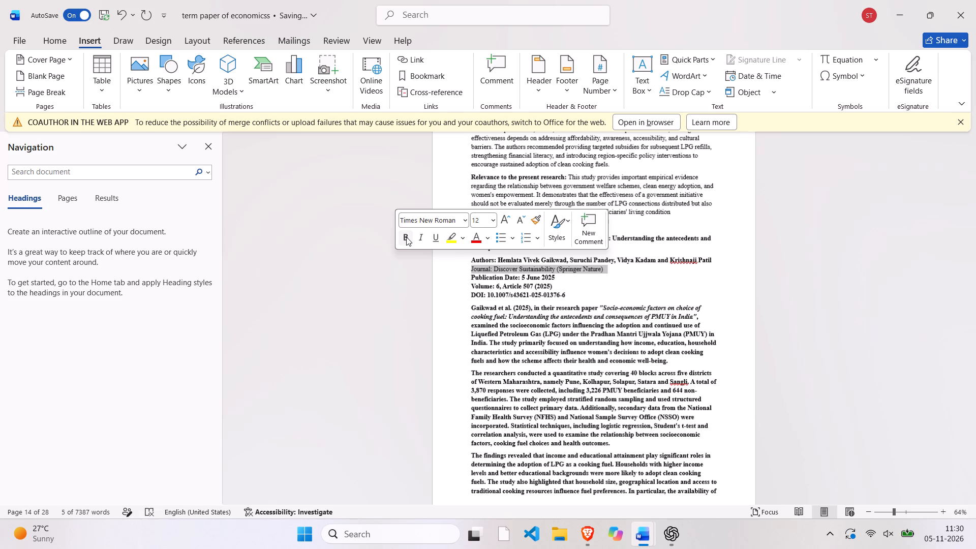
click(415, 278)
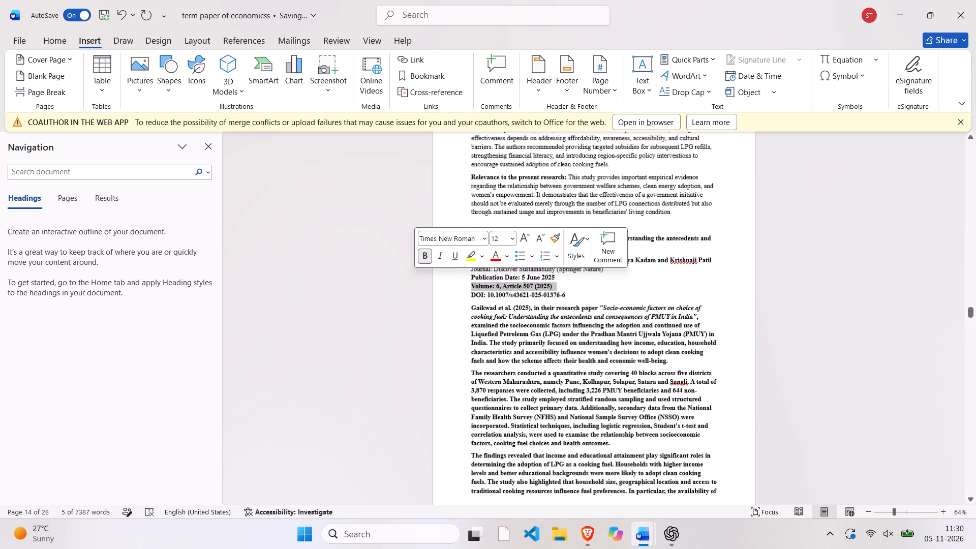
click(705, 268)
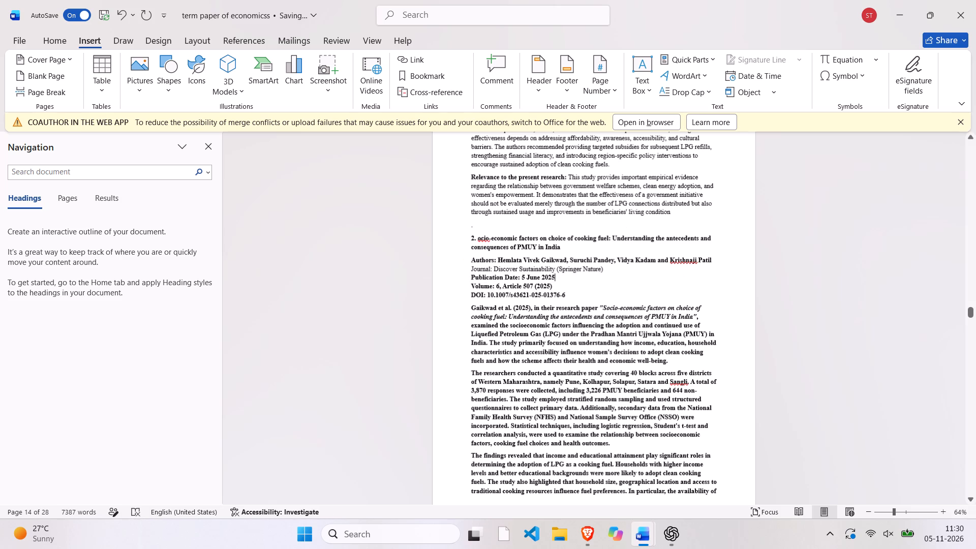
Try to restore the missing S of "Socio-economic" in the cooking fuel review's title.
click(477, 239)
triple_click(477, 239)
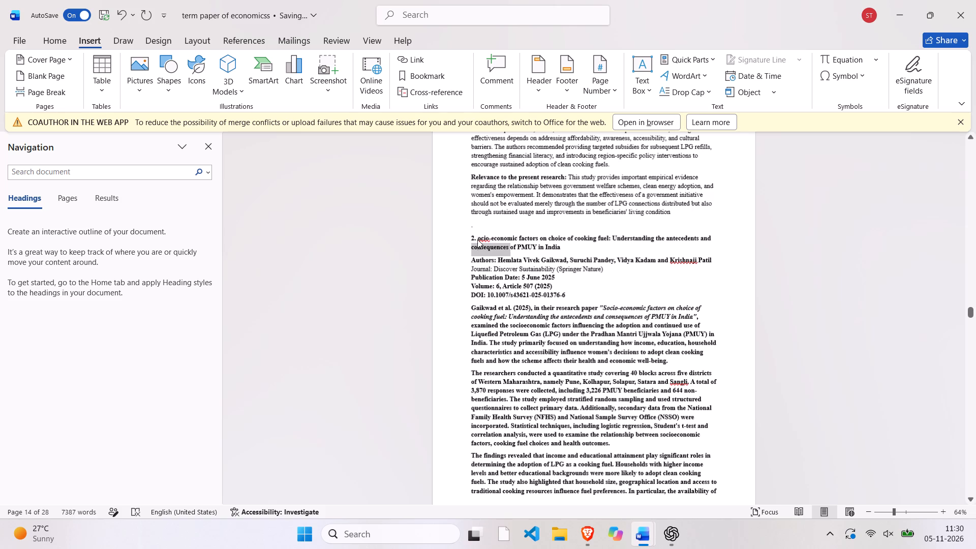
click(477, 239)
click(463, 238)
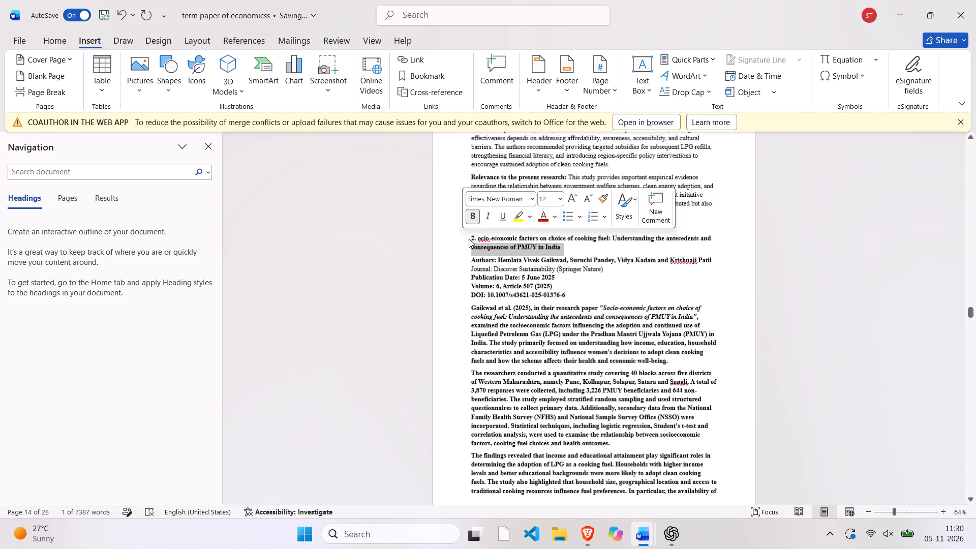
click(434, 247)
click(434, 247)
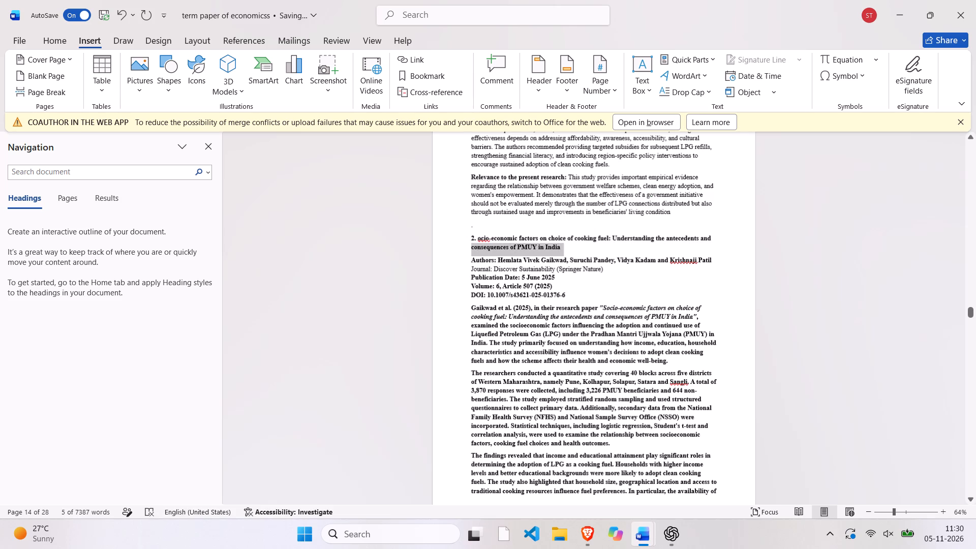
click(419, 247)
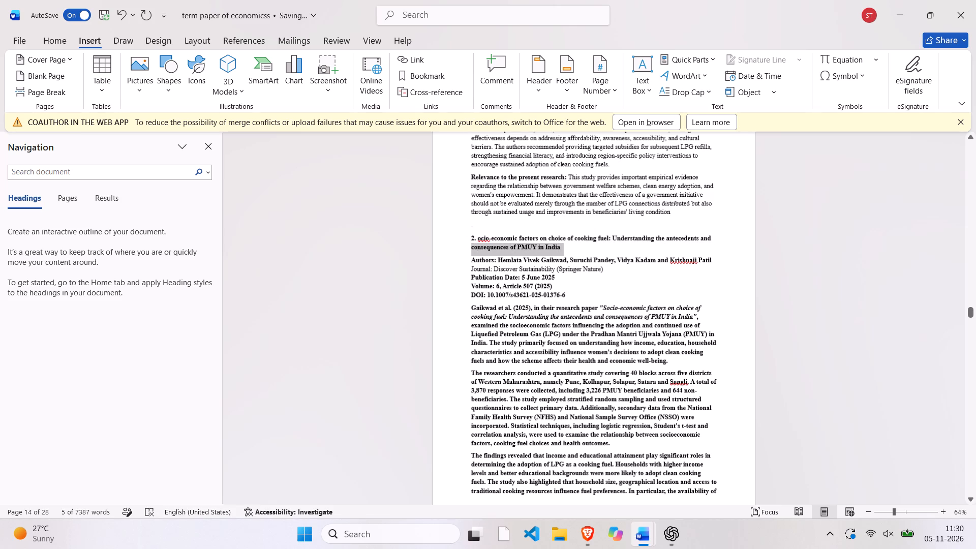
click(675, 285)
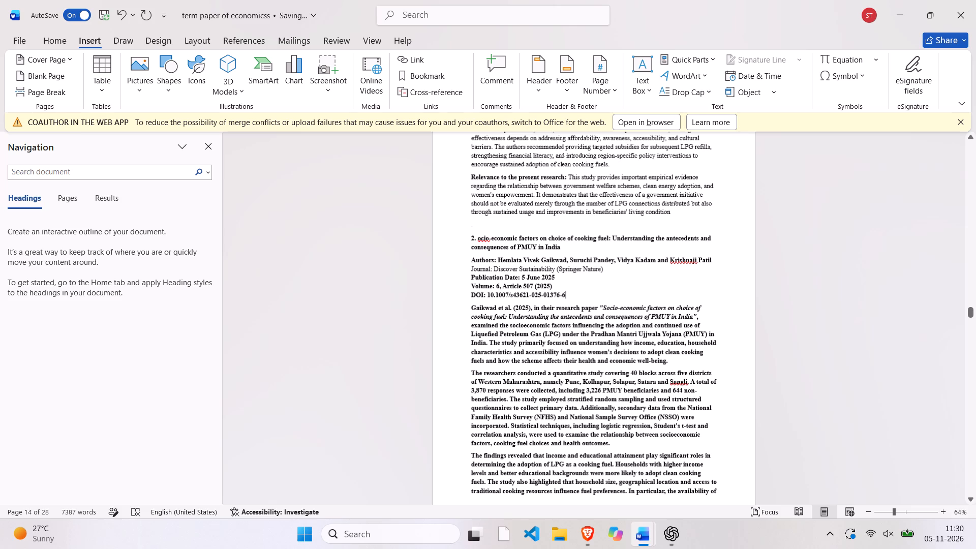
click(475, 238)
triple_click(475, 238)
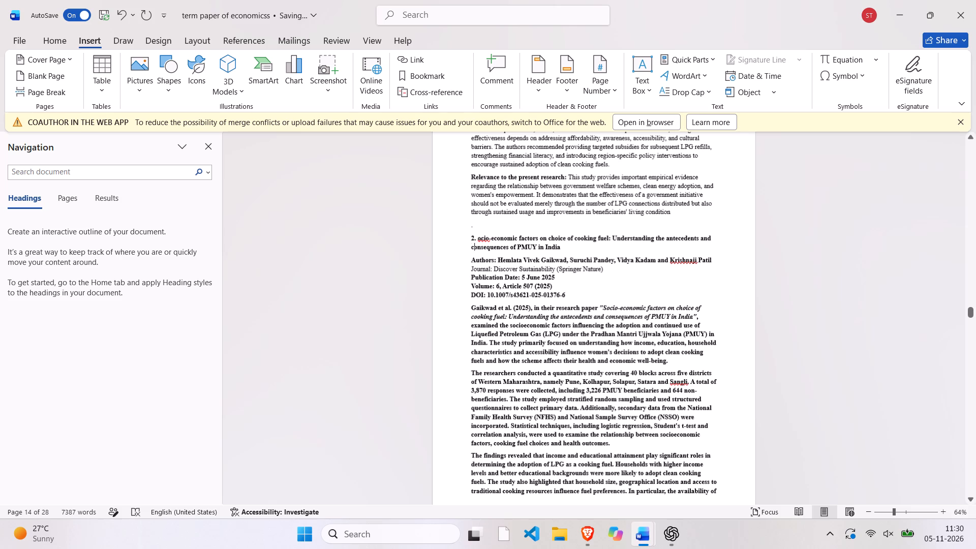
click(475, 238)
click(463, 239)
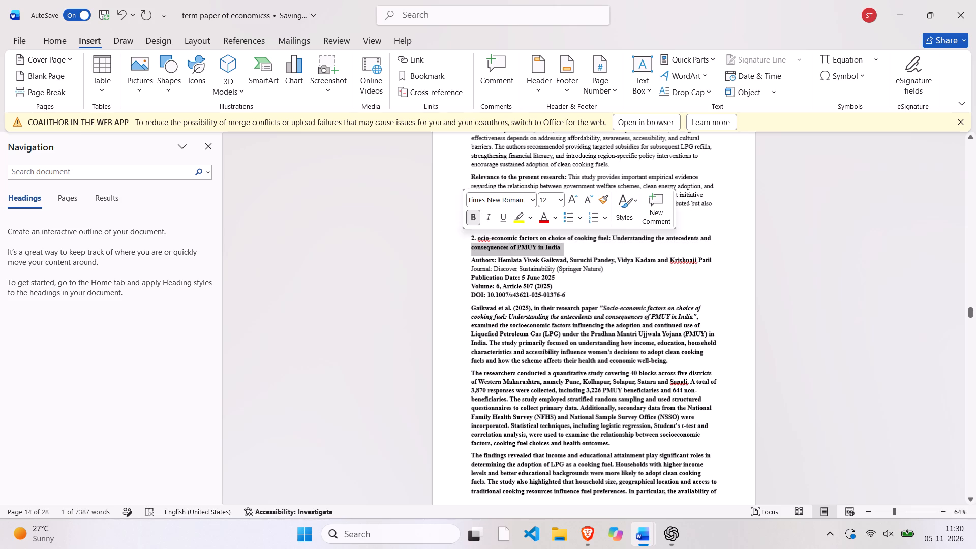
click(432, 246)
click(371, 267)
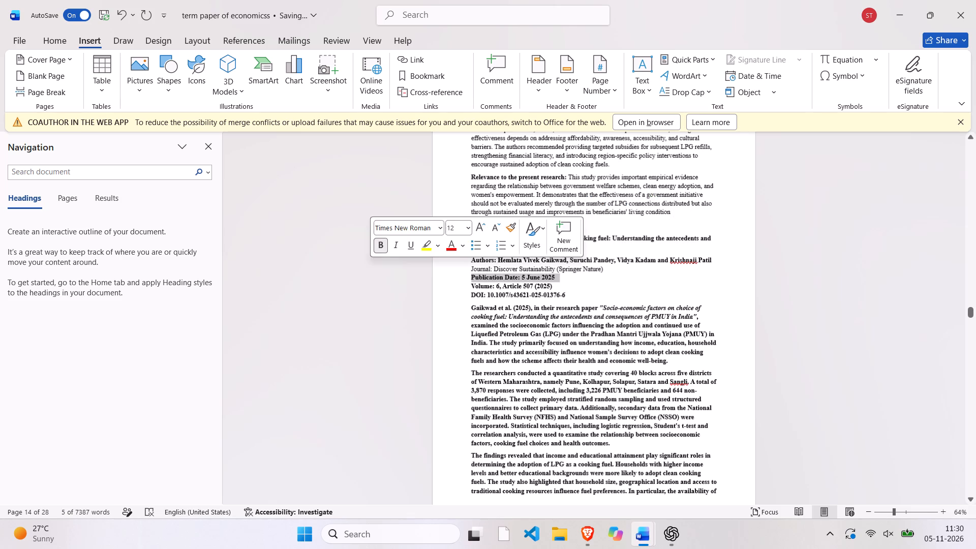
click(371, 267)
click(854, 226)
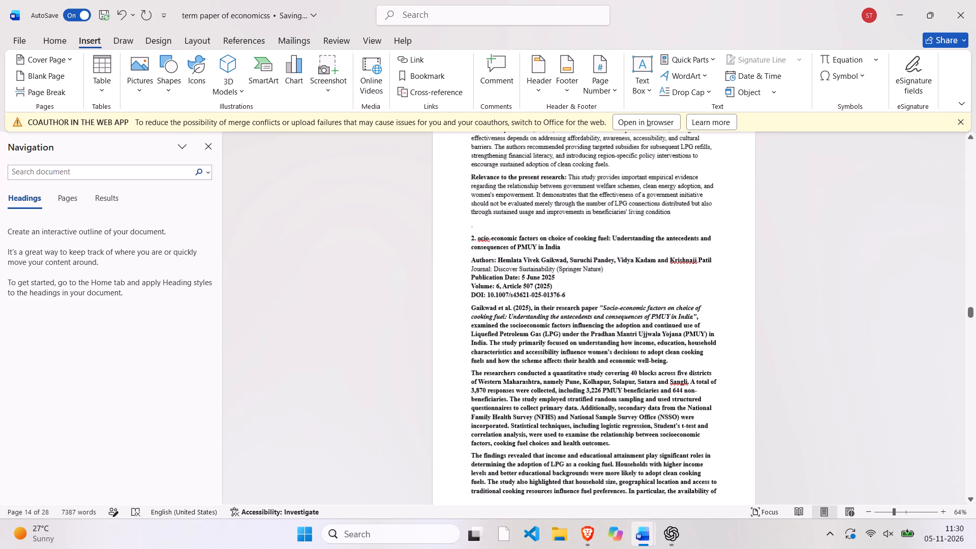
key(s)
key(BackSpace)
Move the stray period up to the end of the preceding review's relevance paragraph, after "living condition", keeping one blank line before the next title.
key(BackSpace)
key(BackSpace)
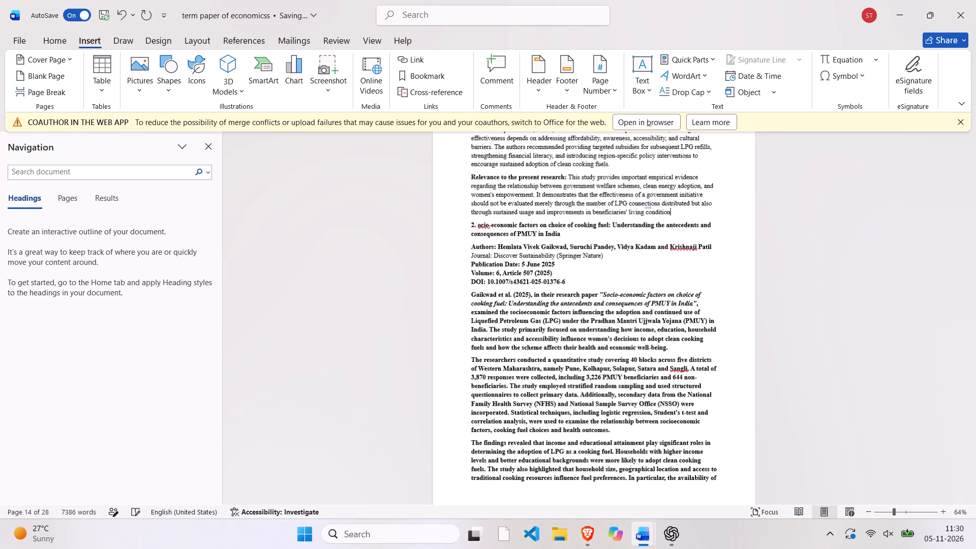
key(period)
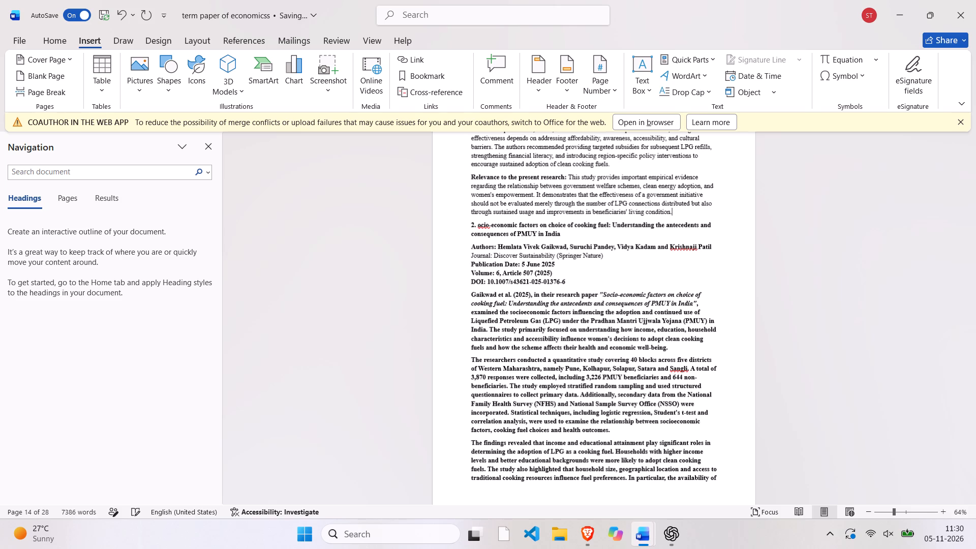
key(Return)
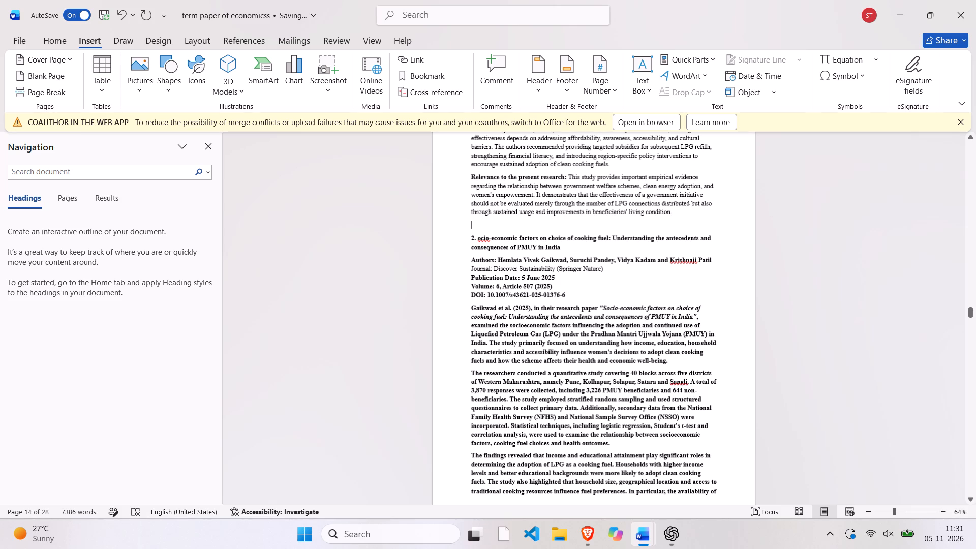
Insert the missing capital S after "2. " in the cooking fuel review's title so it reads "Socio-economic".
triple_click(492, 252)
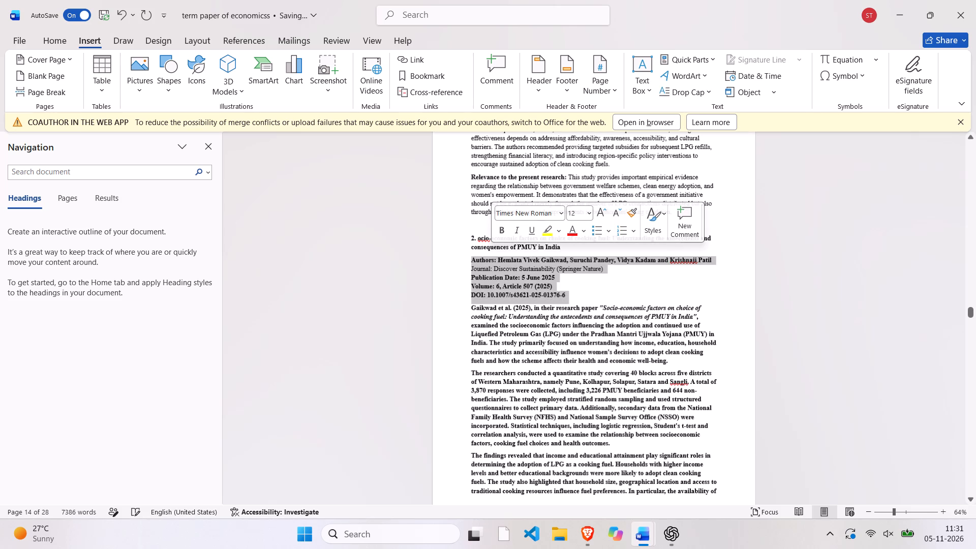
click(476, 241)
click(476, 241)
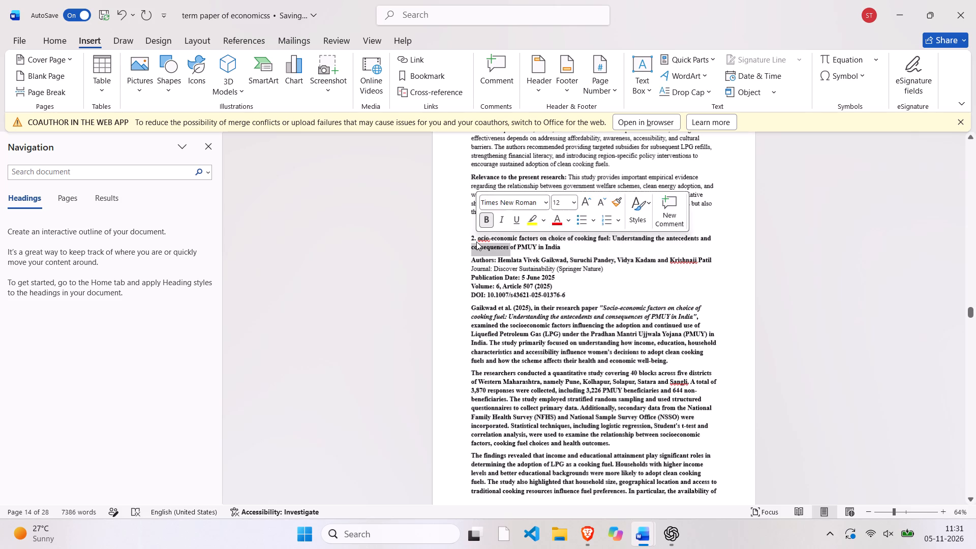
click(476, 241)
click(476, 241)
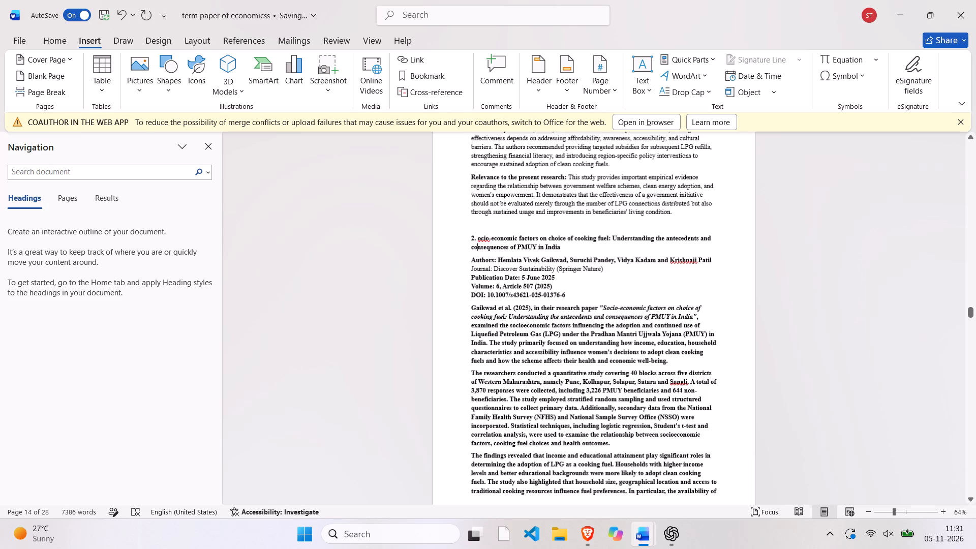
click(477, 234)
key(s)
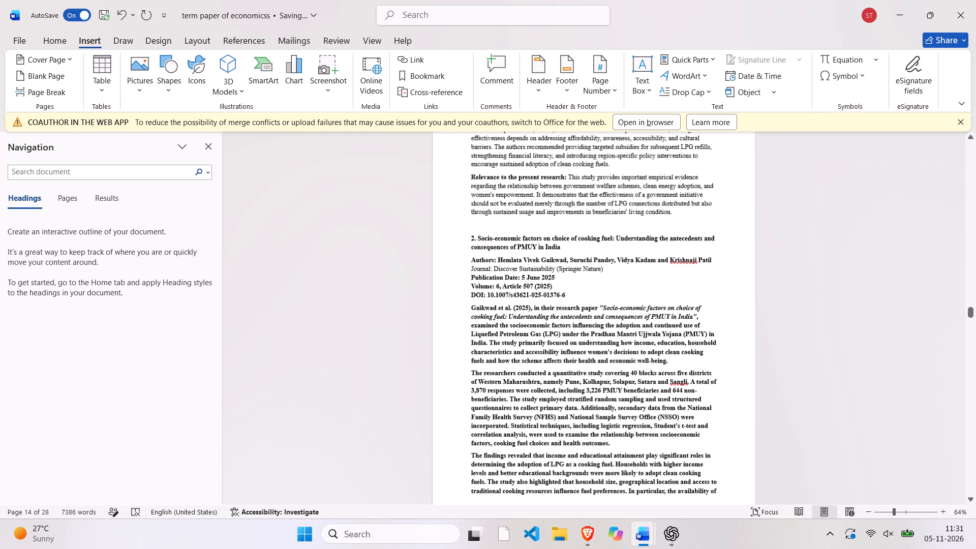
Remove the bold formatting from the cooking fuel review, from its authors line through "such as biogas and" in the conclusions paragraph.
click(768, 365)
click(55, 40)
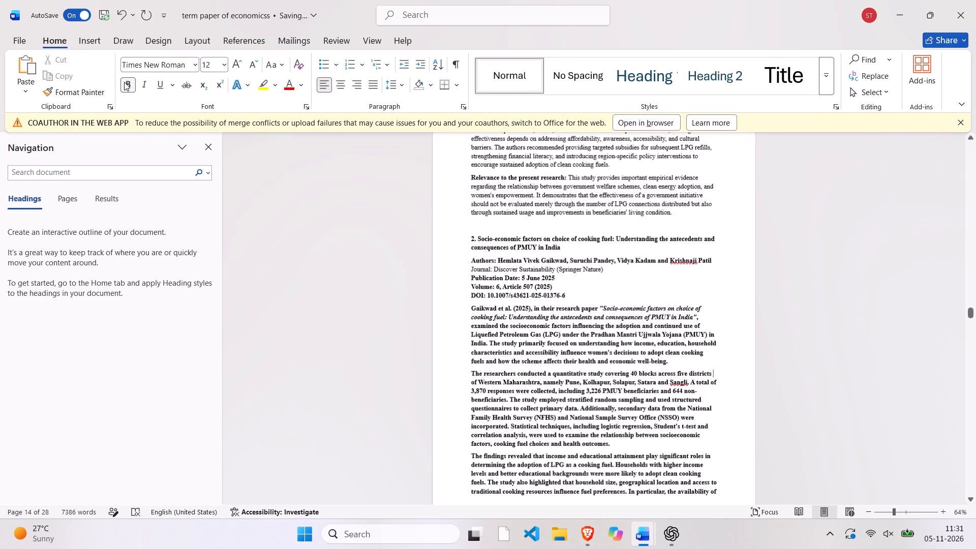
click(124, 82)
click(471, 258)
drag(470, 255, 775, 462)
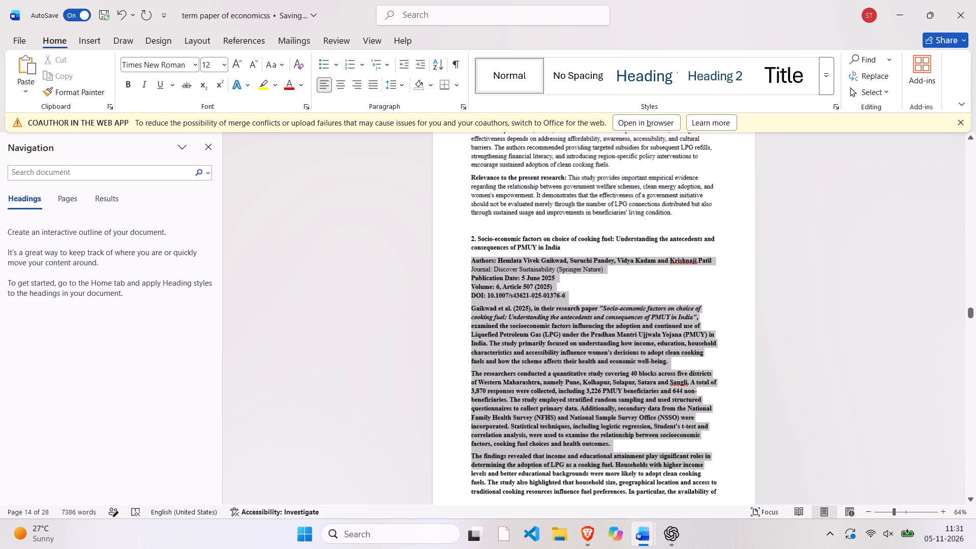
drag(775, 462, 799, 519)
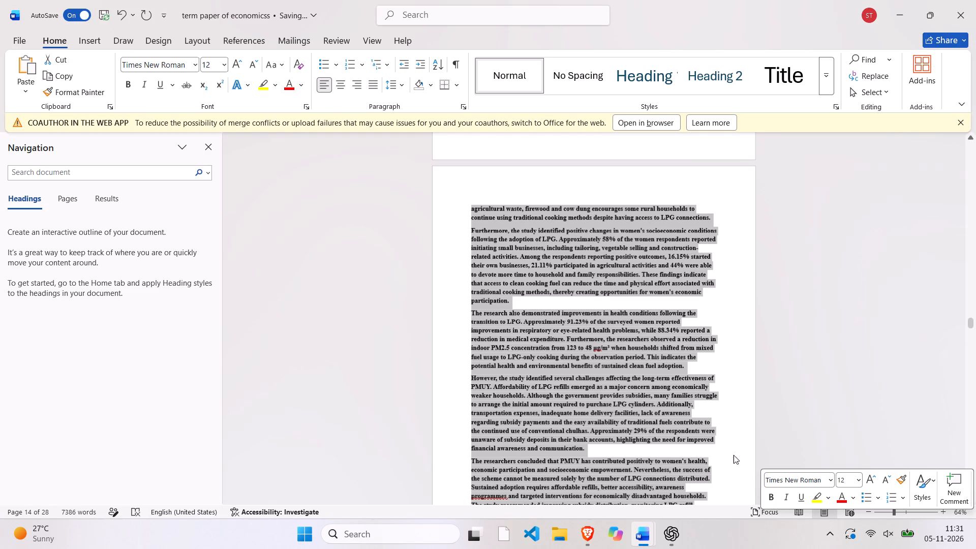
double_click(774, 493)
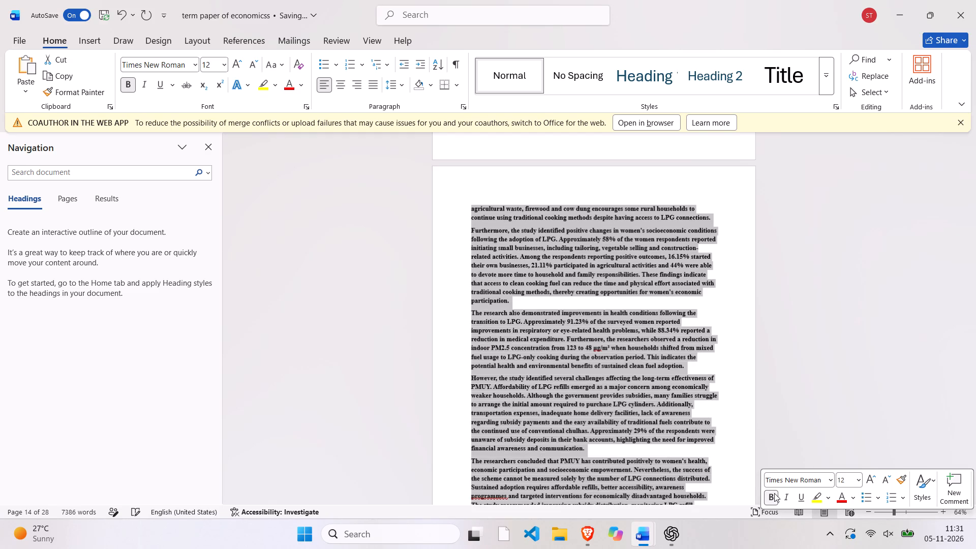
click(774, 493)
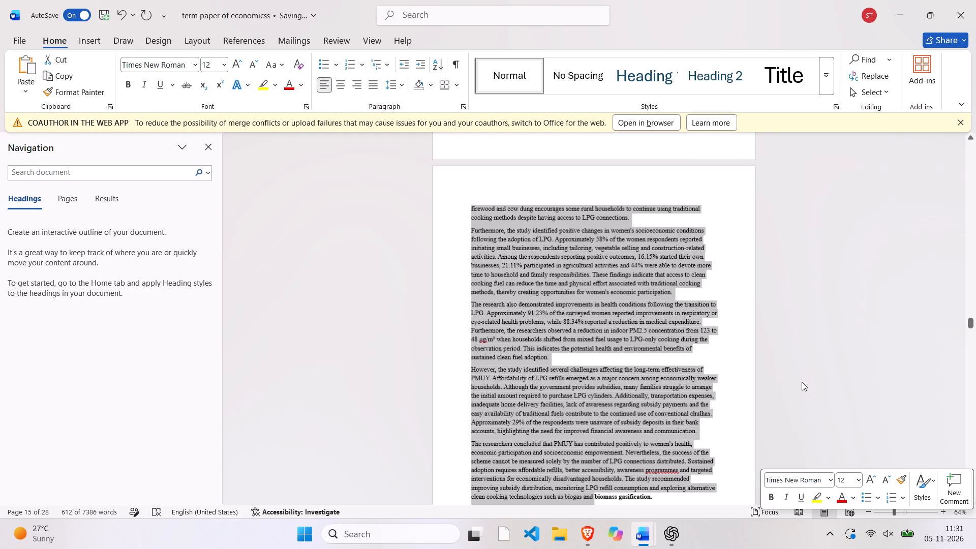
click(802, 382)
Remove the bold formatting from the cooking fuel review's relevance paragraph, from "study provides valuable insights" to its end.
scroll(802, 382, down, 3)
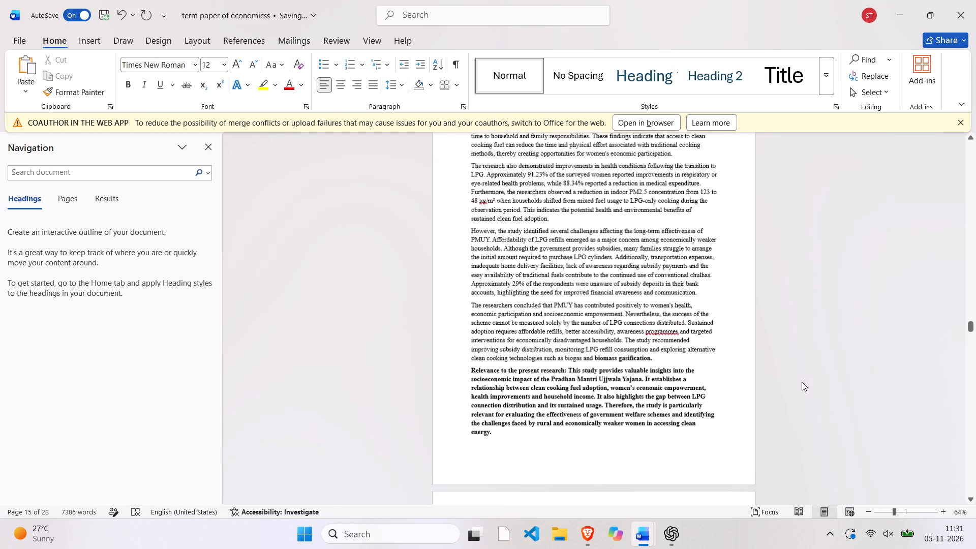
scroll(802, 382, down, 2)
scroll(802, 382, up, 1)
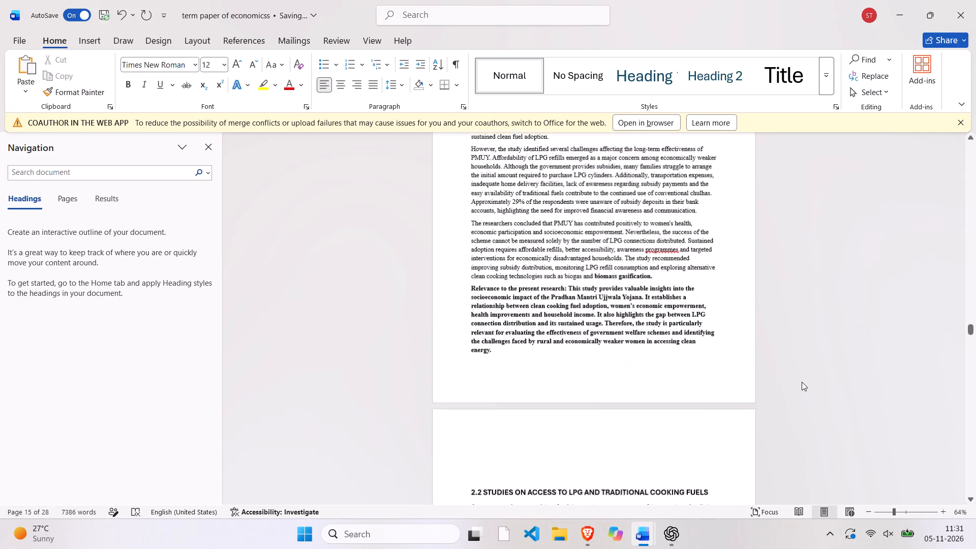
scroll(802, 382, up, 1)
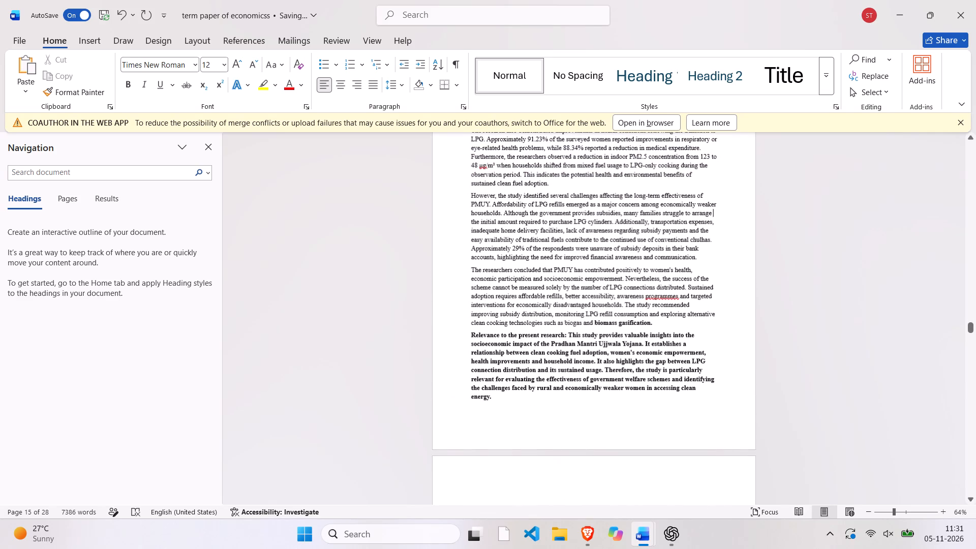
drag(595, 324, 715, 381)
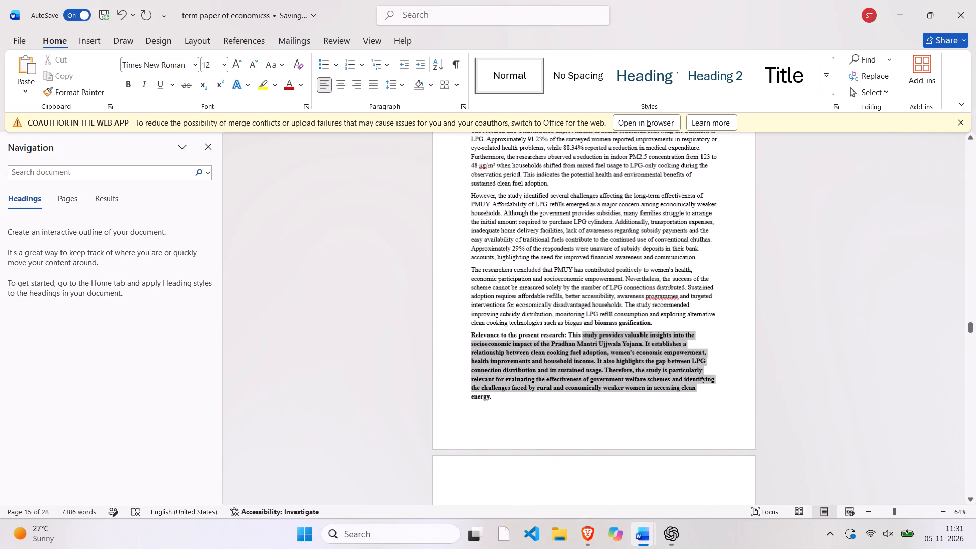
drag(715, 381, 718, 384)
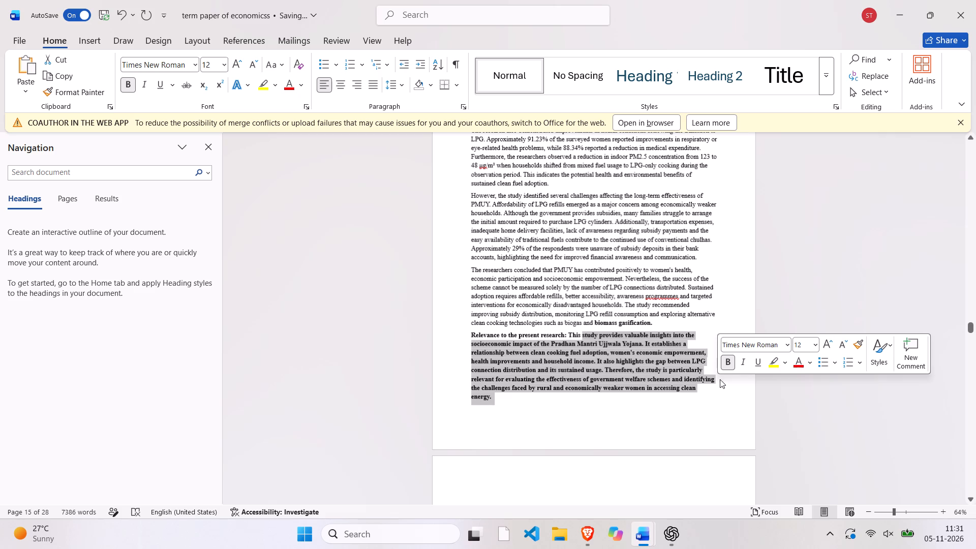
click(723, 364)
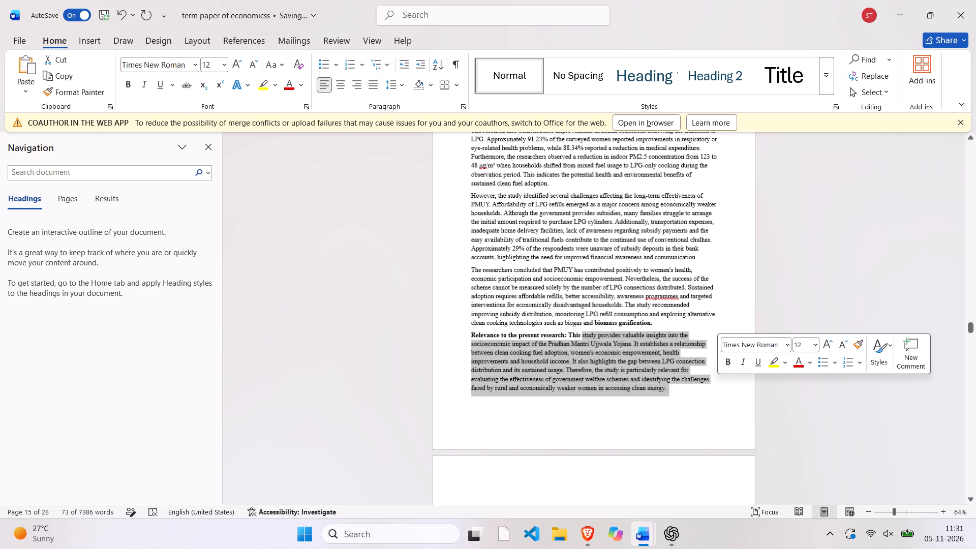
click(708, 413)
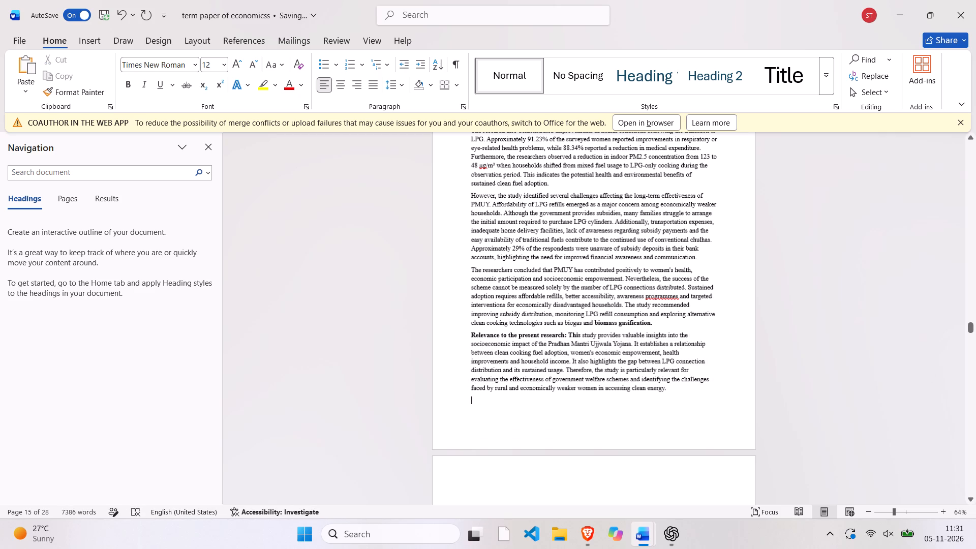
Remove the bold formatting from "biomass gasification" at the end of the cooking fuel review's conclusions paragraph.
click(653, 322)
click(594, 322)
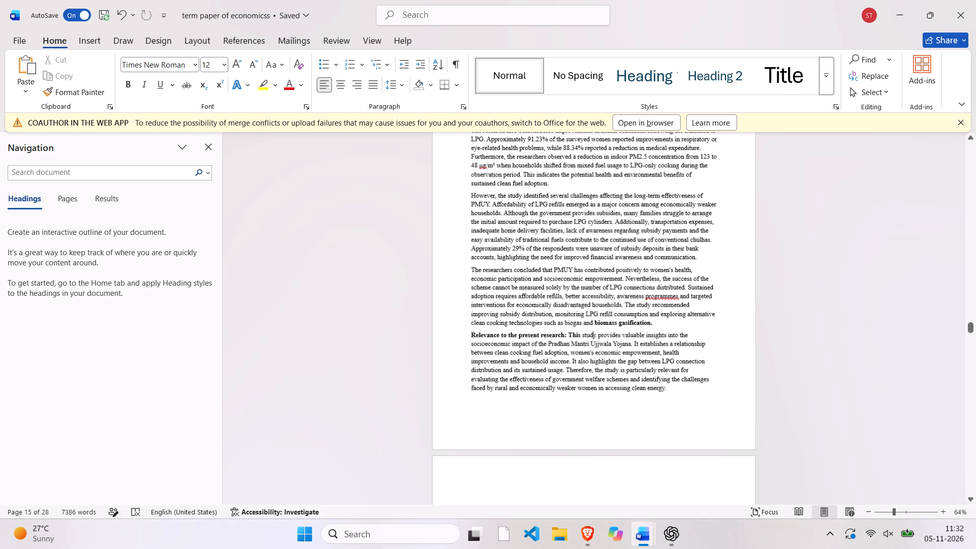
click(599, 322)
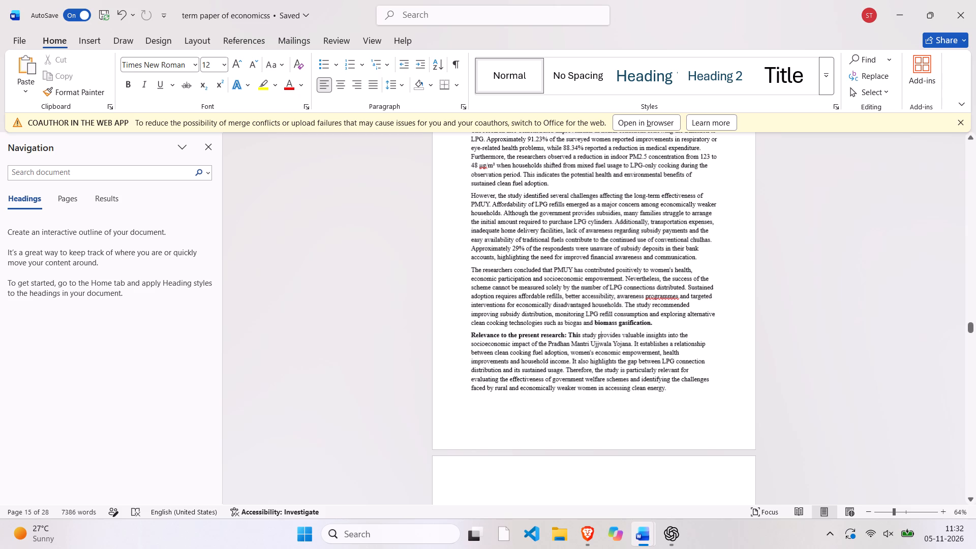
click(592, 323)
click(592, 323)
click(649, 320)
drag(594, 323, 608, 319)
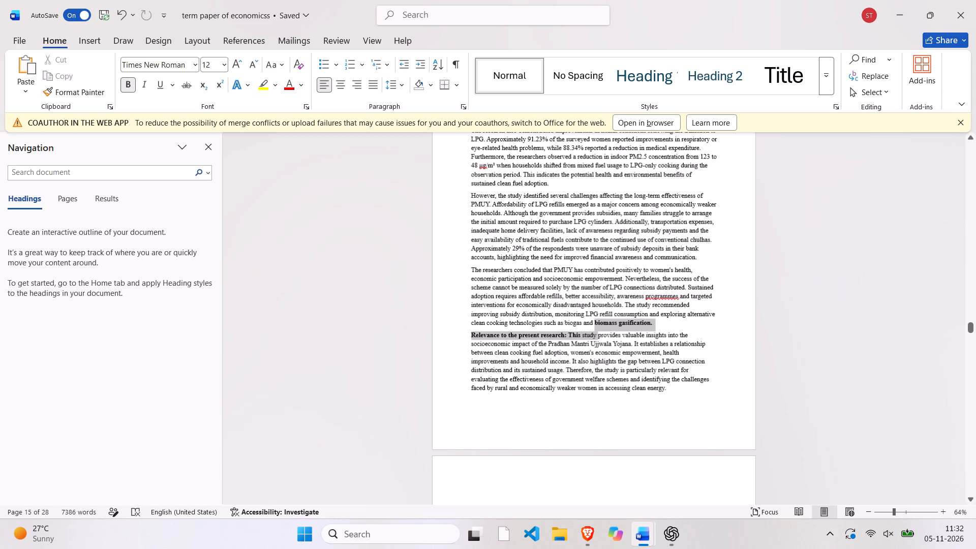
drag(608, 319, 608, 319)
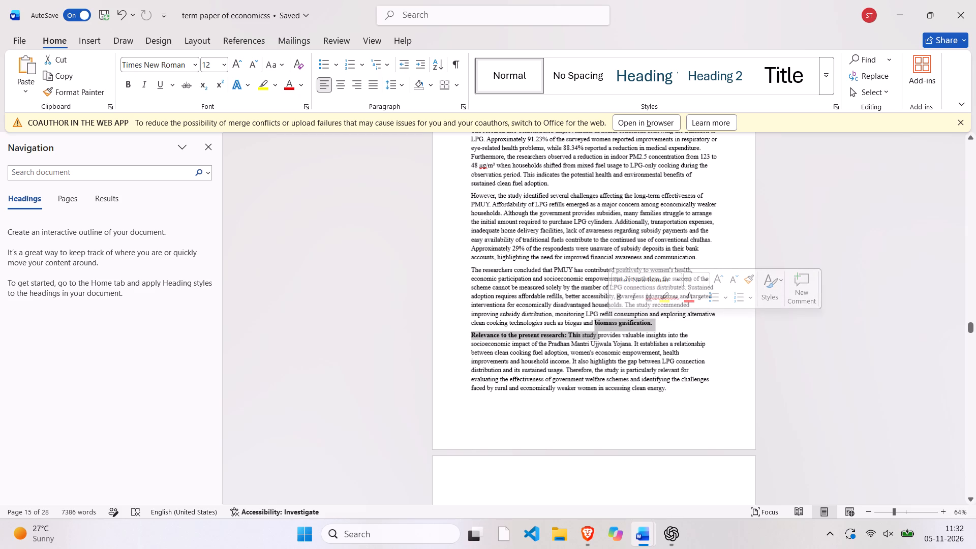
click(581, 340)
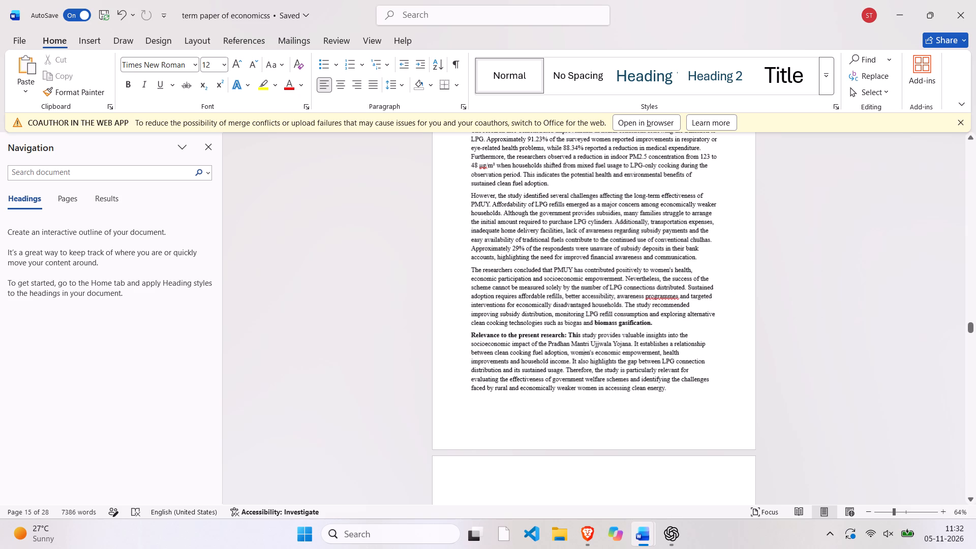
drag(593, 322, 593, 322)
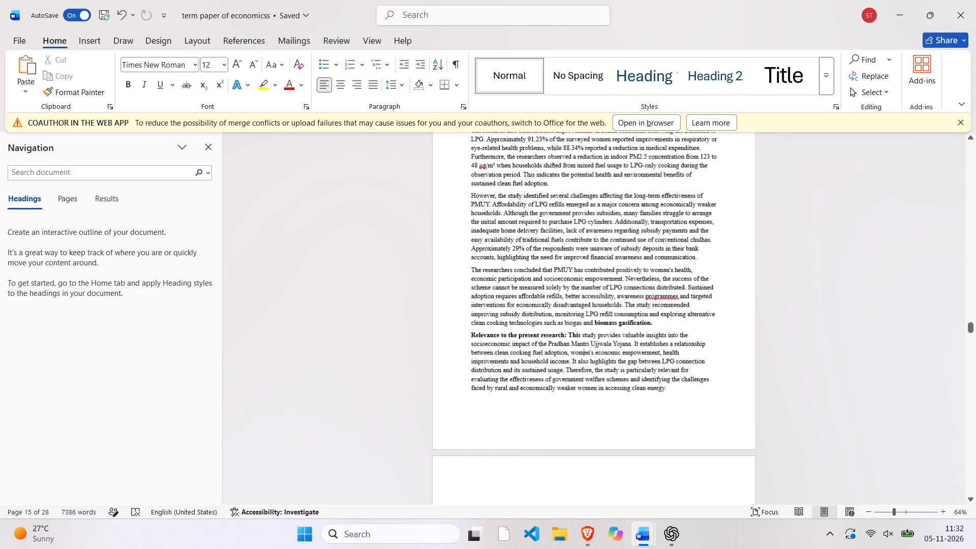
drag(593, 322, 603, 320)
click(594, 322)
drag(593, 321, 602, 320)
drag(602, 320, 625, 312)
double_click(633, 290)
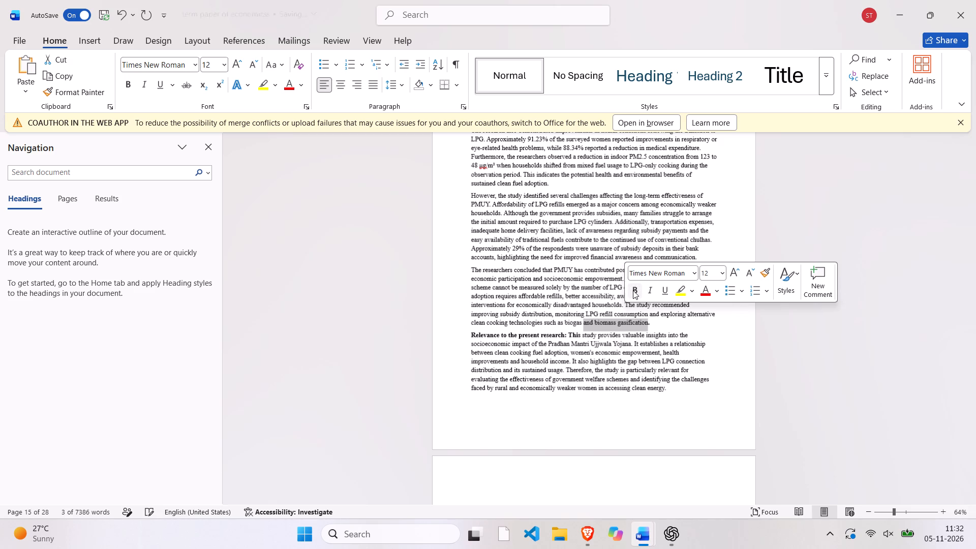
click(752, 354)
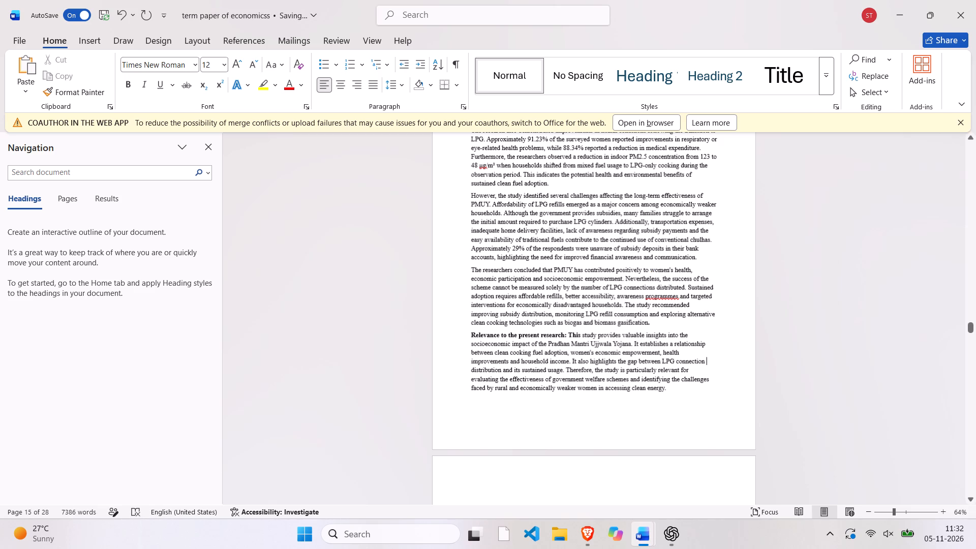
Look through the pages after the cooking fuel review, including sections 2.2 and 2.3, down to the document's end.
scroll(817, 365, down, 6)
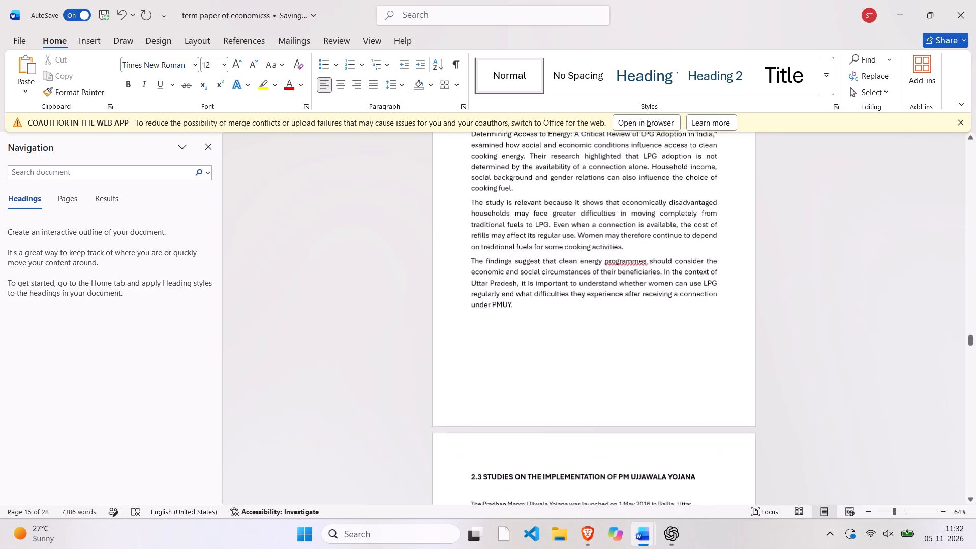
scroll(817, 365, down, 2)
scroll(817, 365, up, 2)
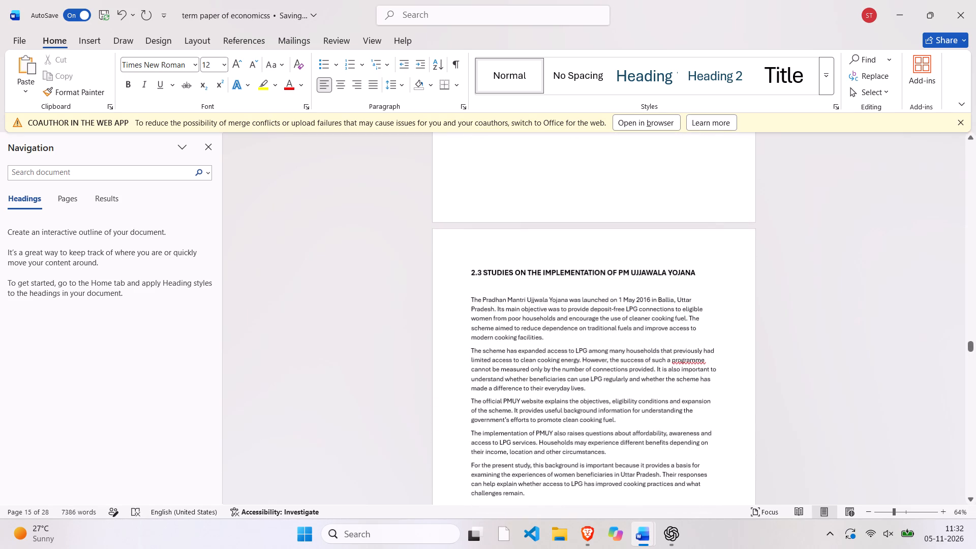
scroll(817, 365, up, 4)
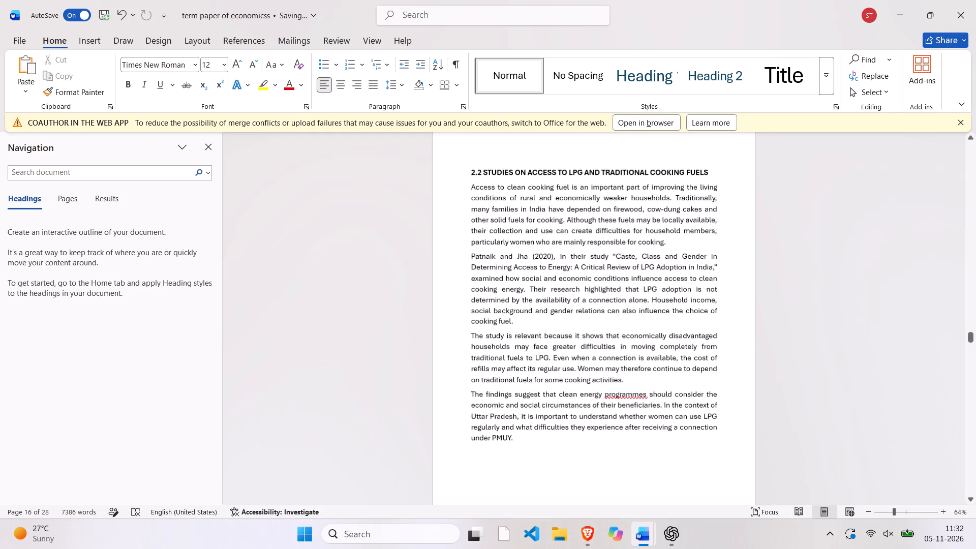
scroll(817, 365, down, 13)
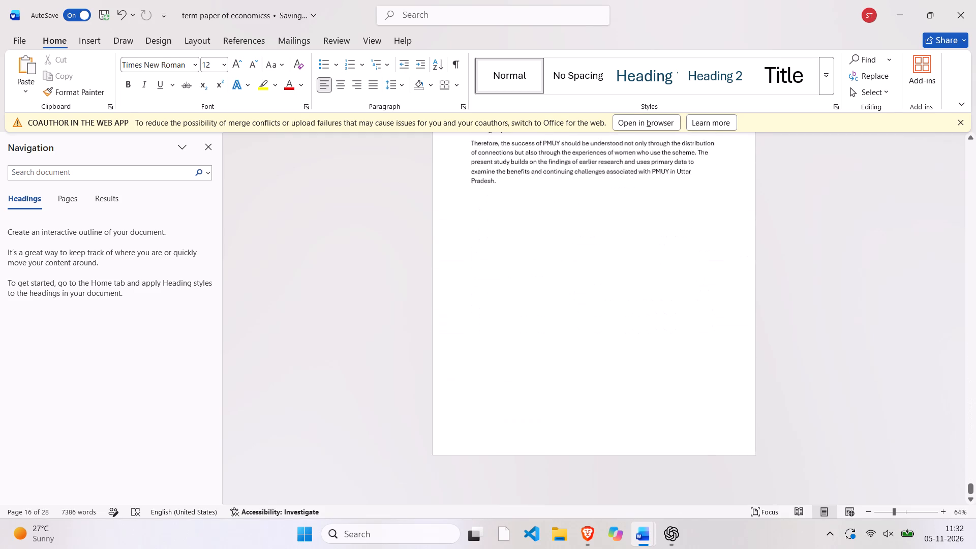
scroll(817, 365, down, 3)
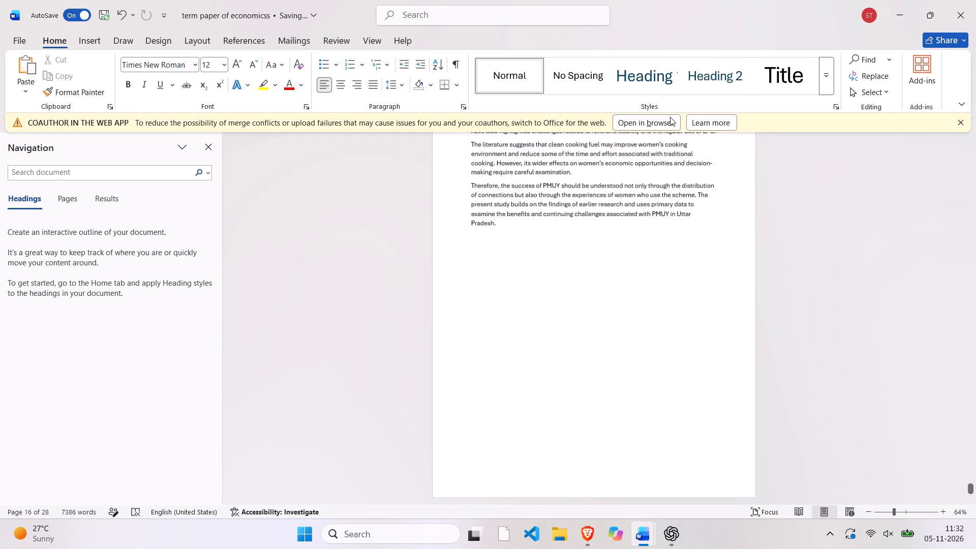
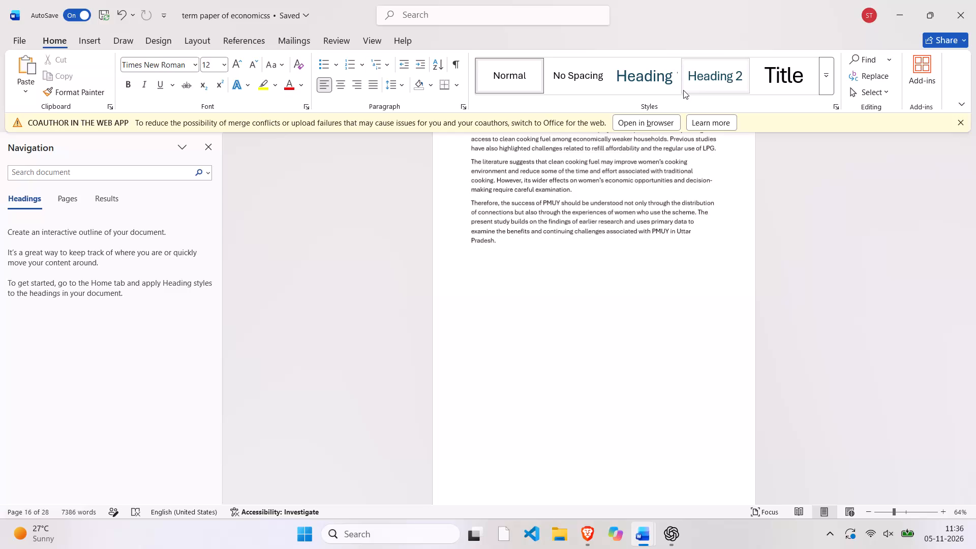
Switch to Brave and go back from the Springer article to the Google Scholar results.
click(501, 238)
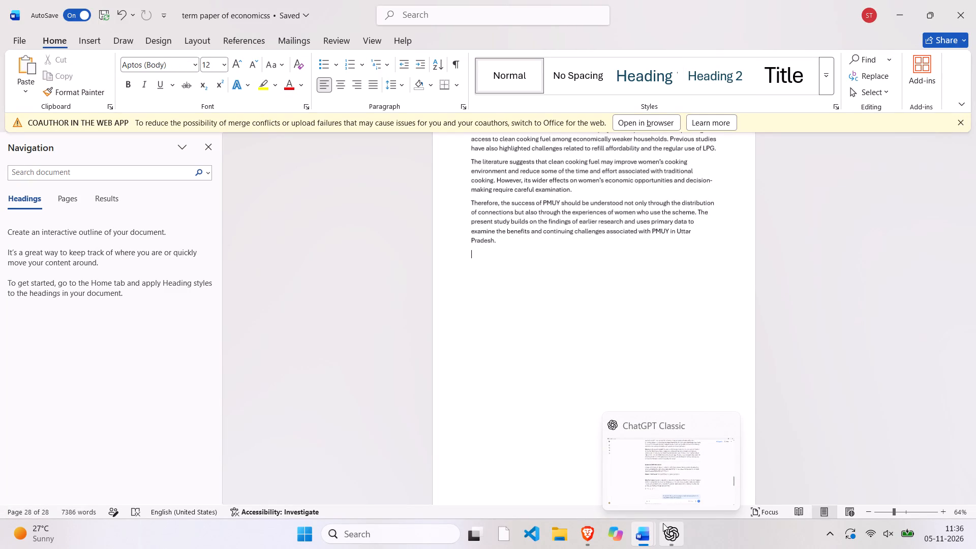
click(586, 536)
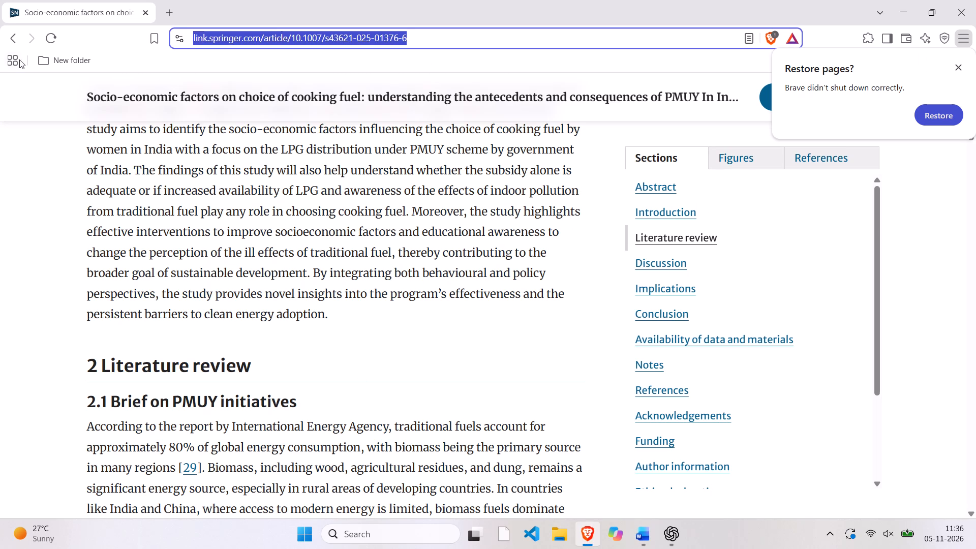
click(9, 38)
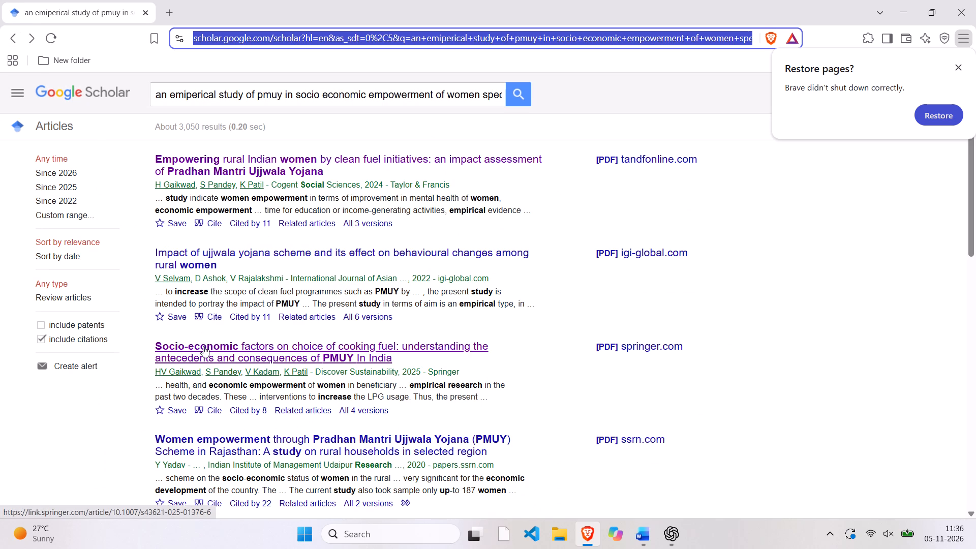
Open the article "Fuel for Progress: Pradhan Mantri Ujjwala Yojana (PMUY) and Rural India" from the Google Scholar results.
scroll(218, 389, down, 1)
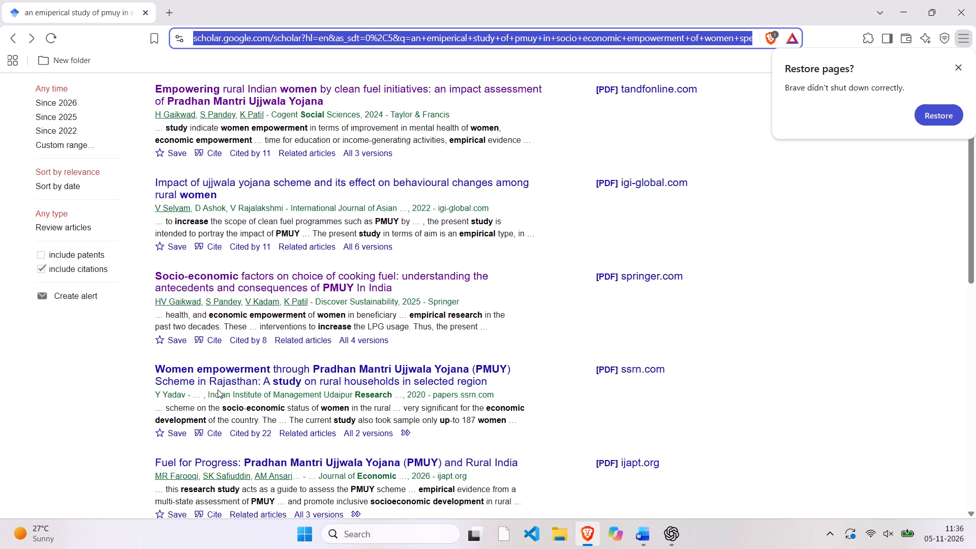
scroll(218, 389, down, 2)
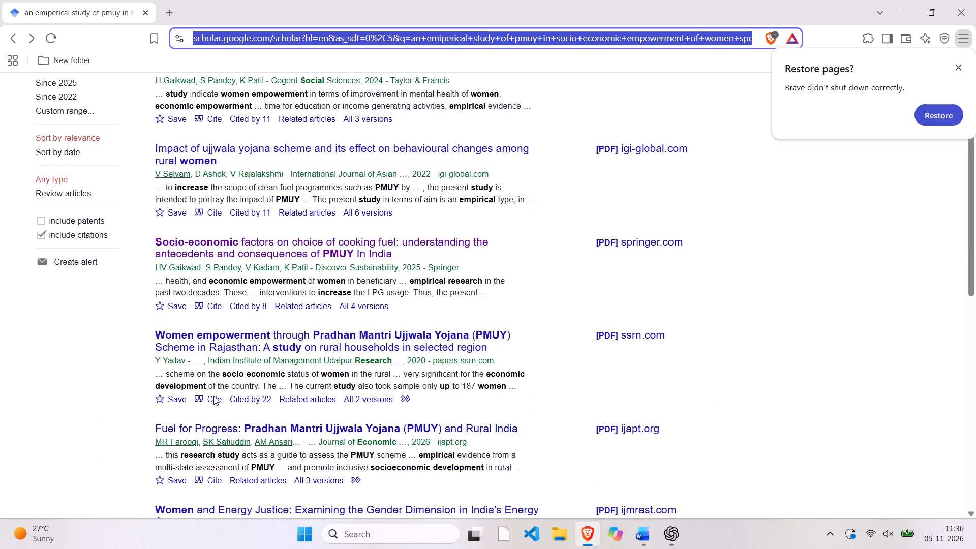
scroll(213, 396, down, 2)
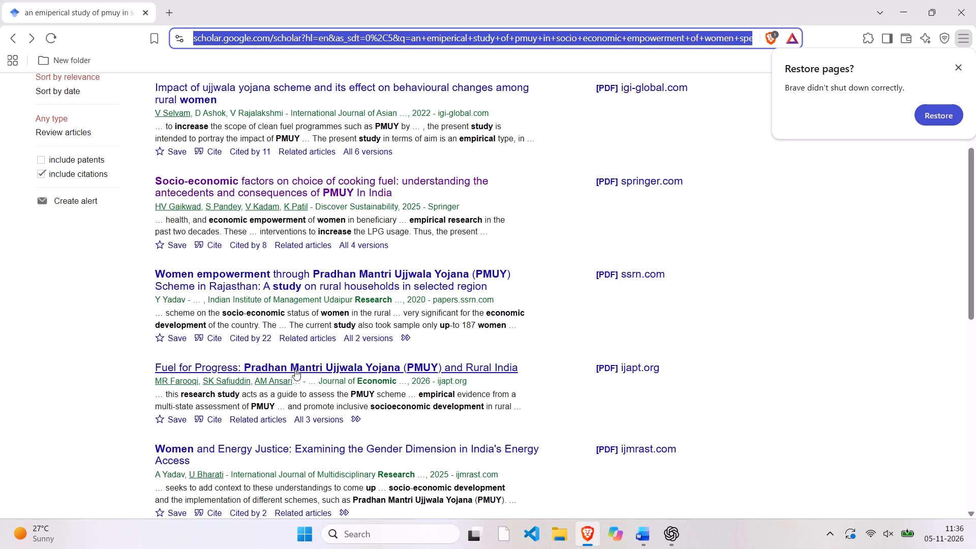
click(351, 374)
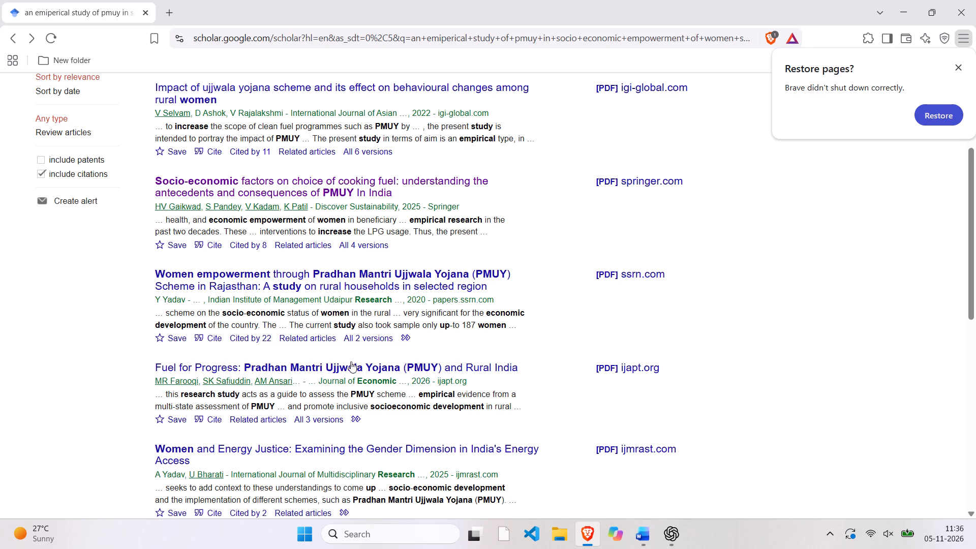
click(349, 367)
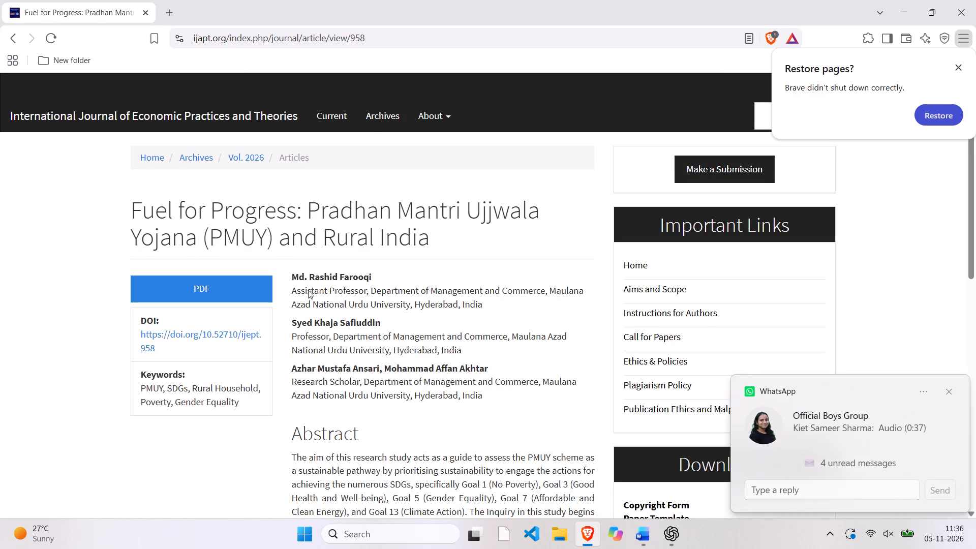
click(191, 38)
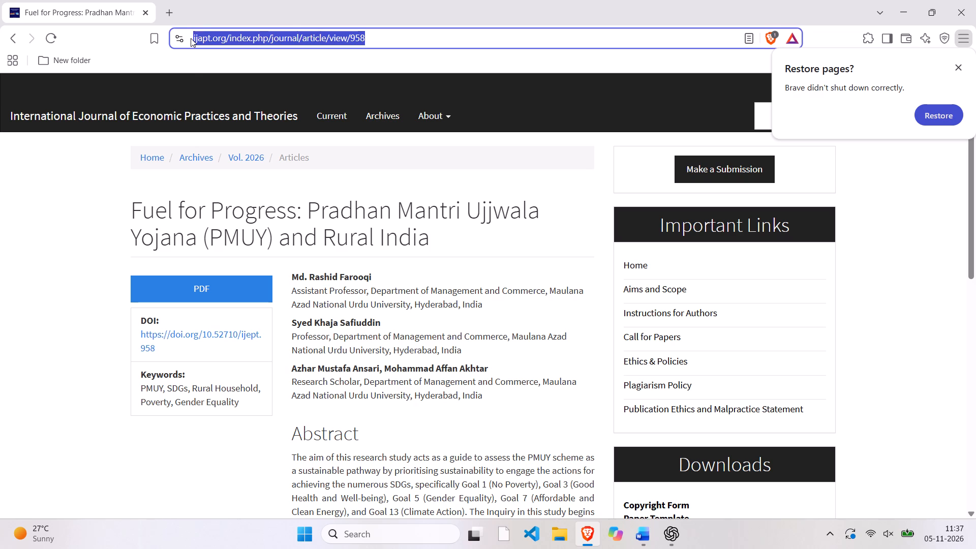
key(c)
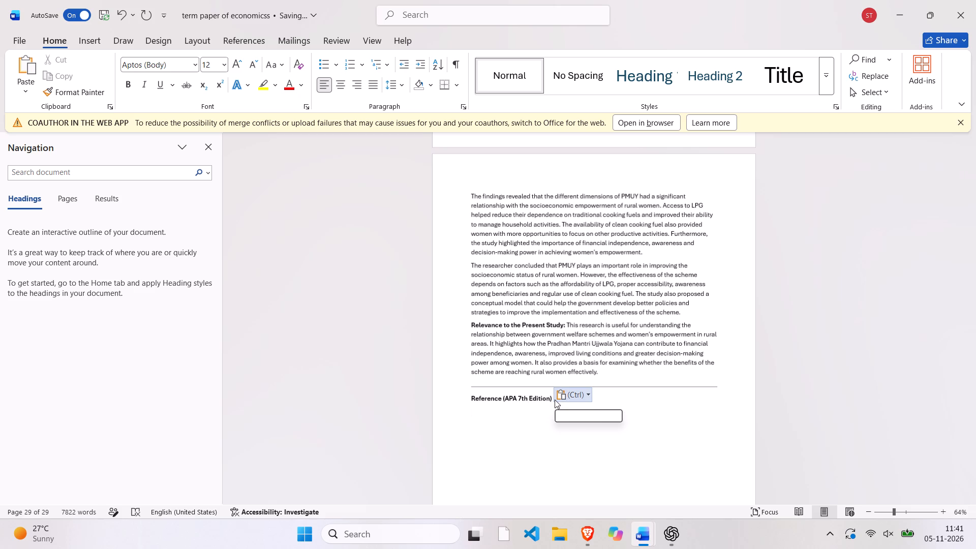
key(BackSpace)
key(BackSpace)
key(BackSpace)
key(BackSpace)
key(BackSpace)
key(BackSpace)
key(BackSpace)
key(BackSpace)
key(BackSpace)
key(BackSpace)
key(BackSpace)
key(BackSpace)
key(BackSpace)
key(BackSpace)
key(BackSpace)
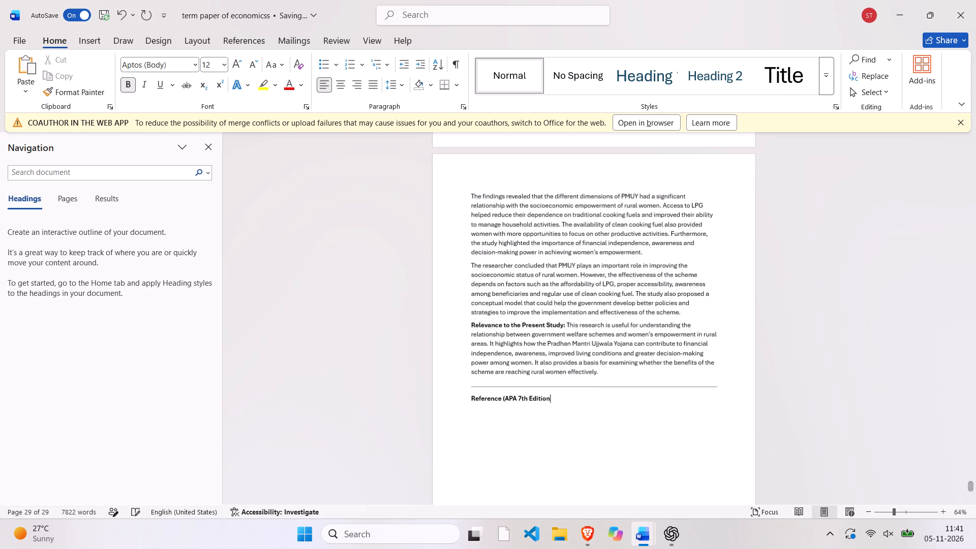
key(BackSpace)
key(BackSpace)
key(BackSpace)
key(BackSpace)
key(BackSpace)
key(BackSpace)
key(BackSpace)
key(BackSpace)
key(BackSpace)
key(BackSpace)
key(BackSpace)
key(BackSpace)
key(BackSpace)
key(BackSpace)
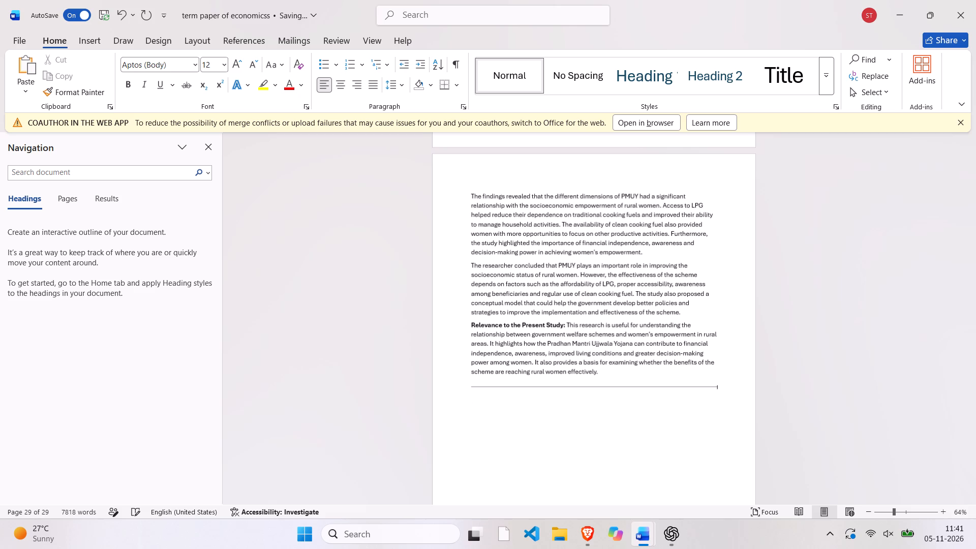
key(BackSpace)
key(BackSpace)
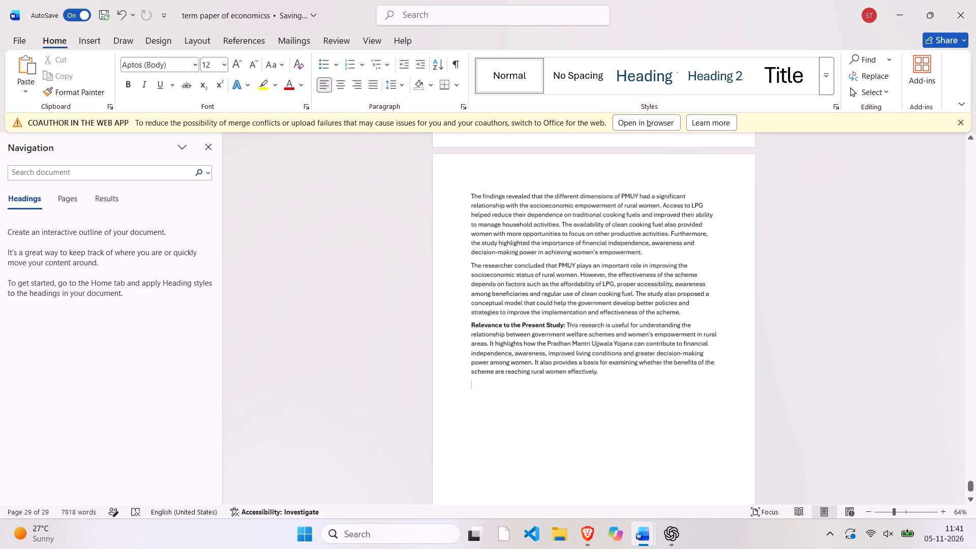
Examine where the pasted Rajasthan review sits relative to the 2.12 Research Gap and 2.13 Conclusion sections.
scroll(605, 367, down, 5)
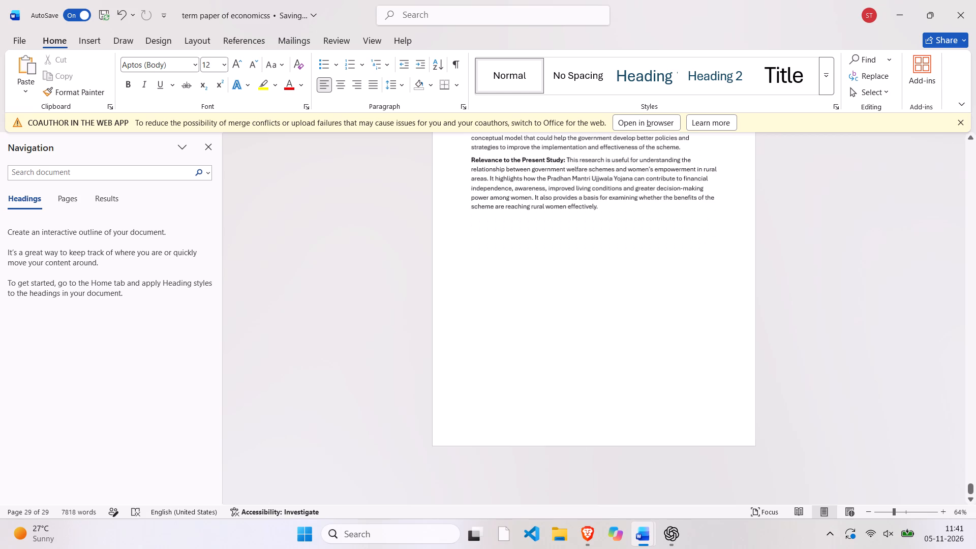
scroll(605, 367, up, 3)
scroll(605, 367, down, 1)
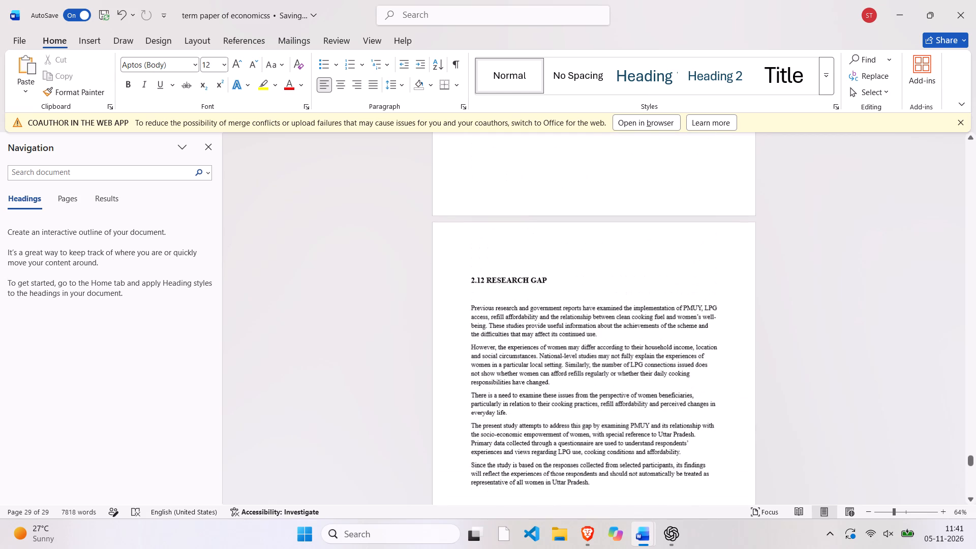
scroll(605, 367, down, 1)
scroll(605, 367, up, 1)
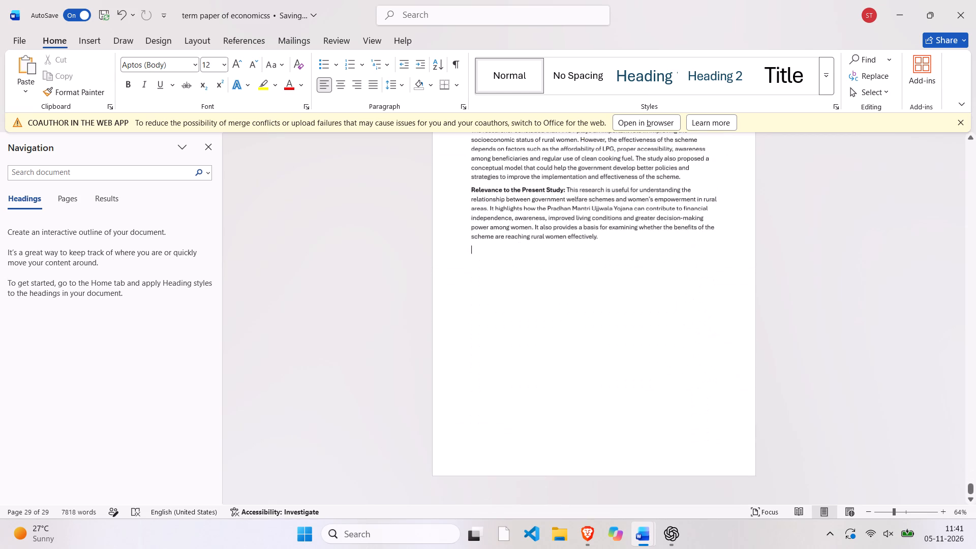
scroll(605, 367, up, 2)
scroll(605, 367, down, 2)
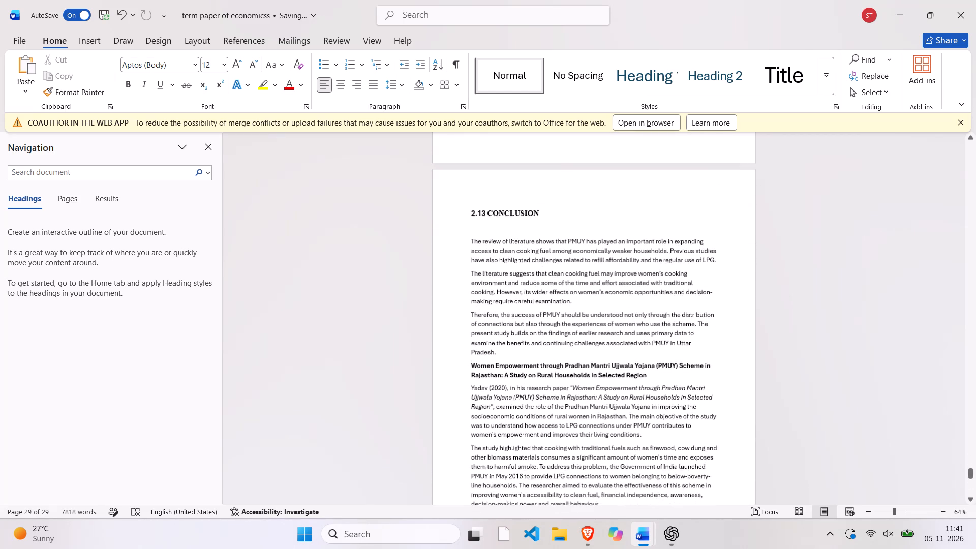
scroll(605, 367, down, 1)
scroll(605, 367, up, 2)
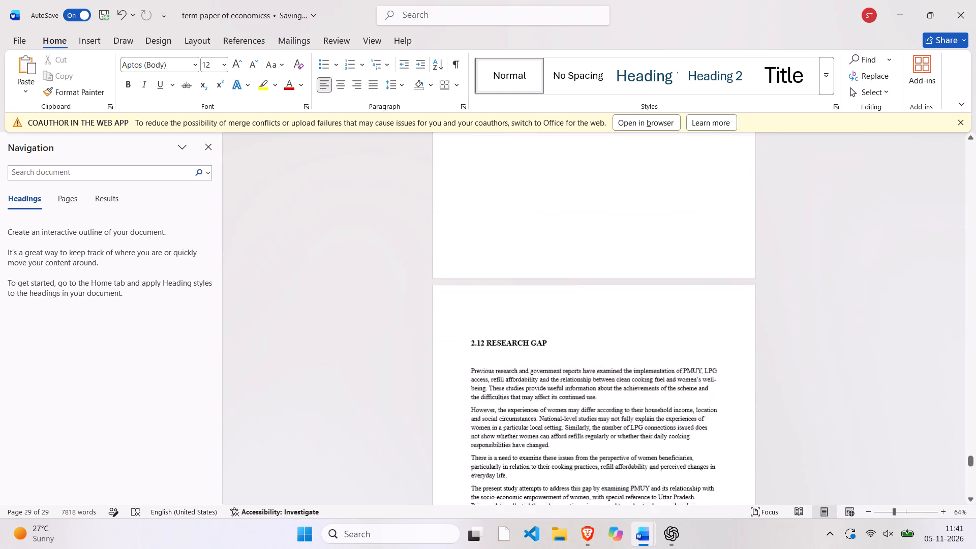
Insert a blank page after the "Relevance to the present research" paragraph that precedes section 2.2.
scroll(605, 367, up, 4)
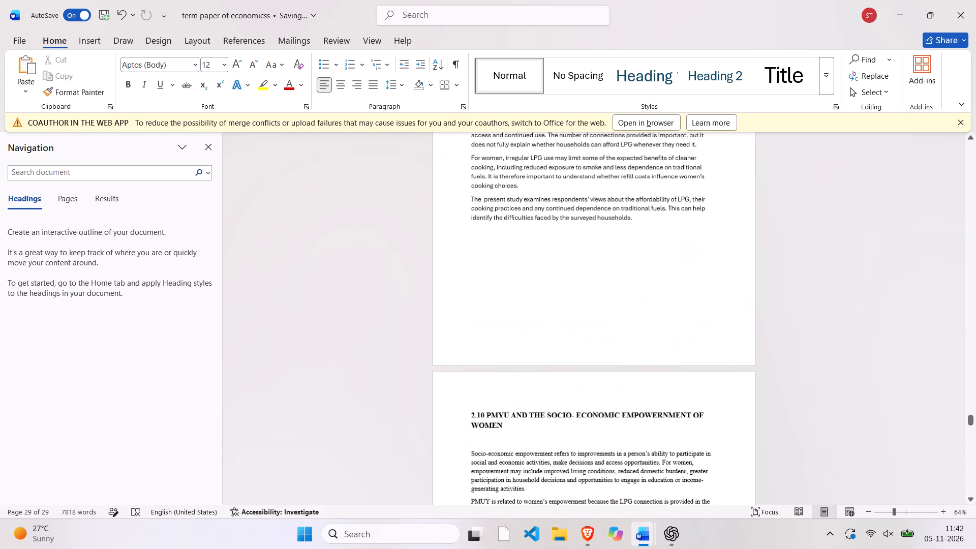
scroll(605, 367, up, 6)
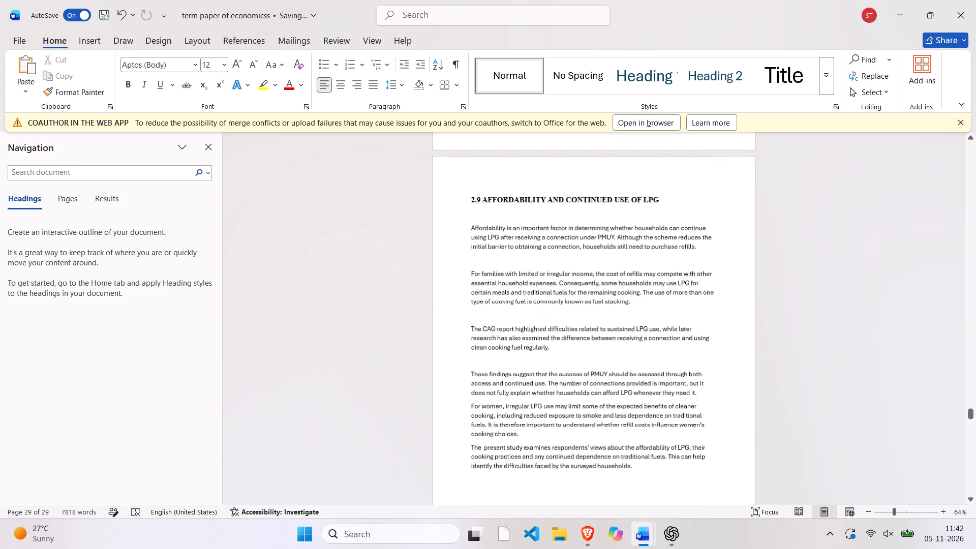
scroll(605, 367, up, 6)
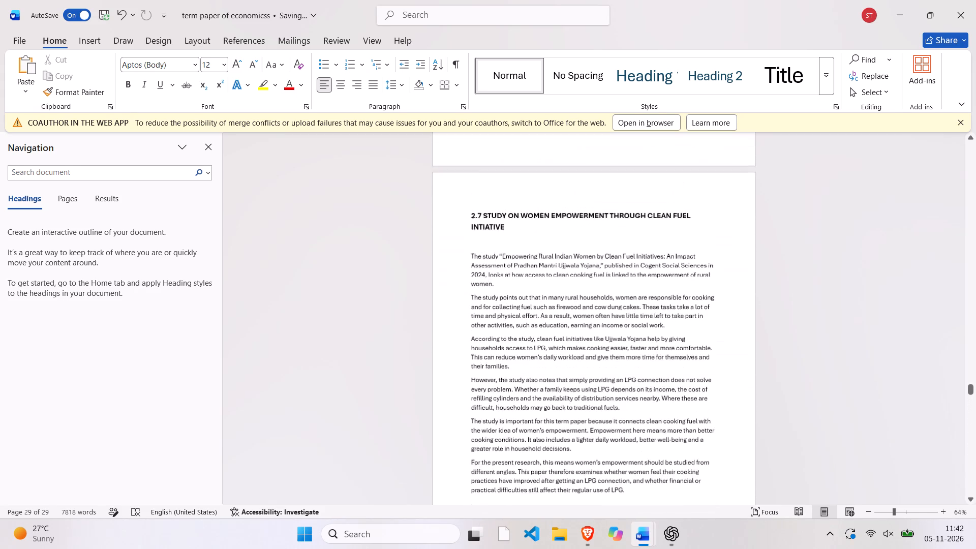
scroll(605, 367, up, 5)
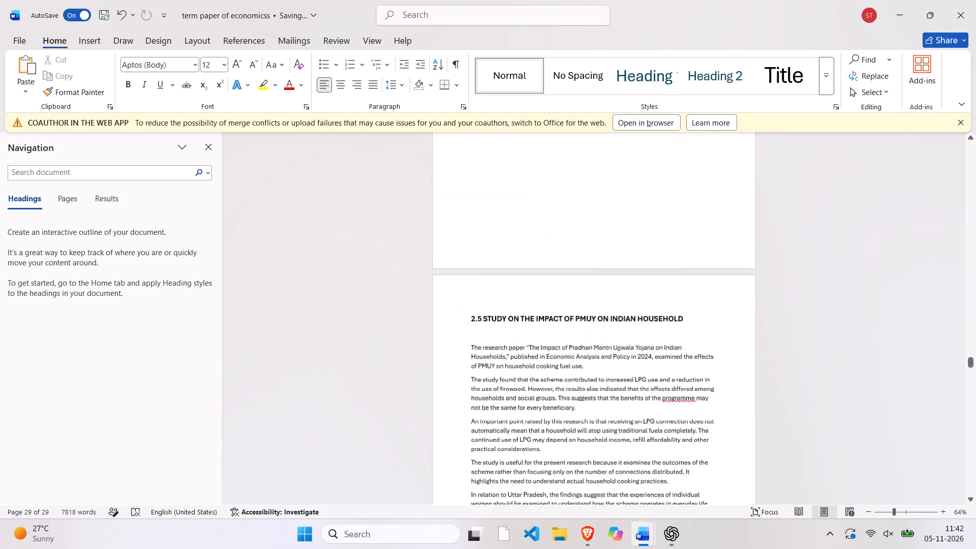
scroll(605, 367, up, 5)
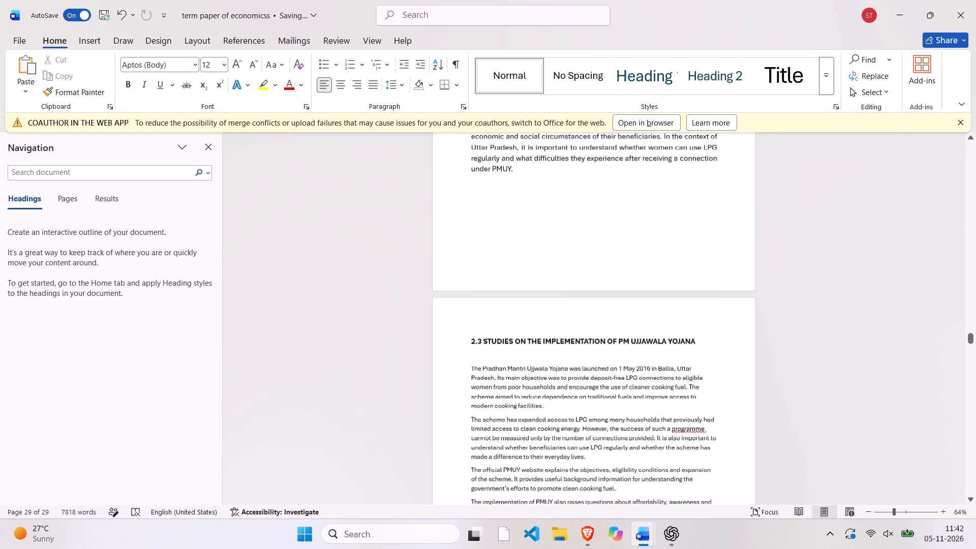
scroll(605, 367, up, 4)
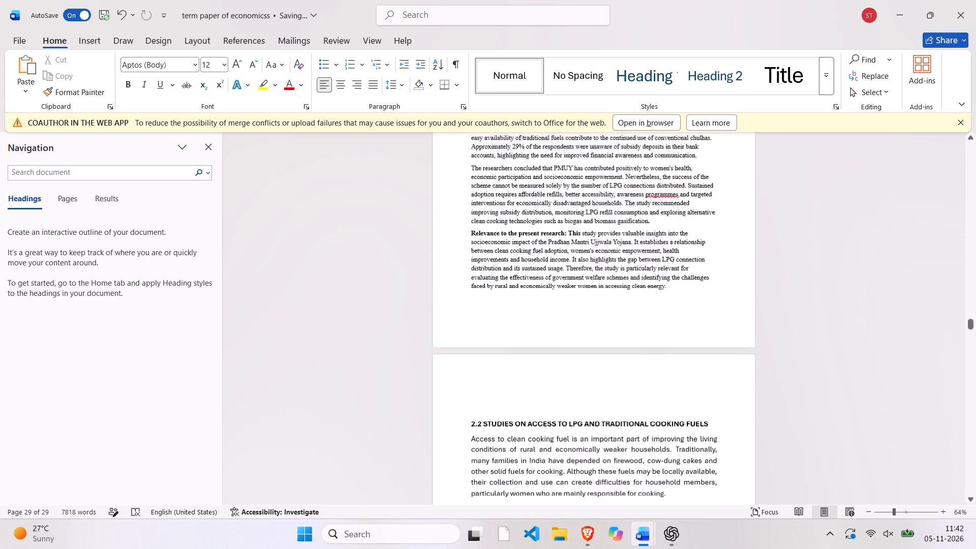
scroll(658, 327, up, 1)
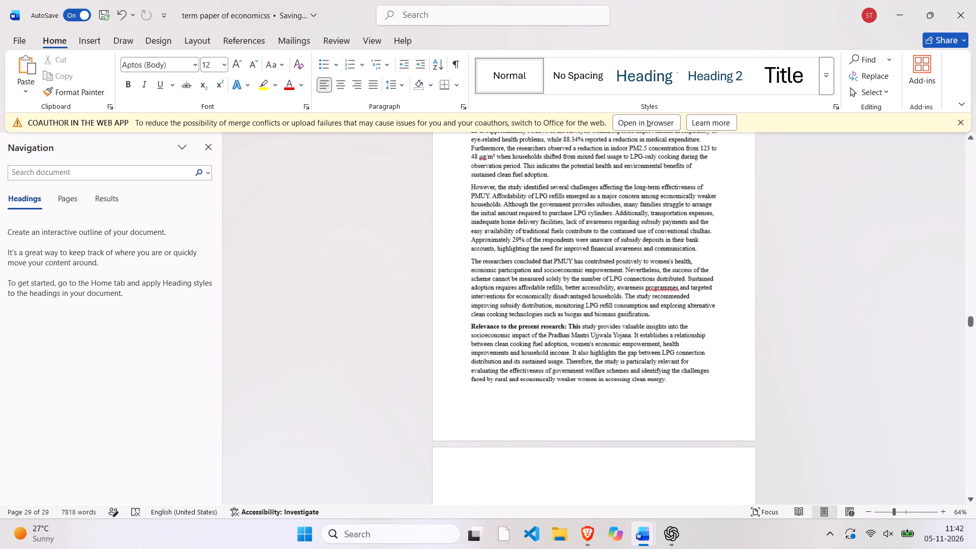
click(671, 381)
click(90, 37)
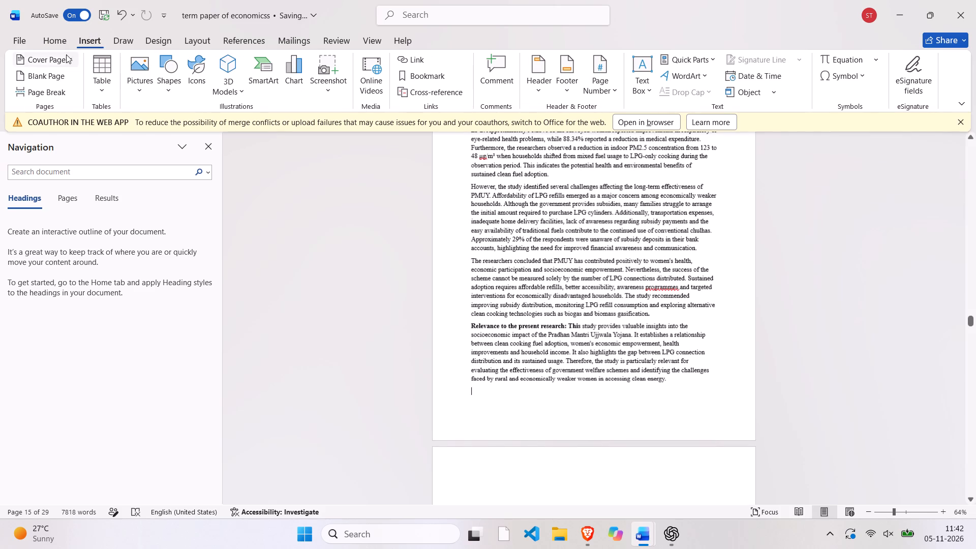
click(53, 76)
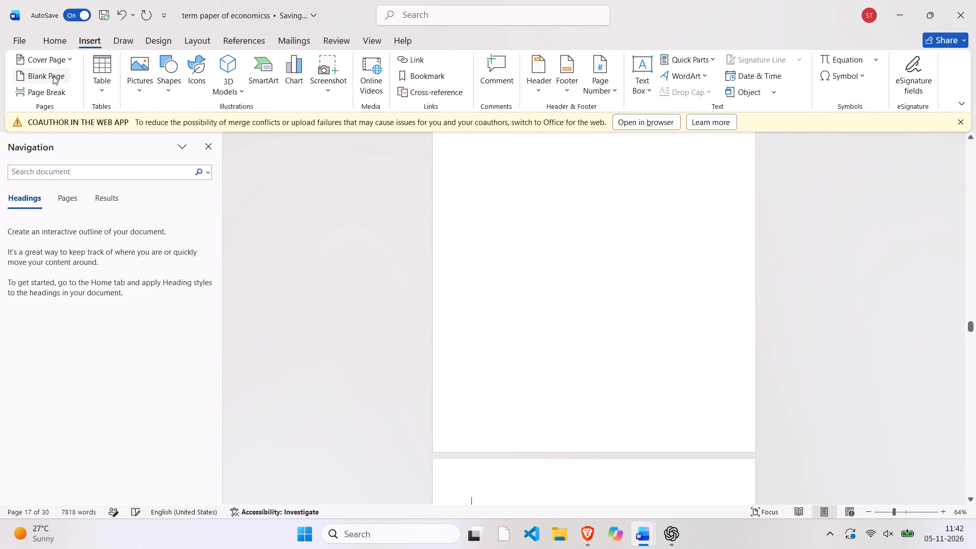
Paste the copied Rajasthan PMUY review at the top of the page following that relevance paragraph, ahead of section 2.2.
scroll(398, 228, down, 1)
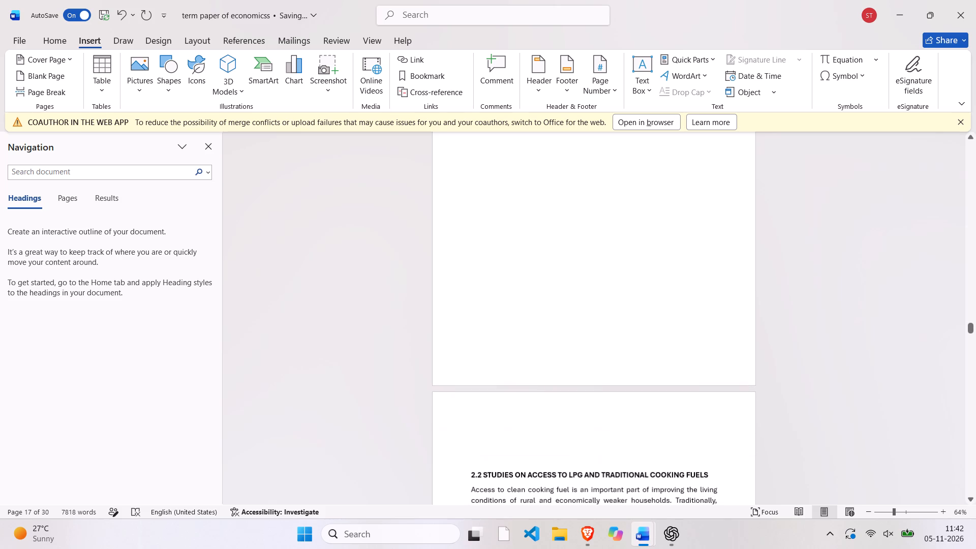
scroll(398, 228, right, 2)
scroll(398, 228, up, 3)
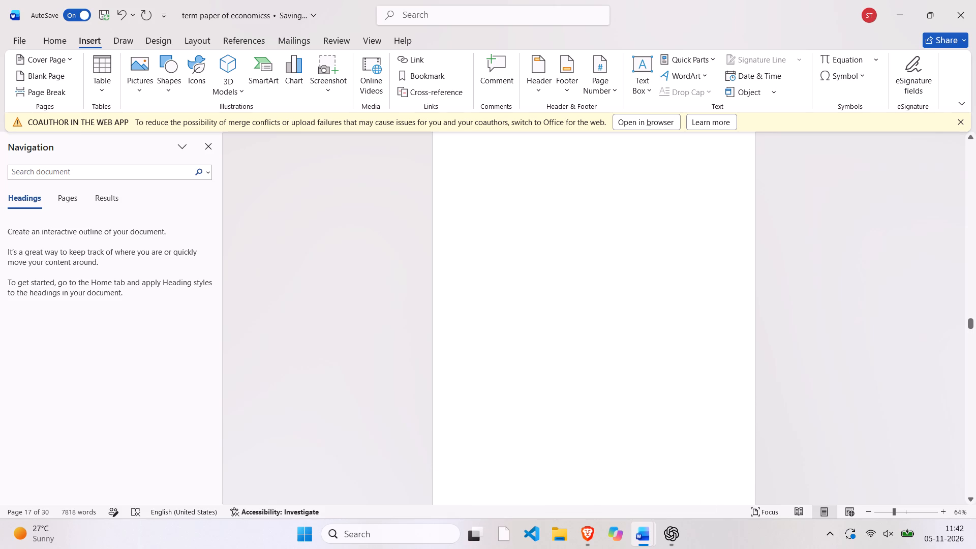
scroll(398, 228, up, 2)
scroll(398, 228, down, 1)
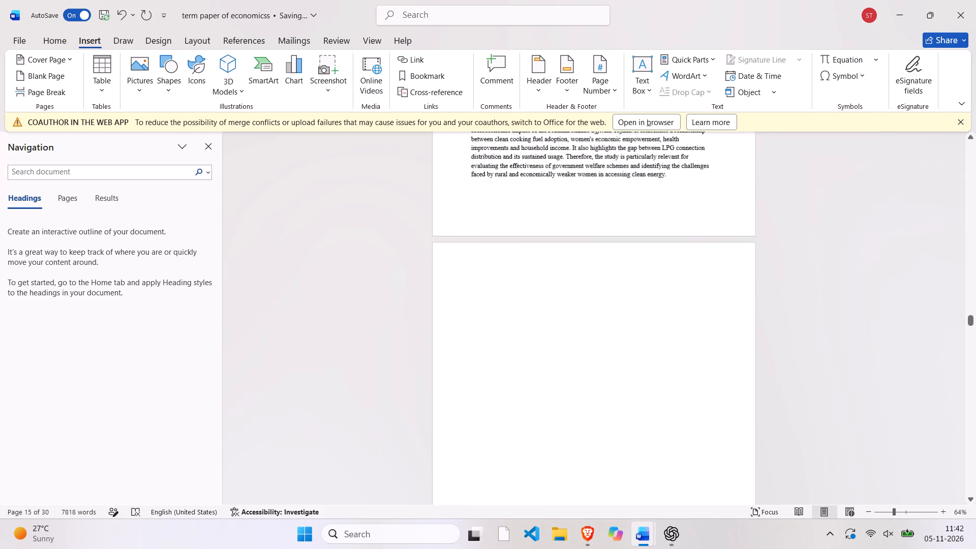
click(453, 251)
key(v)
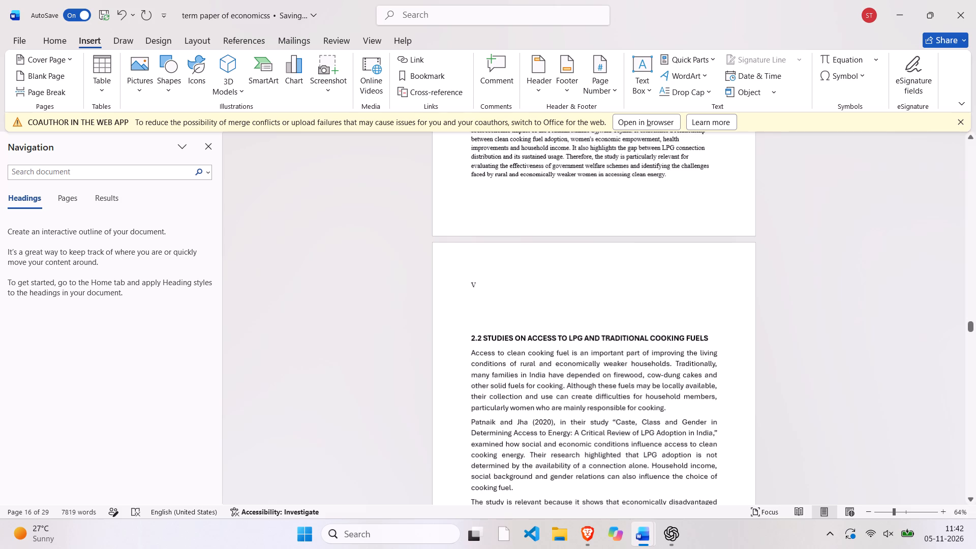
key(BackSpace)
key(ctrl+v)
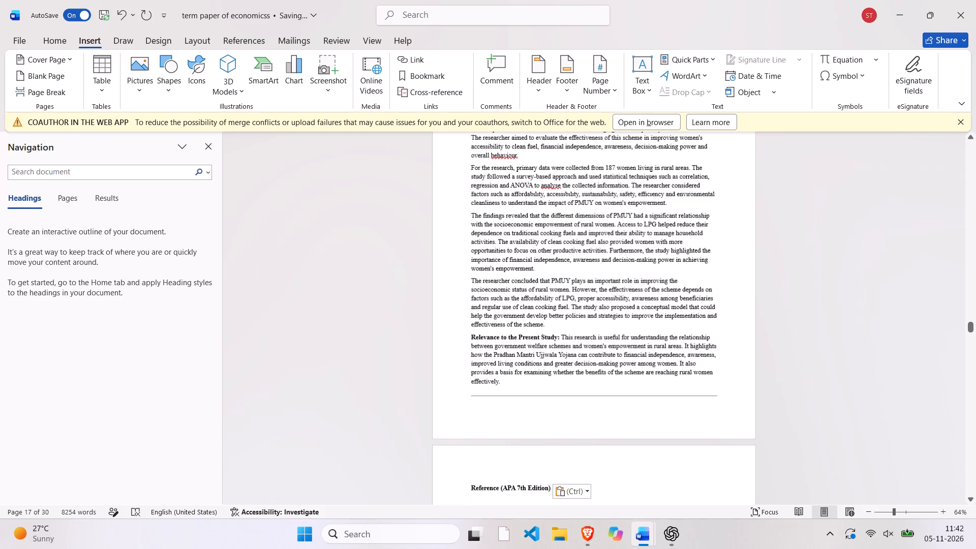
Delete the "Reference (APA 7th Edition)" heading below the newly pasted Rajasthan review.
key(BackSpace)
key(BackSpace)
key(BackSpace)
key(BackSpace)
key(BackSpace)
key(BackSpace)
key(BackSpace)
key(BackSpace)
key(BackSpace)
key(BackSpace)
key(BackSpace)
key(BackSpace)
key(BackSpace)
key(BackSpace)
key(BackSpace)
key(BackSpace)
key(BackSpace)
key(BackSpace)
key(BackSpace)
key(BackSpace)
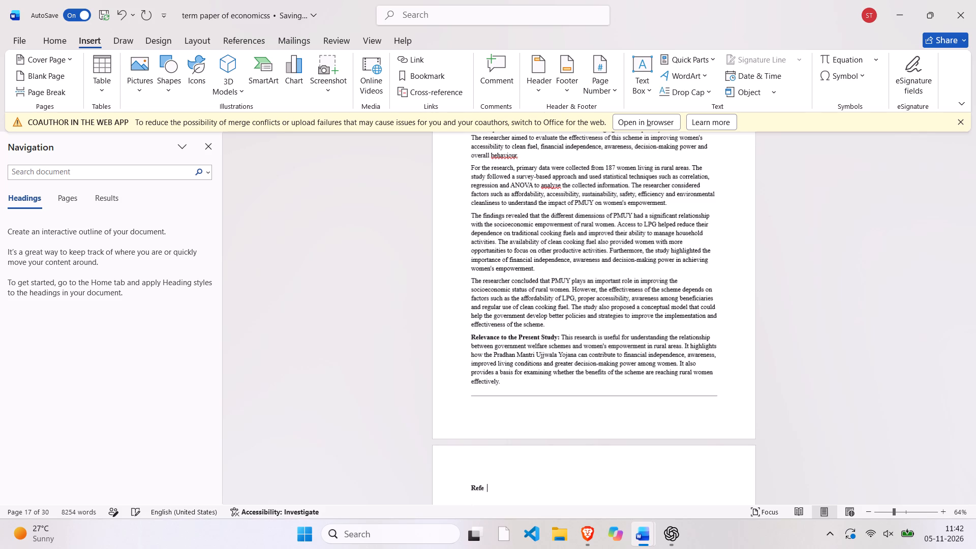
Place the insertion point directly before "Women Empowerment" at the start of the pasted Rajasthan review's title.
scroll(552, 490, up, 2)
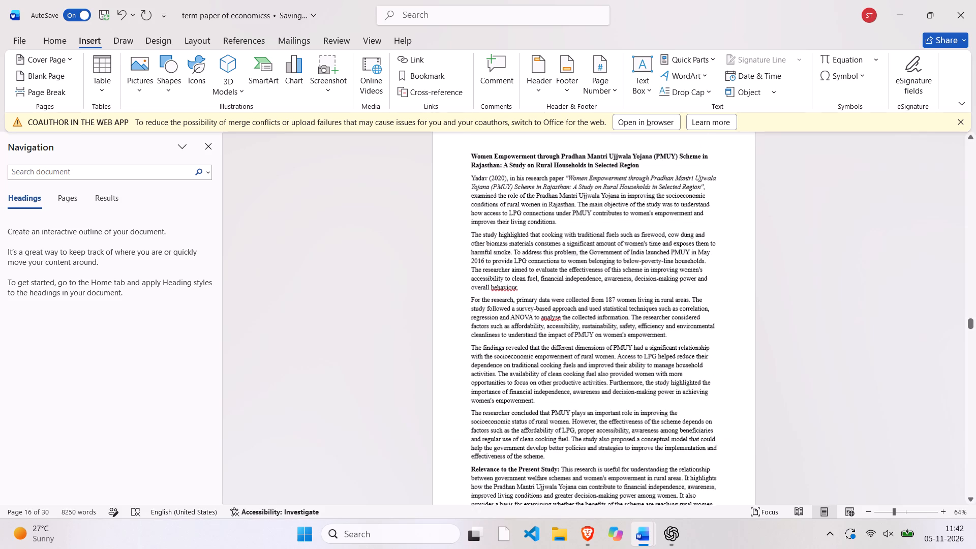
scroll(552, 490, up, 1)
scroll(399, 453, up, 1)
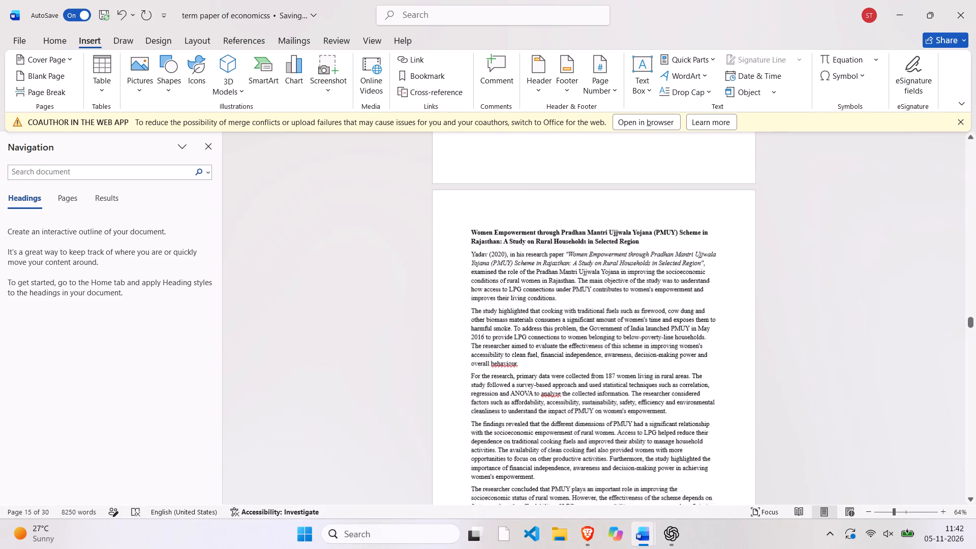
scroll(399, 453, up, 1)
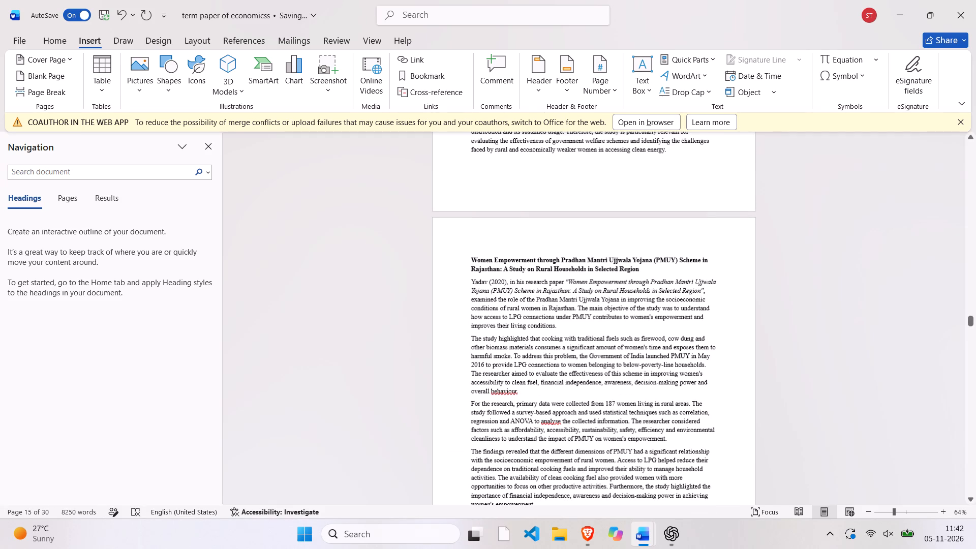
click(467, 262)
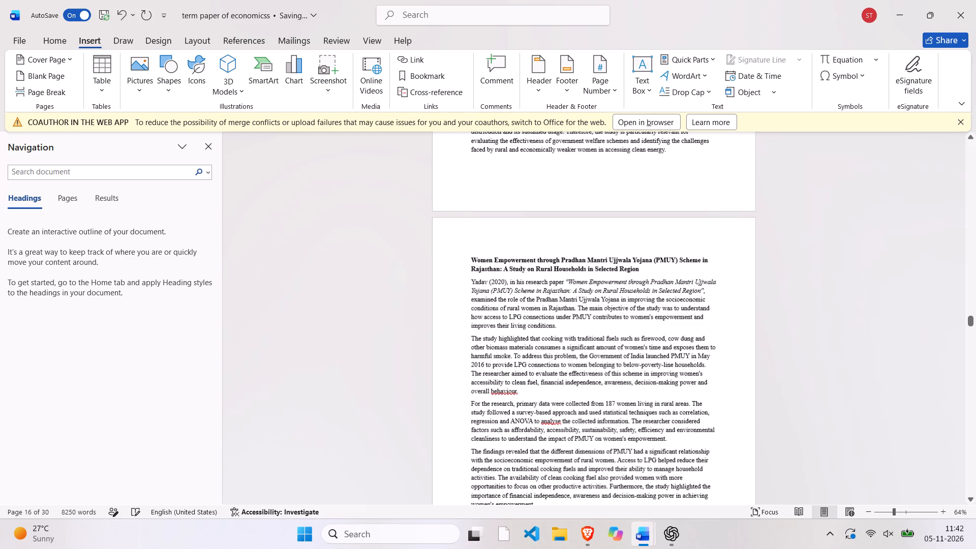
click(468, 257)
drag(468, 257, 455, 248)
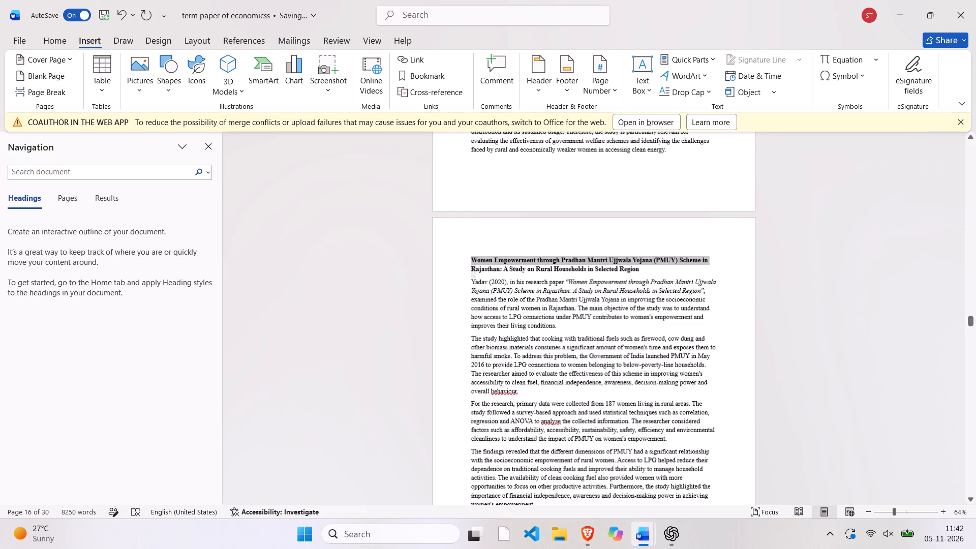
drag(455, 248, 469, 264)
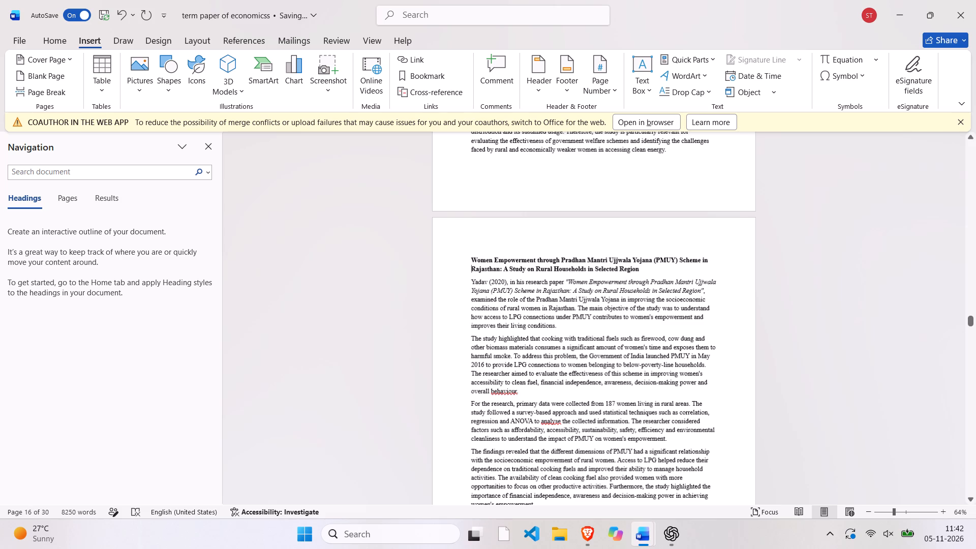
click(469, 262)
click(469, 259)
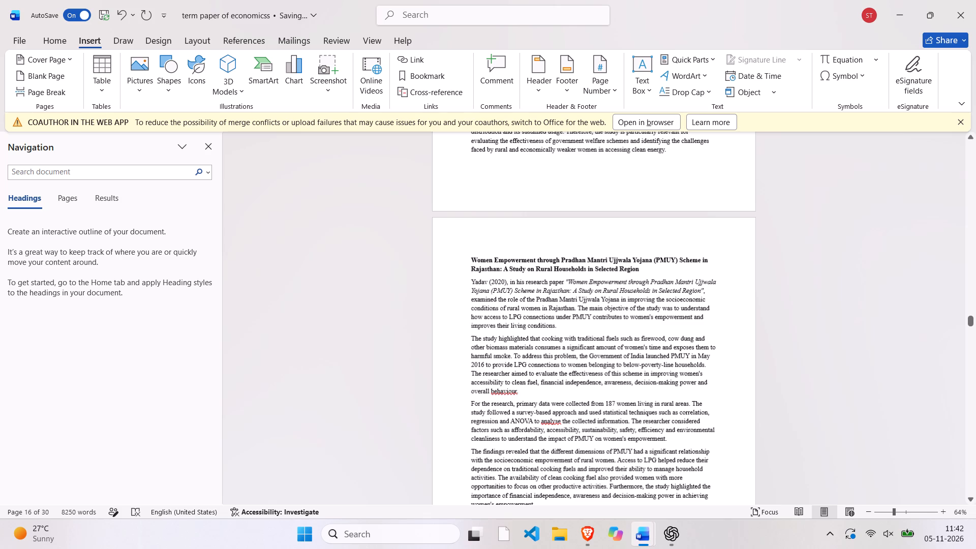
click(474, 256)
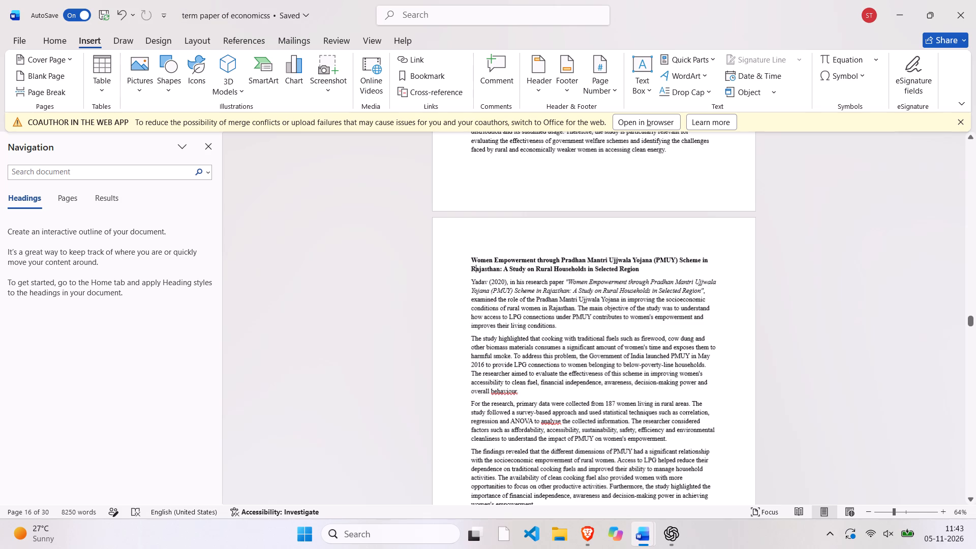
click(480, 263)
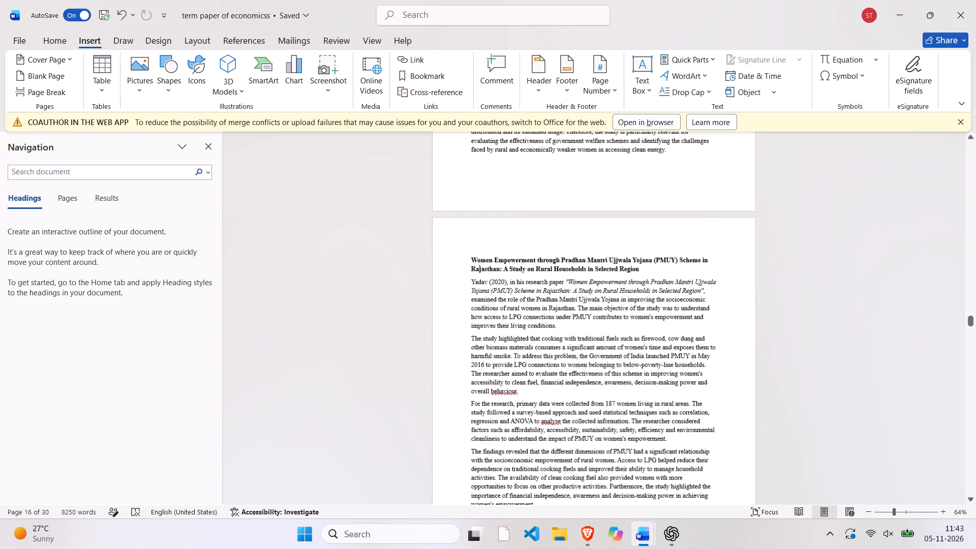
click(470, 257)
triple_click(470, 257)
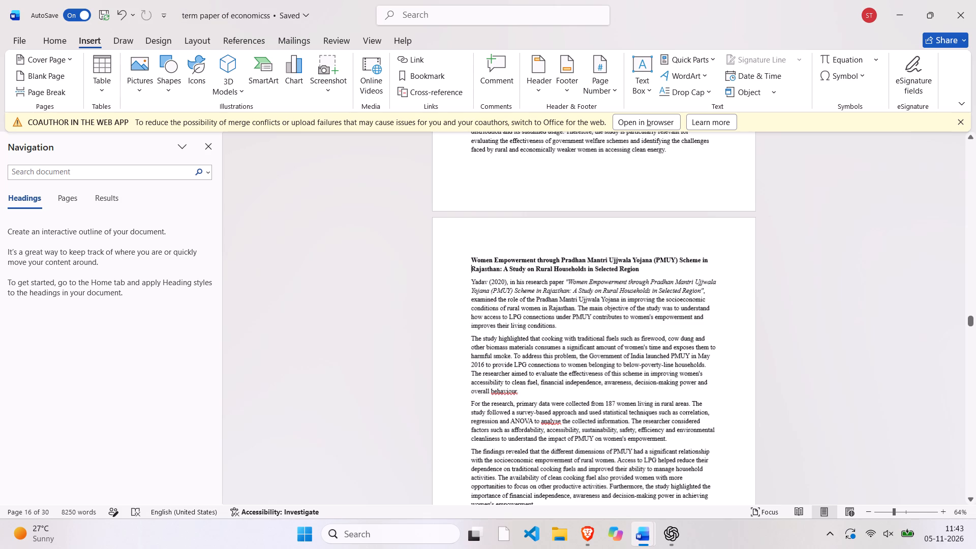
click(470, 257)
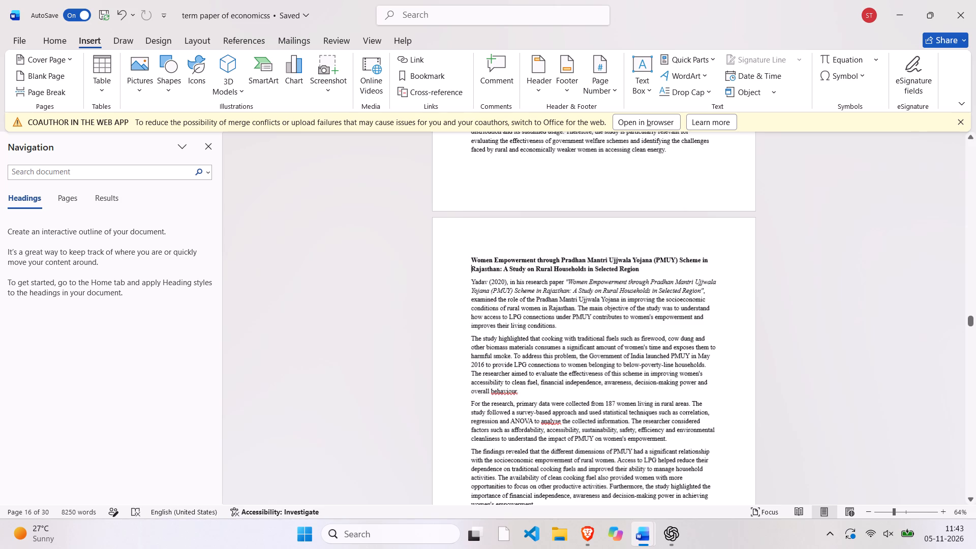
click(470, 257)
click(498, 255)
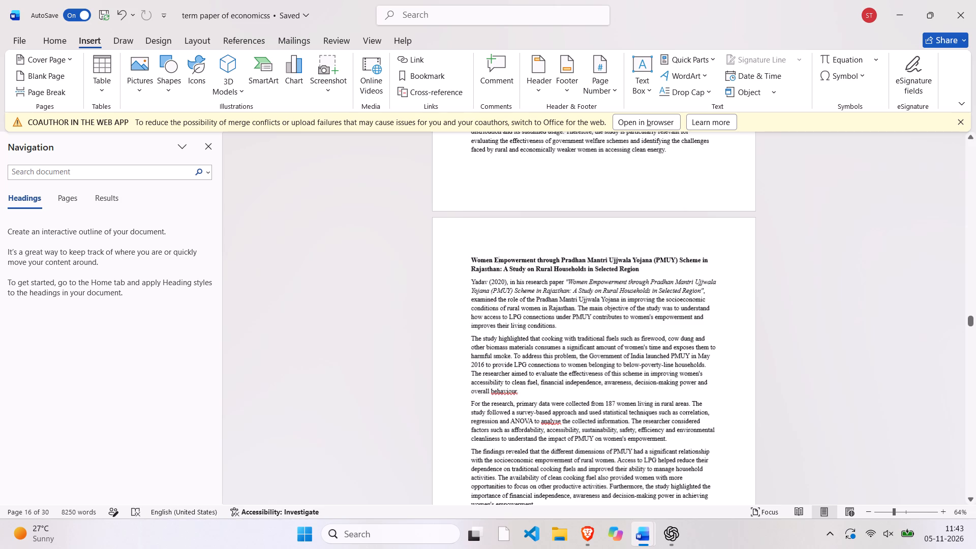
click(477, 259)
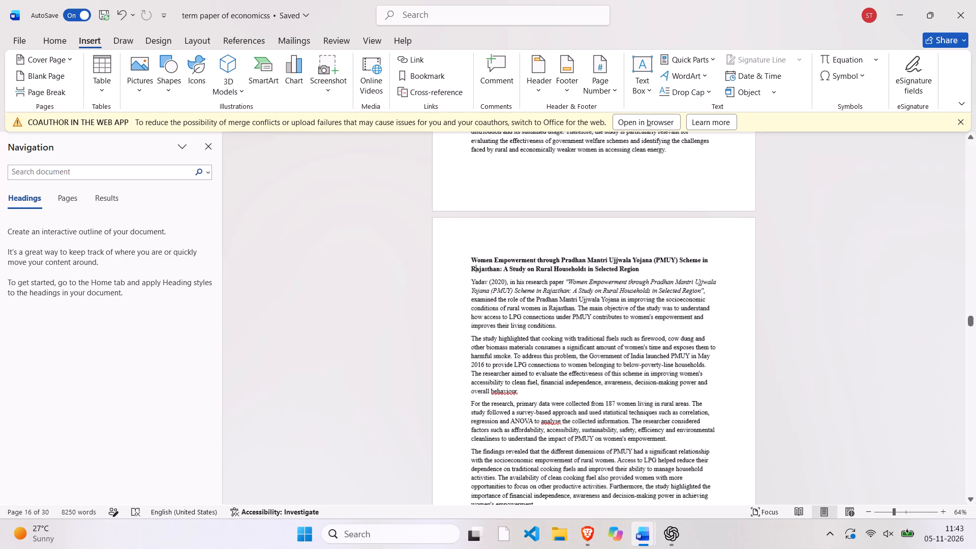
click(477, 248)
click(477, 248)
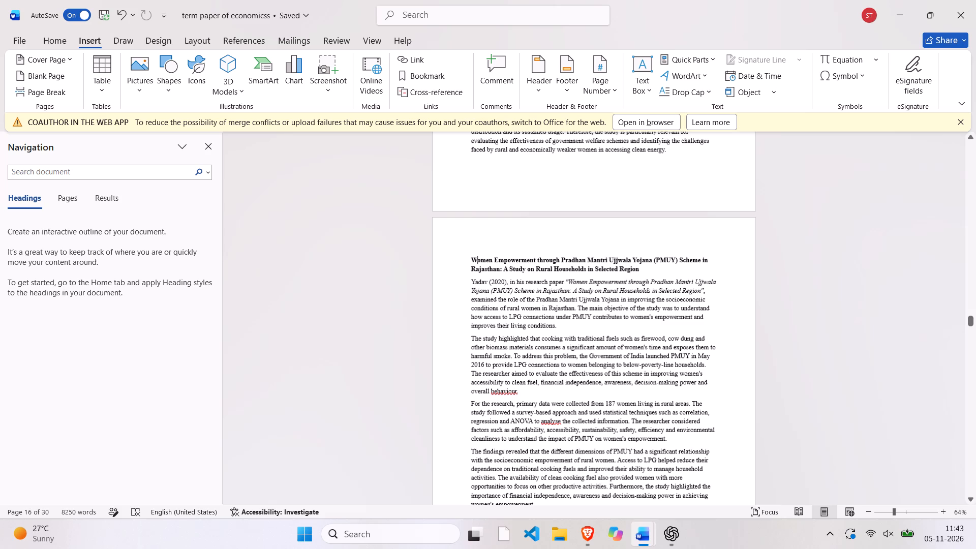
click(465, 251)
Number the pasted Rajasthan review's title by adding "3." directly before "Women Empowerment".
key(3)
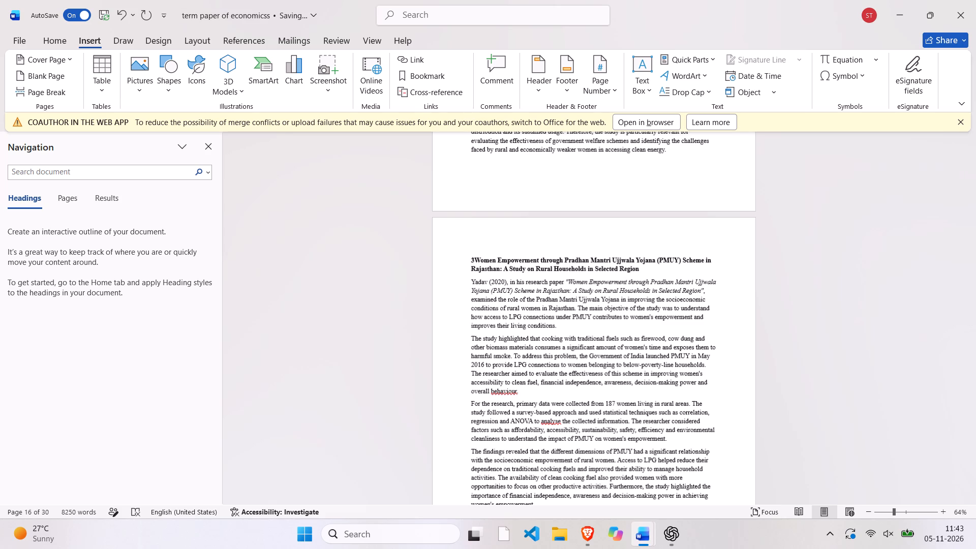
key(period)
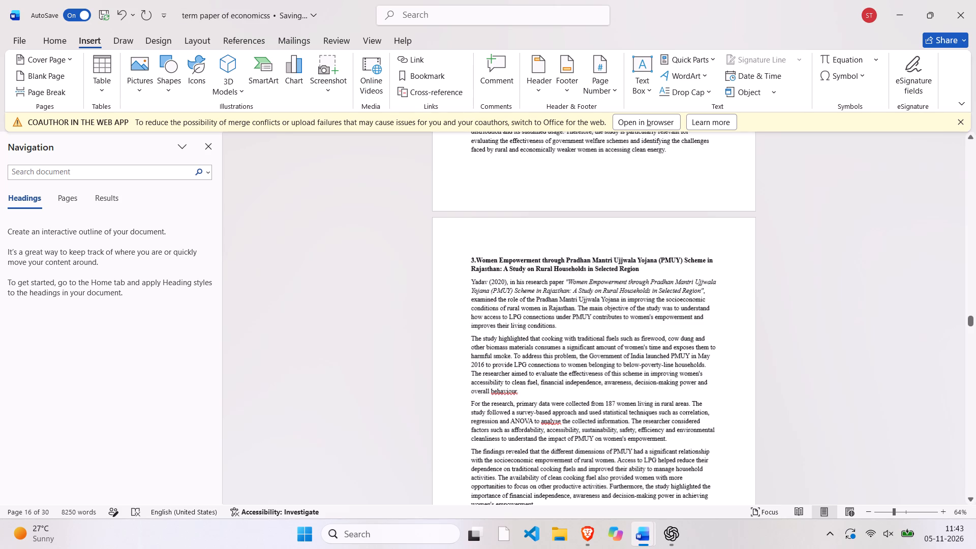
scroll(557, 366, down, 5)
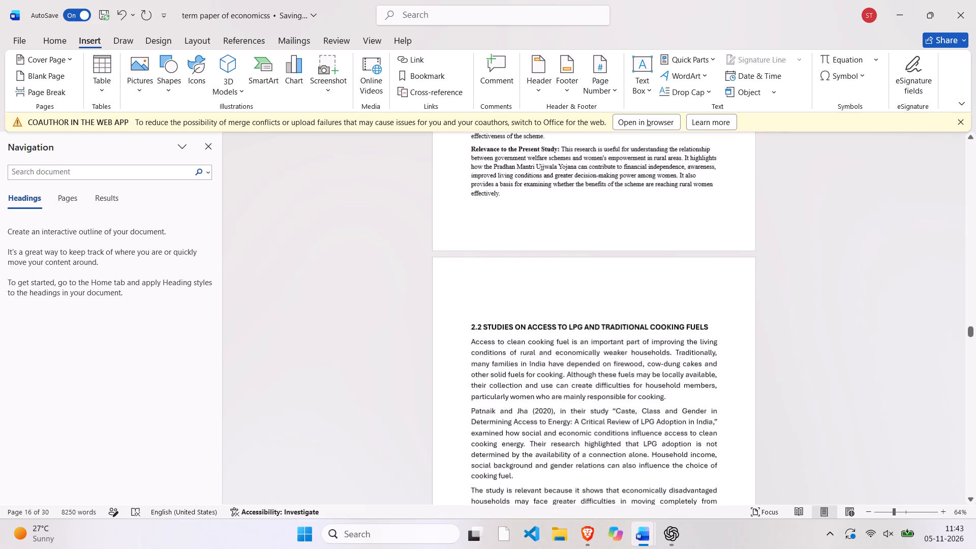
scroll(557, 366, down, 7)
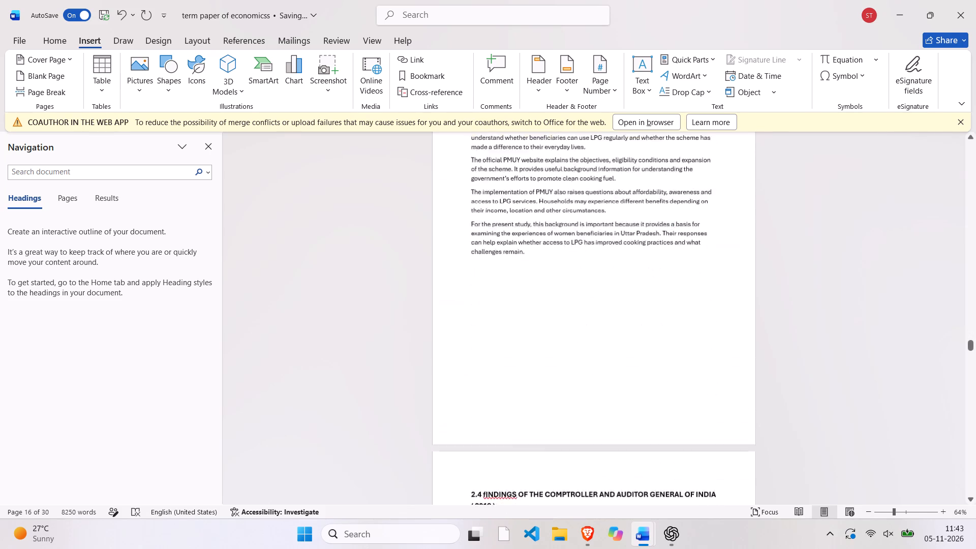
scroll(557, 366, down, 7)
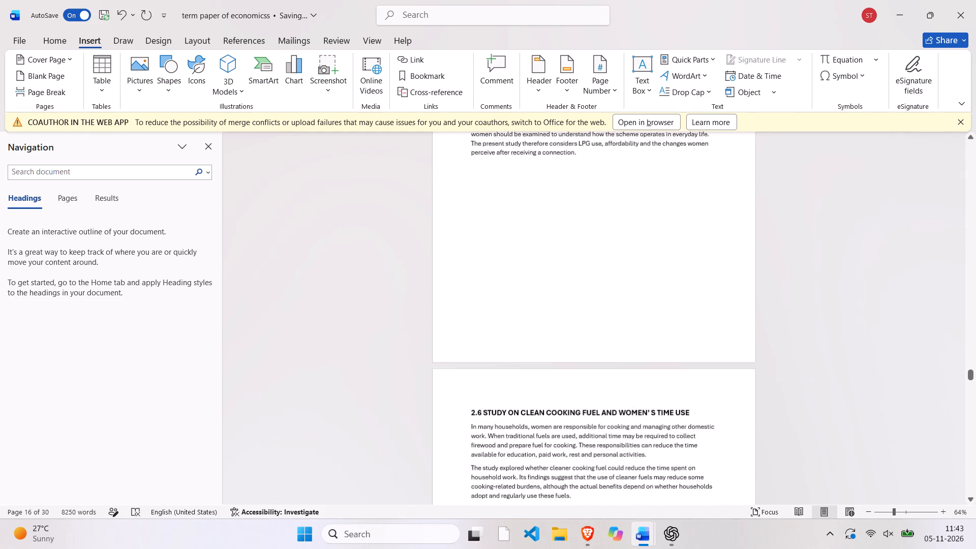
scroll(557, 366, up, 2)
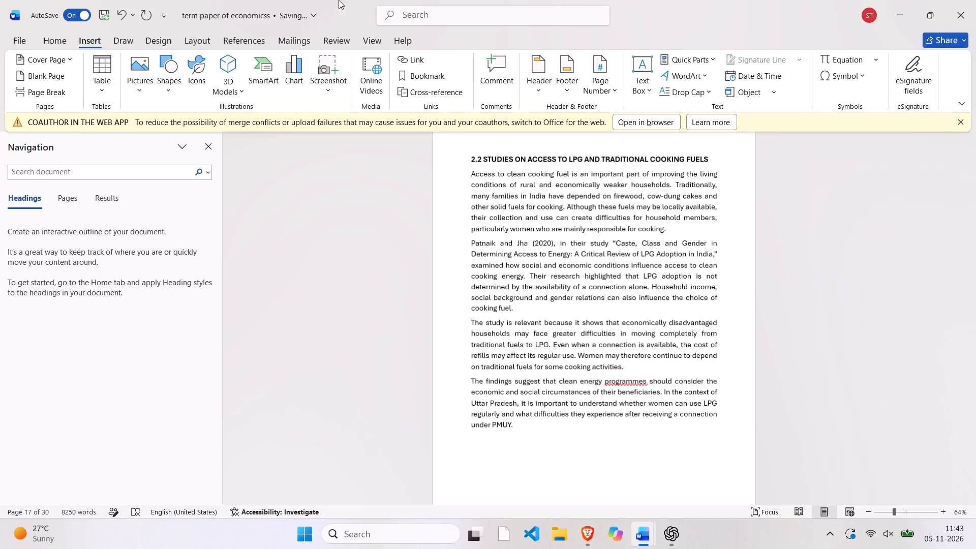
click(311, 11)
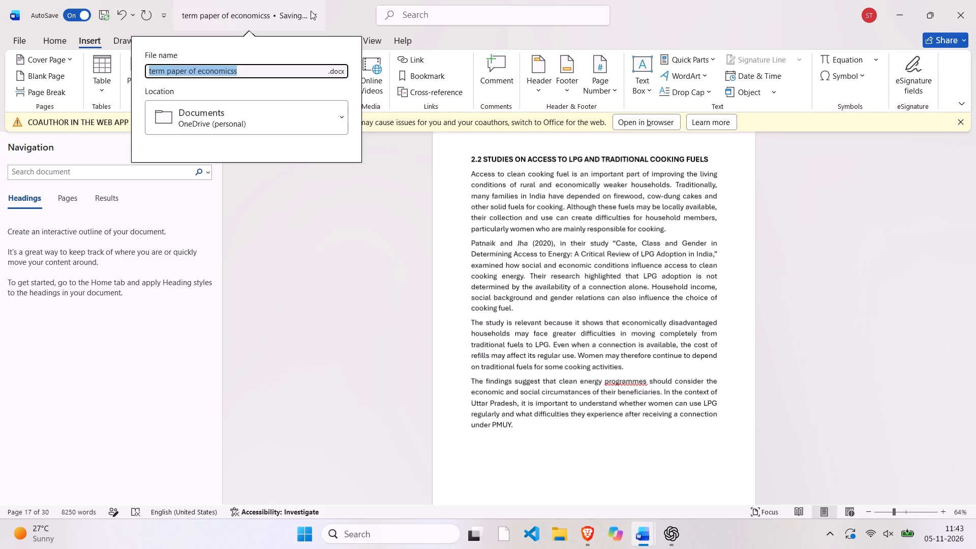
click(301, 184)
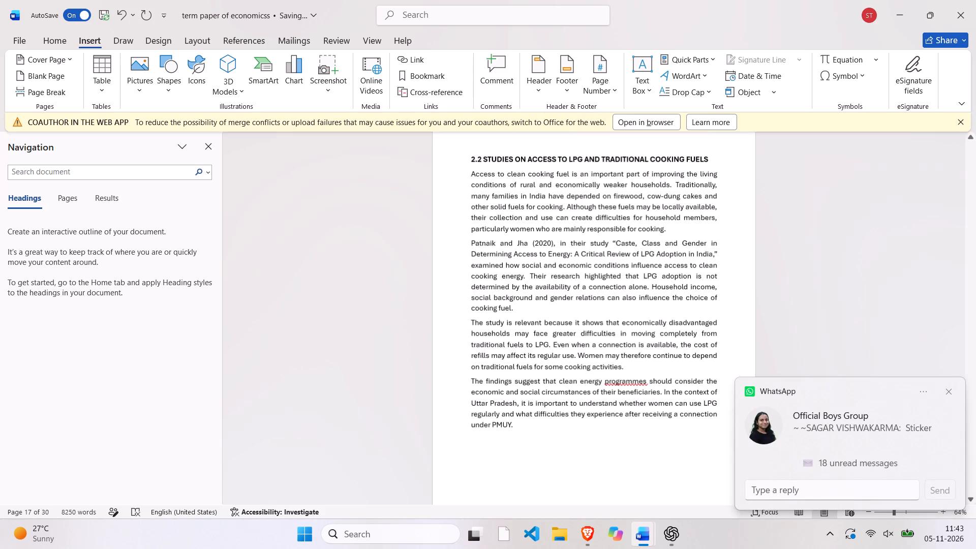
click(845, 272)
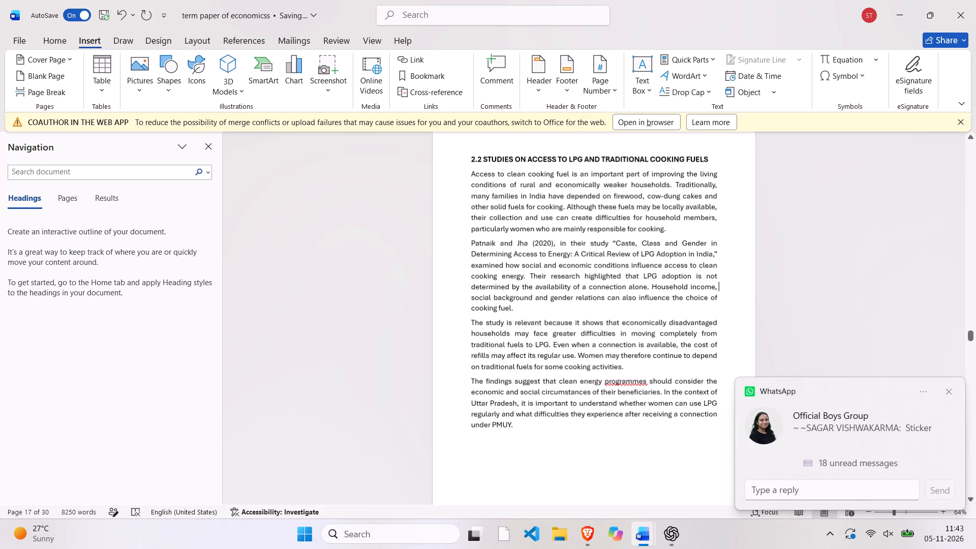
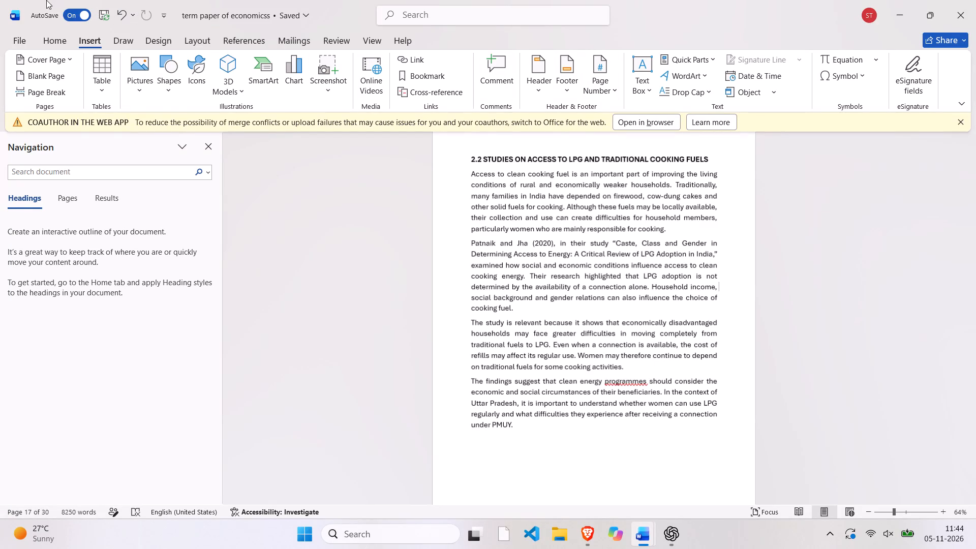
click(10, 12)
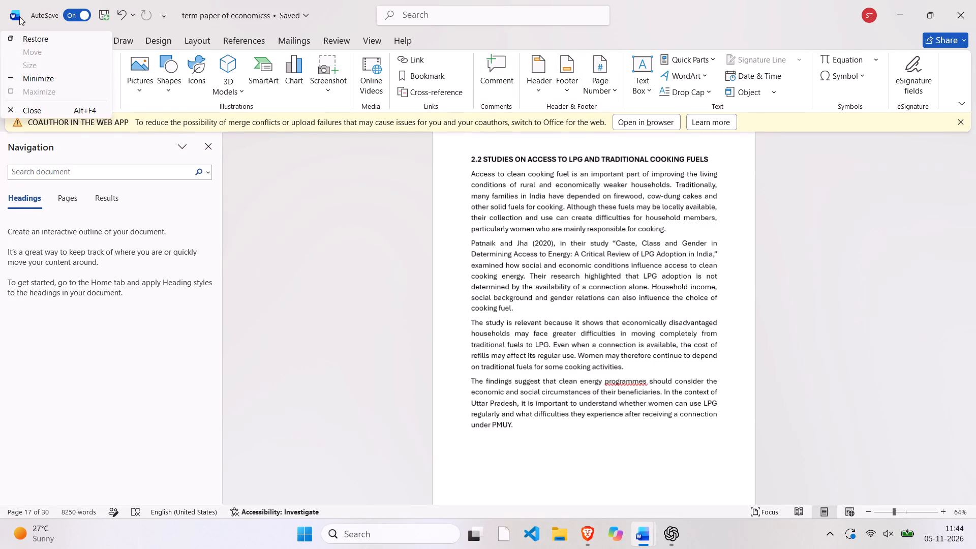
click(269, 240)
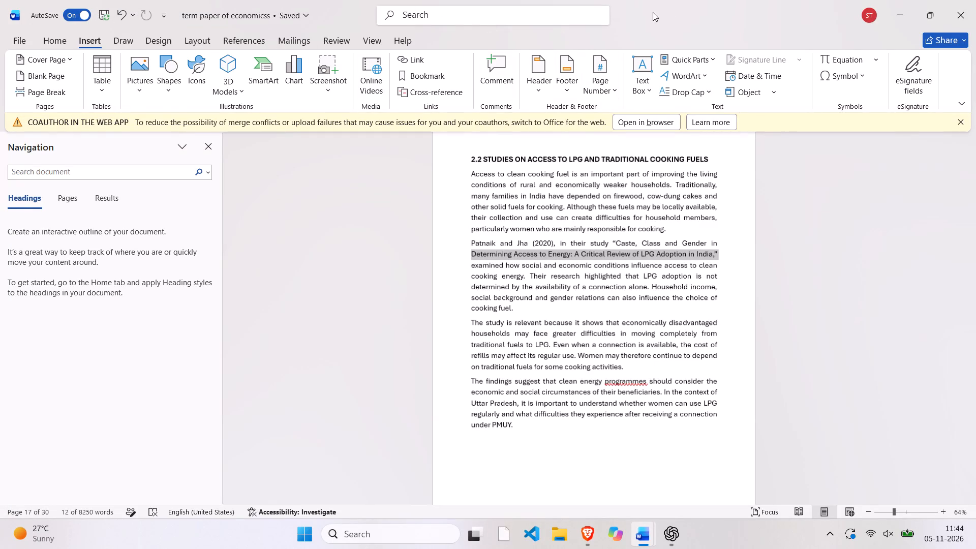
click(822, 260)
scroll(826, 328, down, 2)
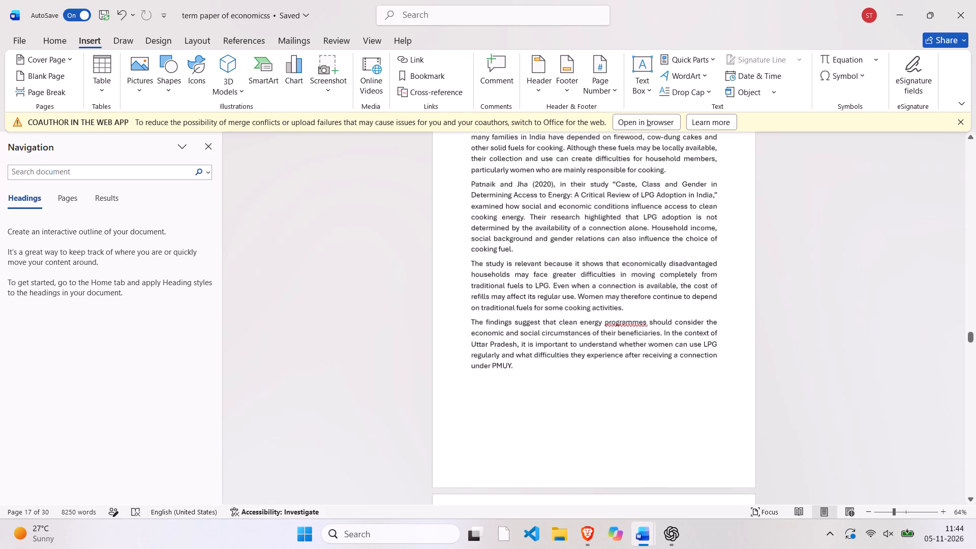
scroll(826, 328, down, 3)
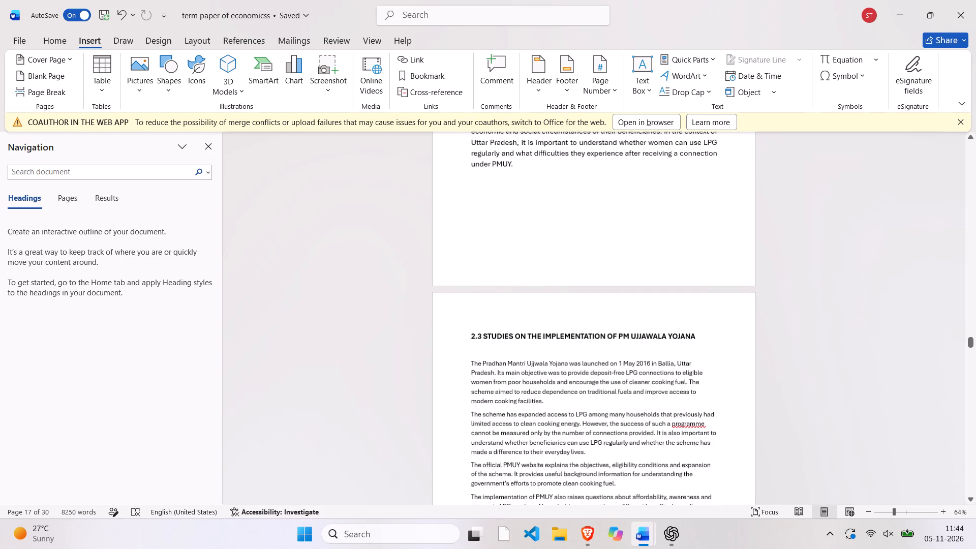
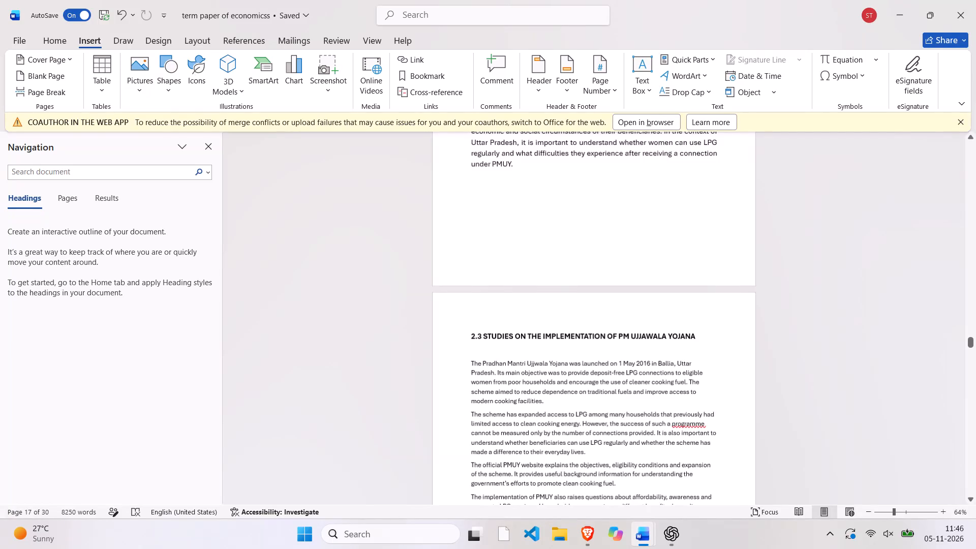
Delete the paragraph beginning "For the research, primary data were collected" from the duplicate Rajasthan PMUY review at the document's end.
scroll(701, 409, down, 16)
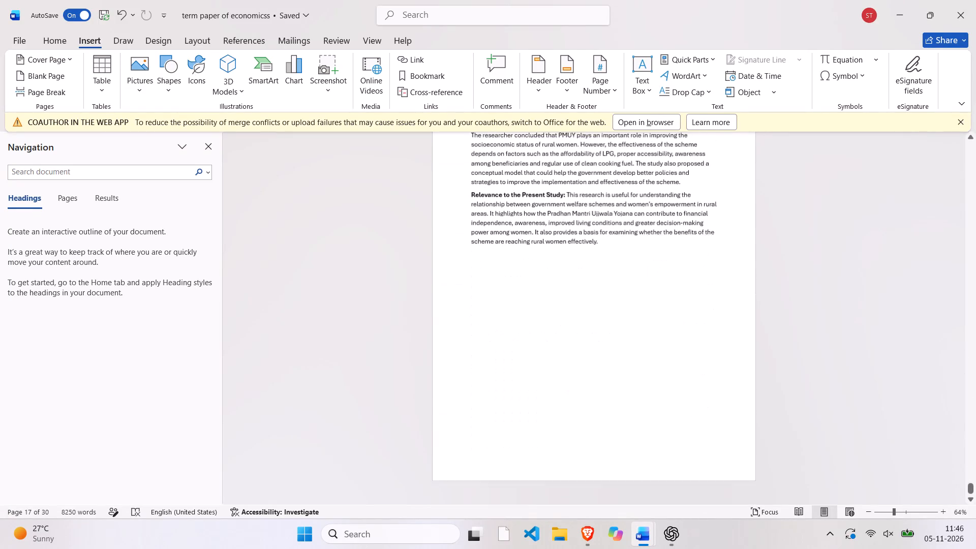
scroll(701, 409, up, 3)
scroll(701, 409, down, 3)
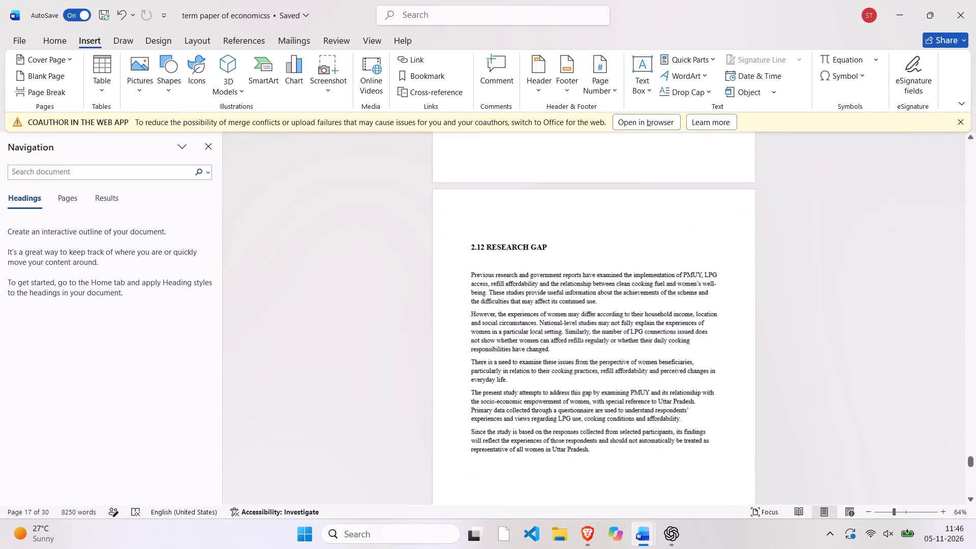
scroll(701, 409, down, 3)
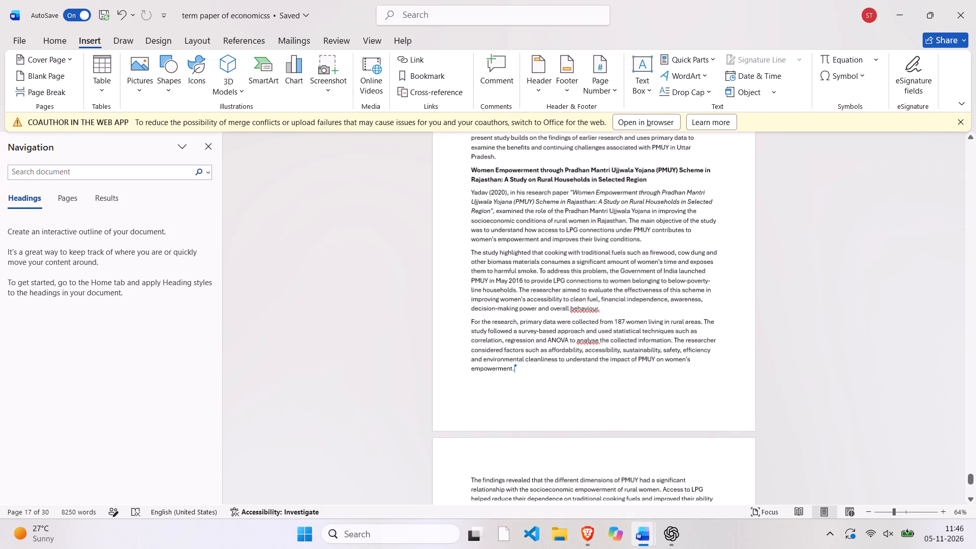
click(468, 170)
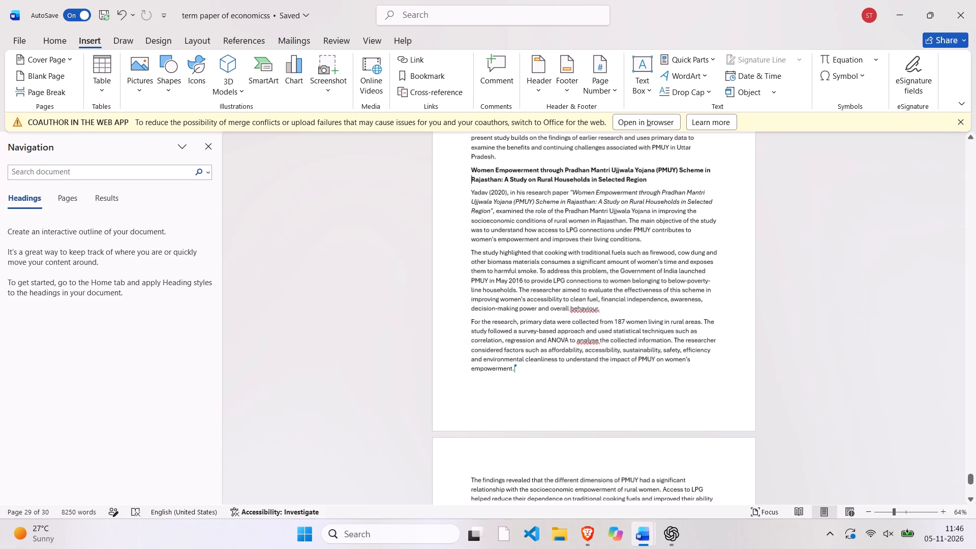
click(469, 169)
drag(429, 159, 545, 204)
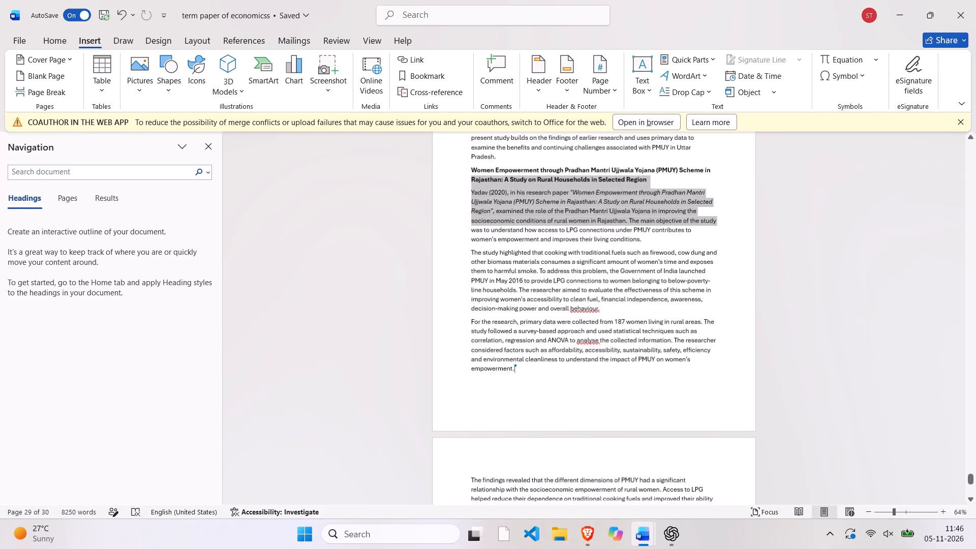
drag(545, 204, 650, 281)
scroll(651, 283, right, 1)
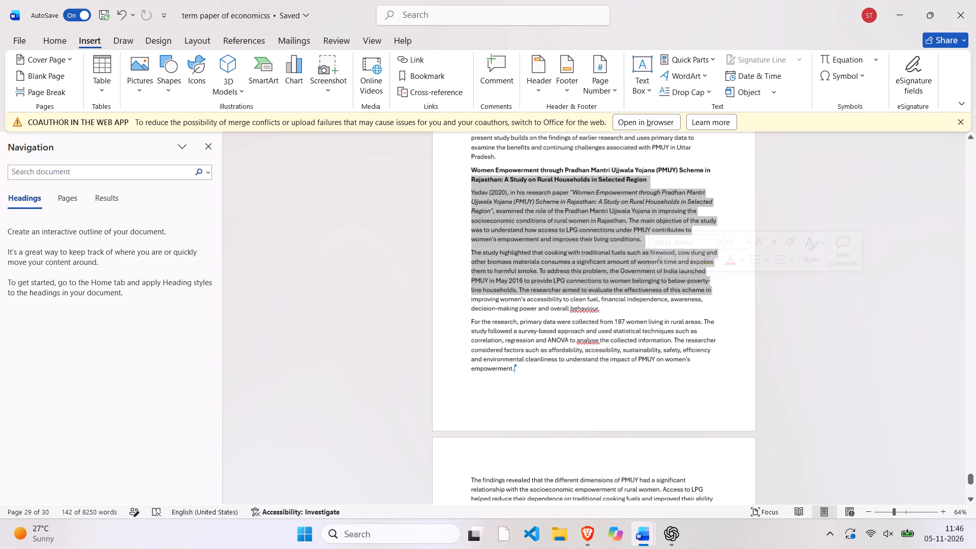
scroll(716, 317, right, 1)
scroll(686, 281, left, 1)
drag(651, 294, 784, 386)
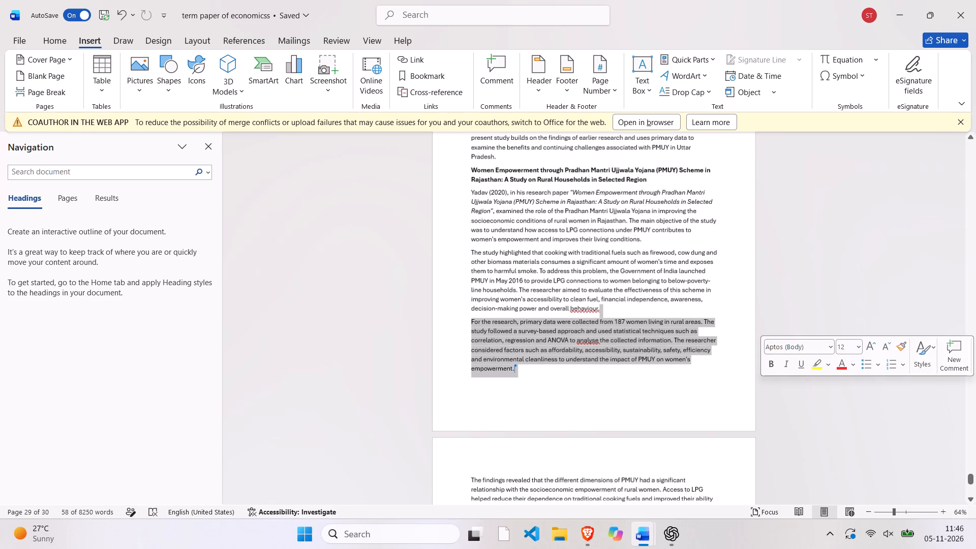
key(BackSpace)
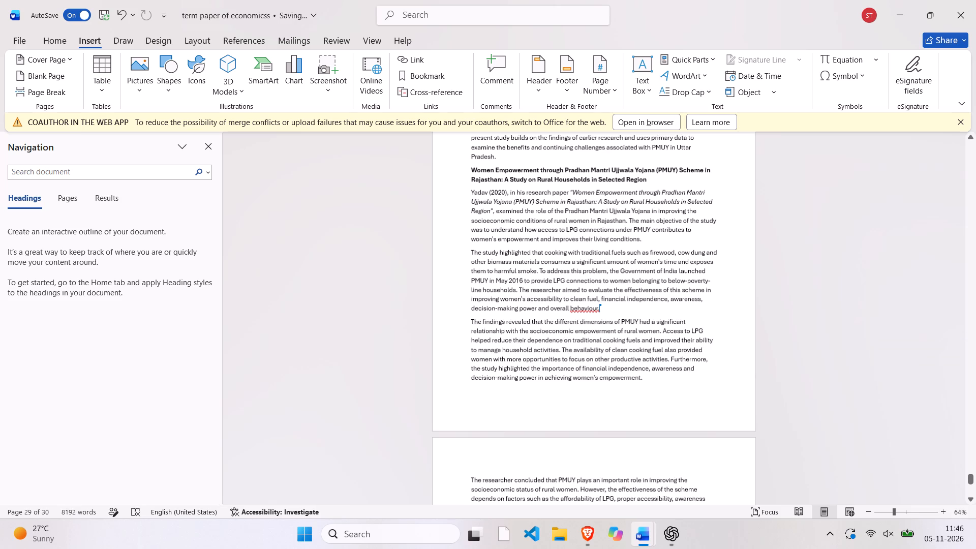
Delete the rest of the Rajasthan review's body after its opening line, through the final relevance paragraph.
click(469, 169)
drag(464, 186, 687, 358)
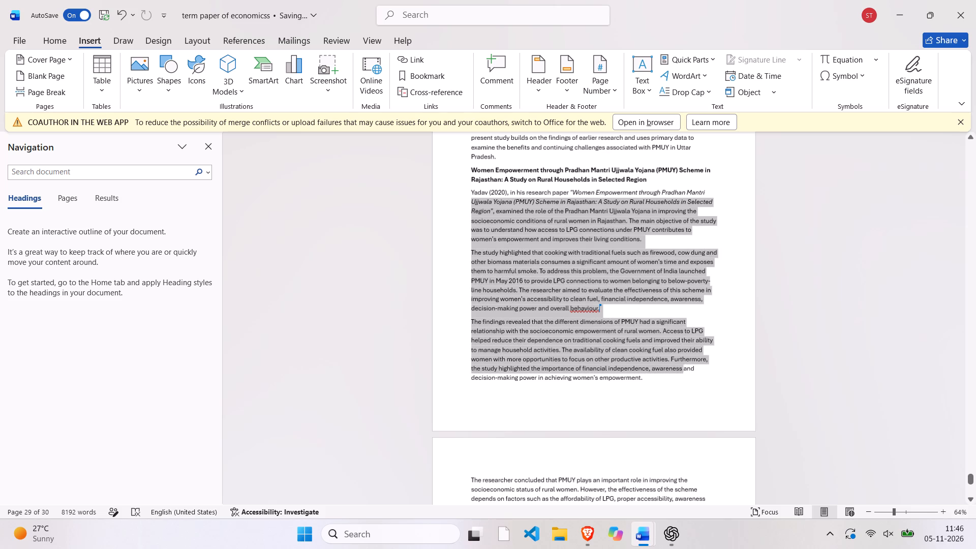
drag(687, 358, 794, 517)
key(BackSpace)
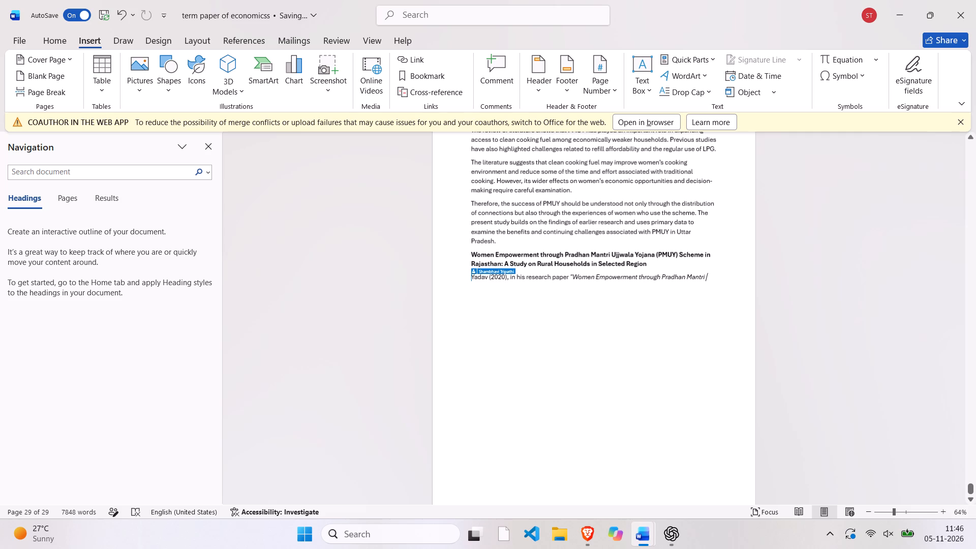
Erase the leftover opening line and the bold title "Women Empowerment through Pradhan Mantri Ujjwala Yojana (PMUY) Scheme in Rajasthan" at the document's end.
scroll(471, 255, left, 1)
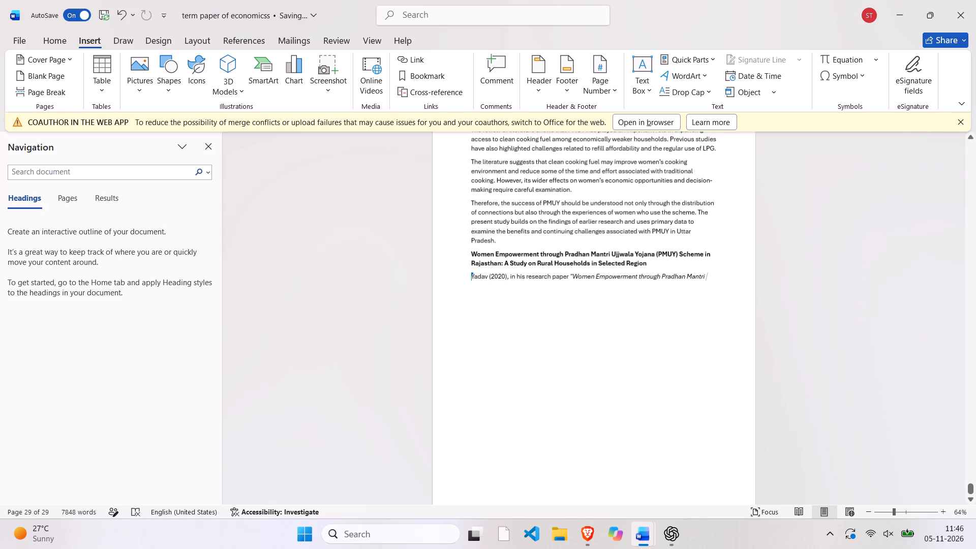
key(BackSpace)
key(BackSpace)
key(BackSpace)
key(BackSpace)
key(BackSpace)
key(BackSpace)
key(BackSpace)
key(BackSpace)
key(BackSpace)
key(BackSpace)
key(BackSpace)
key(BackSpace)
key(BackSpace)
key(BackSpace)
key(BackSpace)
key(BackSpace)
key(BackSpace)
key(BackSpace)
key(BackSpace)
key(BackSpace)
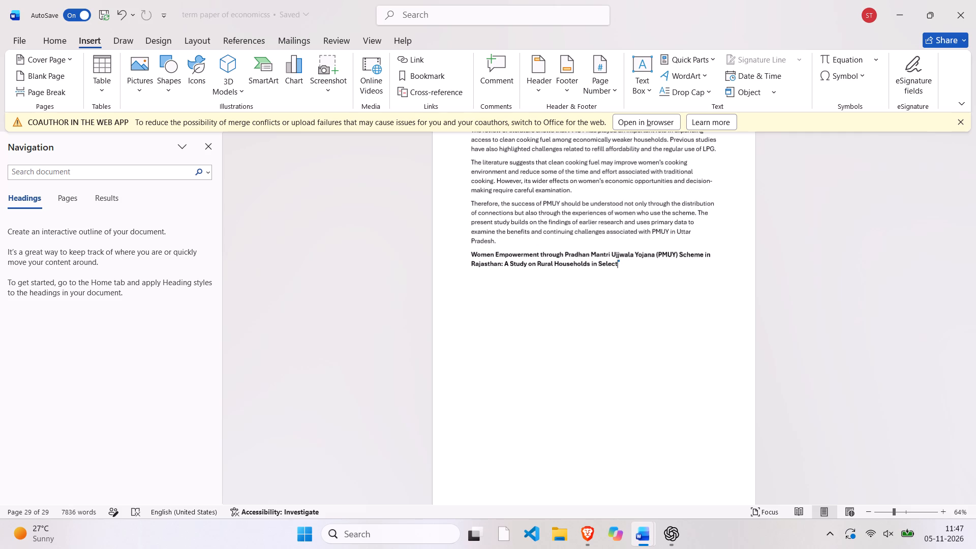
key(BackSpace)
key(BackSpace)
key(BackSpace)
key(BackSpace)
key(BackSpace)
key(BackSpace)
key(BackSpace)
key(BackSpace)
key(BackSpace)
key(BackSpace)
key(BackSpace)
key(BackSpace)
key(BackSpace)
key(BackSpace)
key(BackSpace)
key(BackSpace)
key(BackSpace)
key(BackSpace)
key(BackSpace)
key(BackSpace)
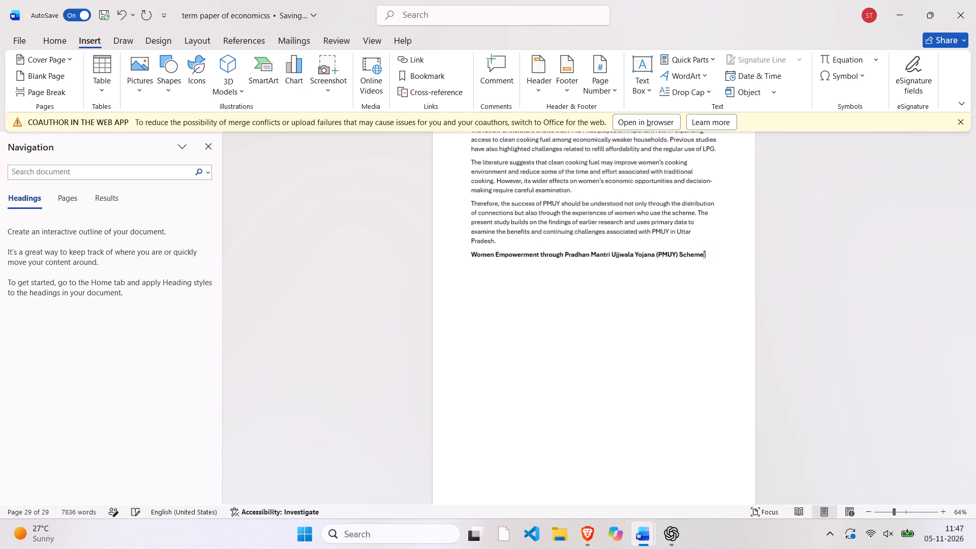
key(BackSpace)
key(BackSpace)
key(BackSpace)
key(BackSpace)
key(BackSpace)
key(BackSpace)
key(BackSpace)
key(BackSpace)
key(BackSpace)
key(BackSpace)
key(BackSpace)
key(BackSpace)
key(BackSpace)
key(BackSpace)
key(BackSpace)
key(BackSpace)
key(BackSpace)
key(BackSpace)
key(BackSpace)
key(BackSpace)
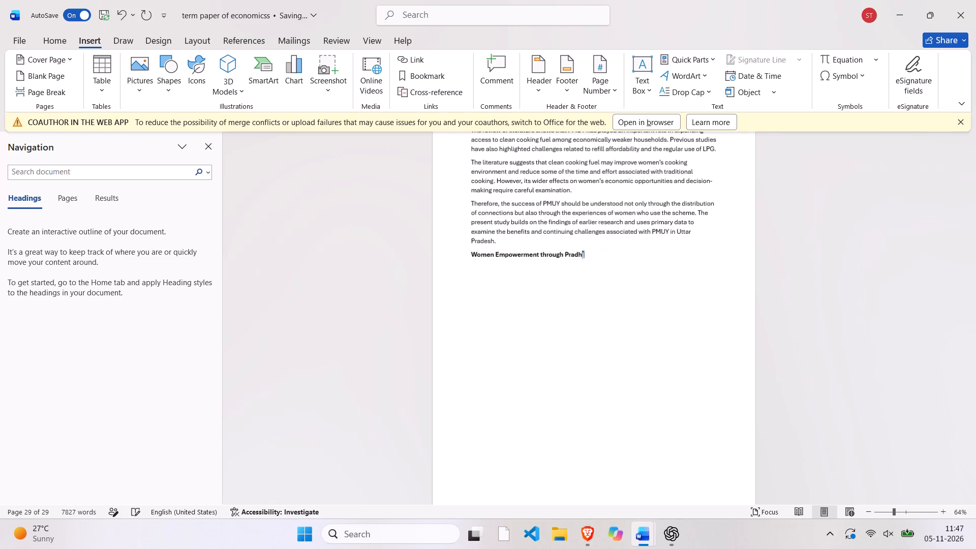
key(BackSpace)
key(BackSpace)
key(BackSpace)
key(BackSpace)
key(BackSpace)
key(BackSpace)
key(BackSpace)
key(BackSpace)
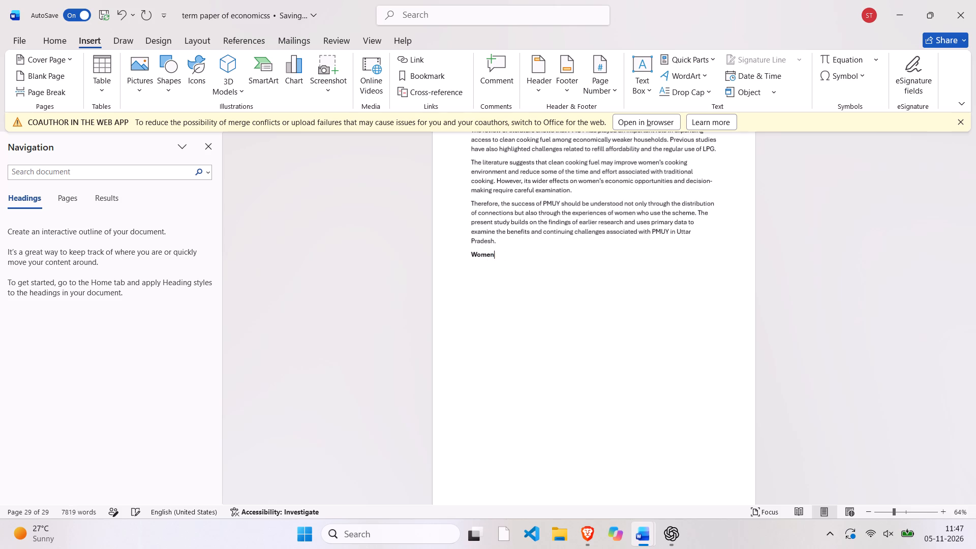
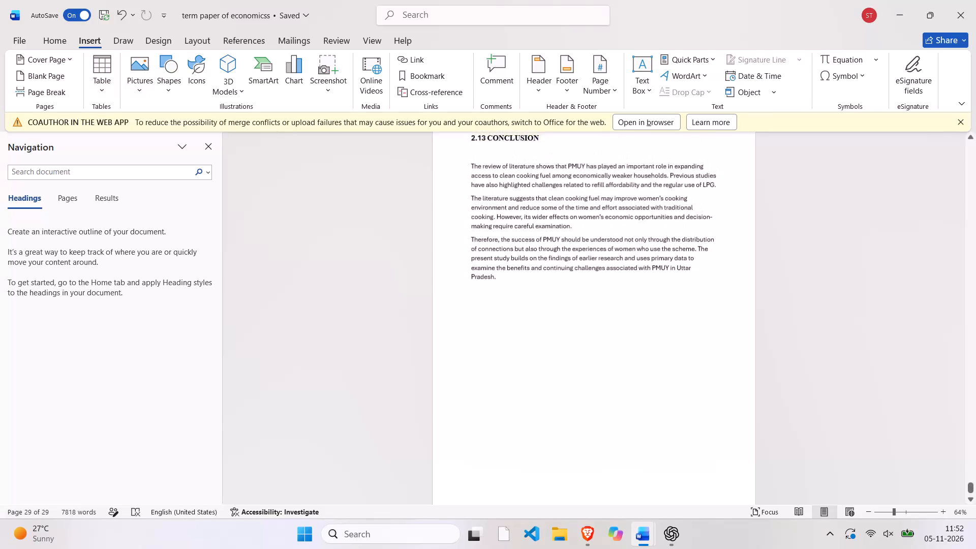
Review Chapter 1 from its introduction through section 1.3 on LPG and clean cooking fuel, including the pictures and their captions.
scroll(749, 215, up, 16)
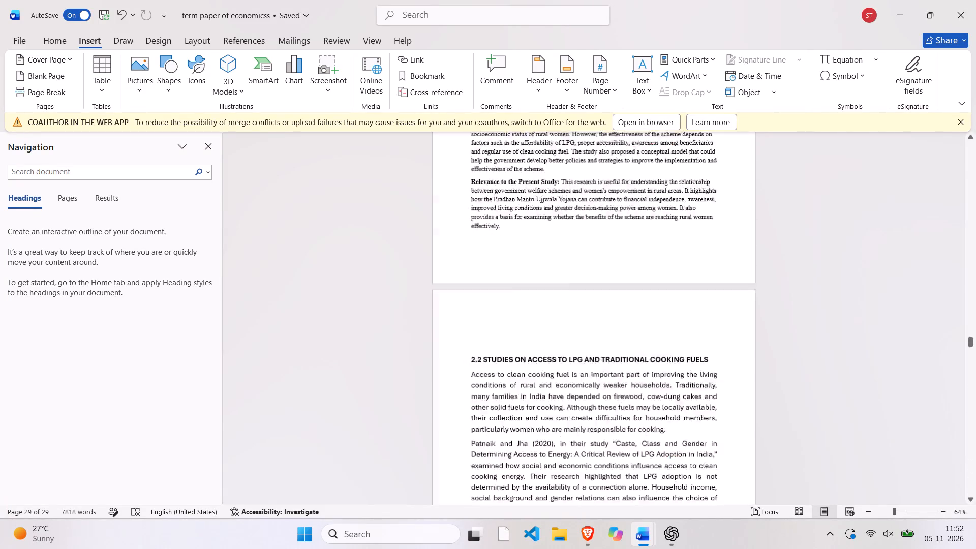
scroll(749, 215, up, 20)
scroll(749, 215, up, 7)
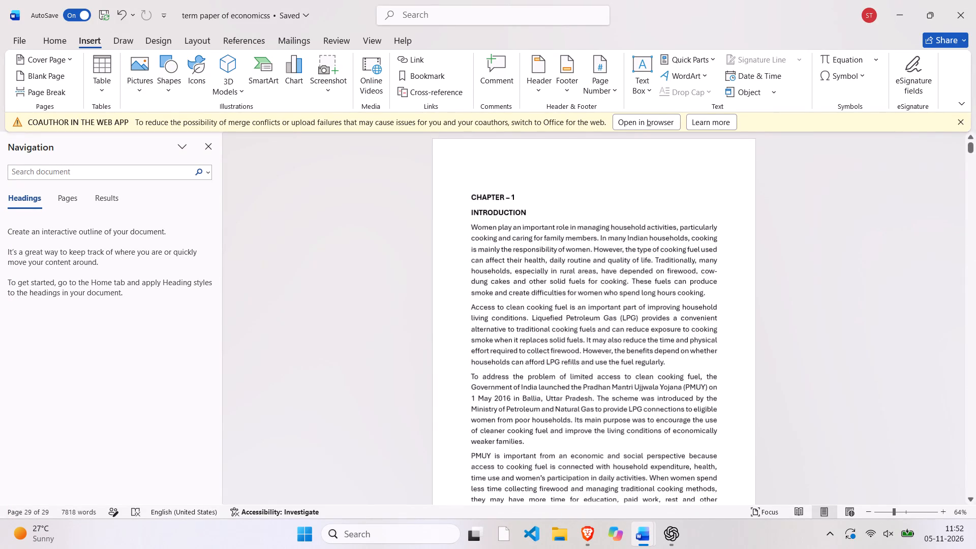
scroll(749, 215, down, 1)
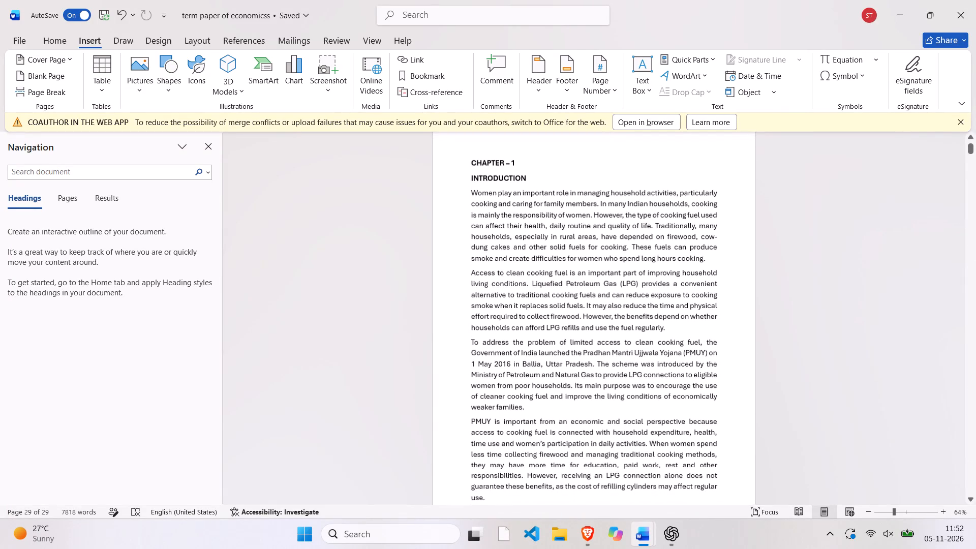
scroll(749, 215, down, 3)
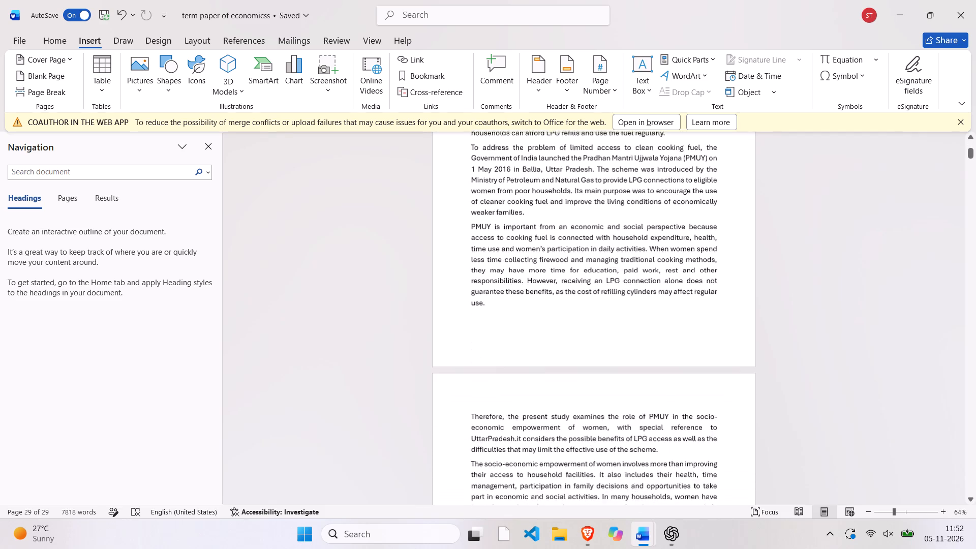
scroll(749, 215, down, 10)
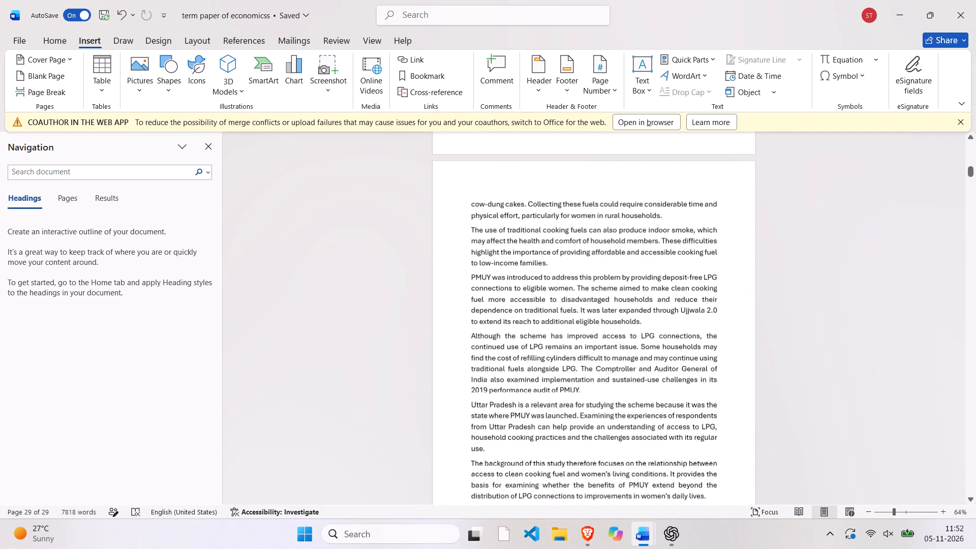
scroll(749, 215, down, 1)
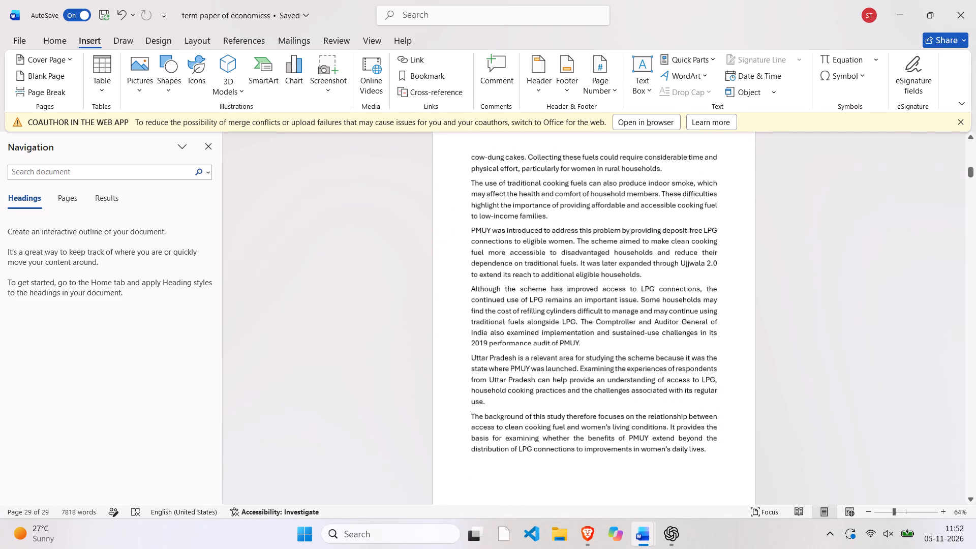
scroll(749, 215, down, 5)
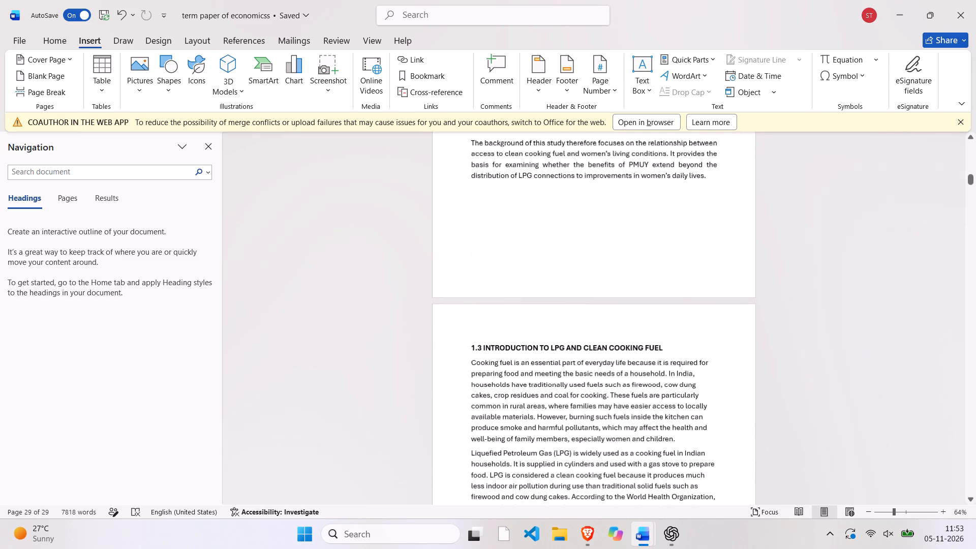
scroll(749, 215, down, 4)
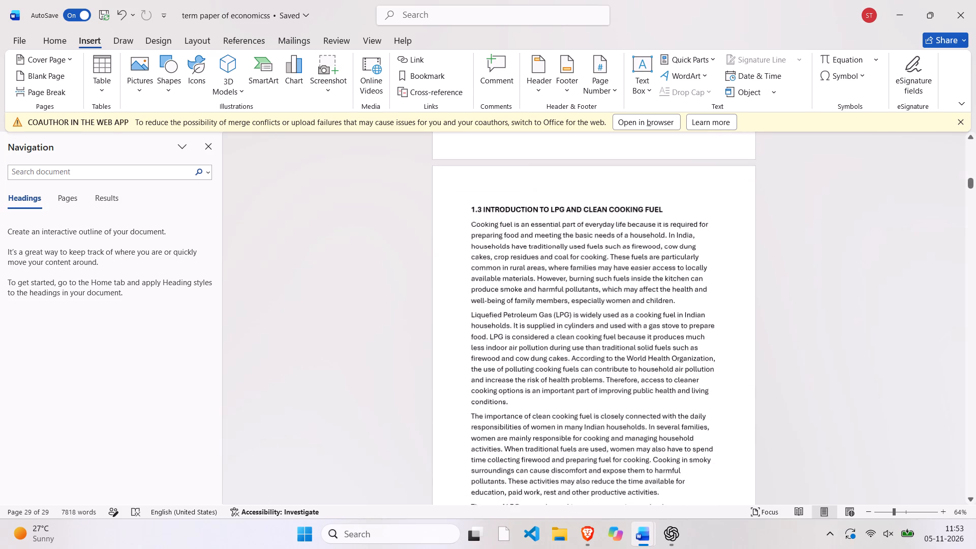
scroll(749, 215, down, 7)
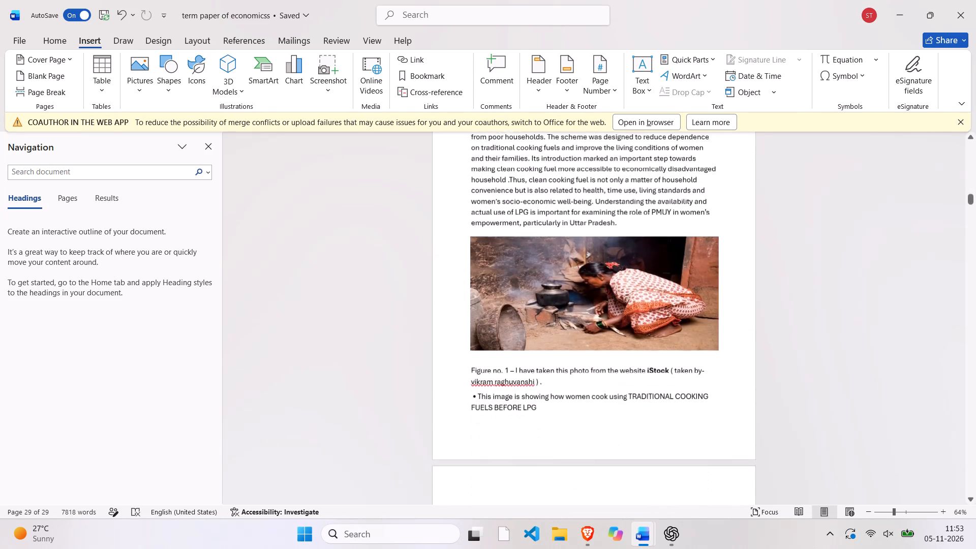
scroll(749, 215, down, 7)
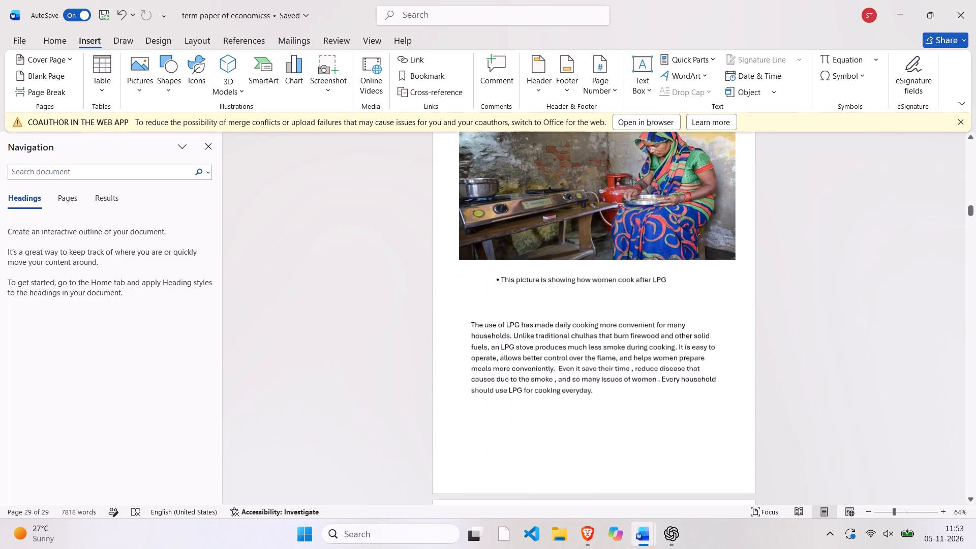
scroll(749, 215, down, 3)
scroll(749, 215, up, 1)
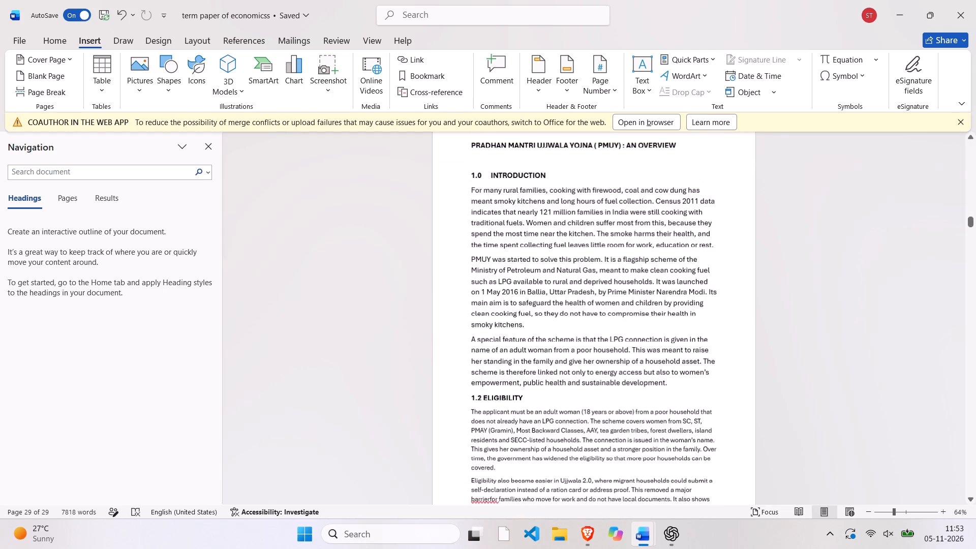
Review the PMUY overview from section 1.0 Introduction through Challenges, then the remaining Chapter 1 text up to section 1.9 on the study's limitations.
scroll(749, 215, up, 1)
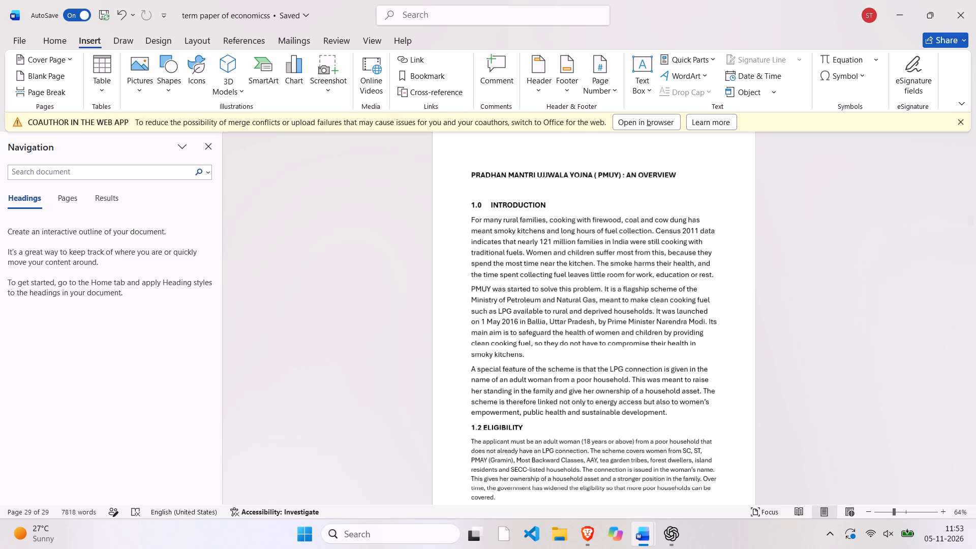
click(749, 215)
scroll(749, 215, down, 4)
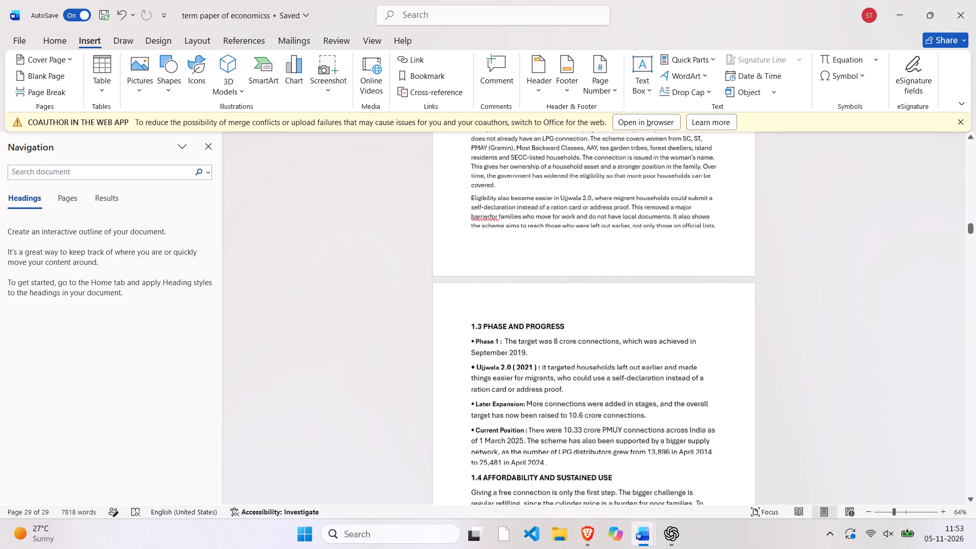
scroll(749, 215, down, 2)
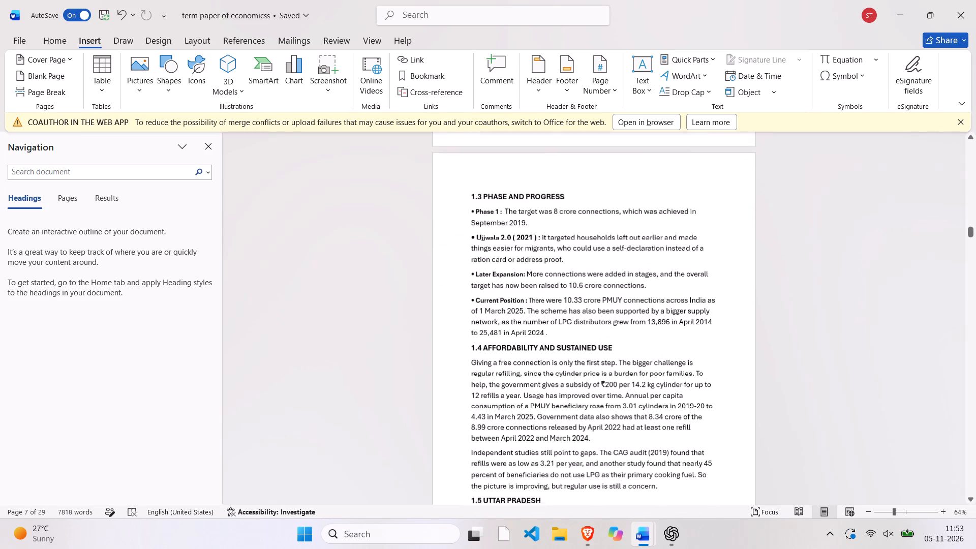
scroll(749, 215, down, 3)
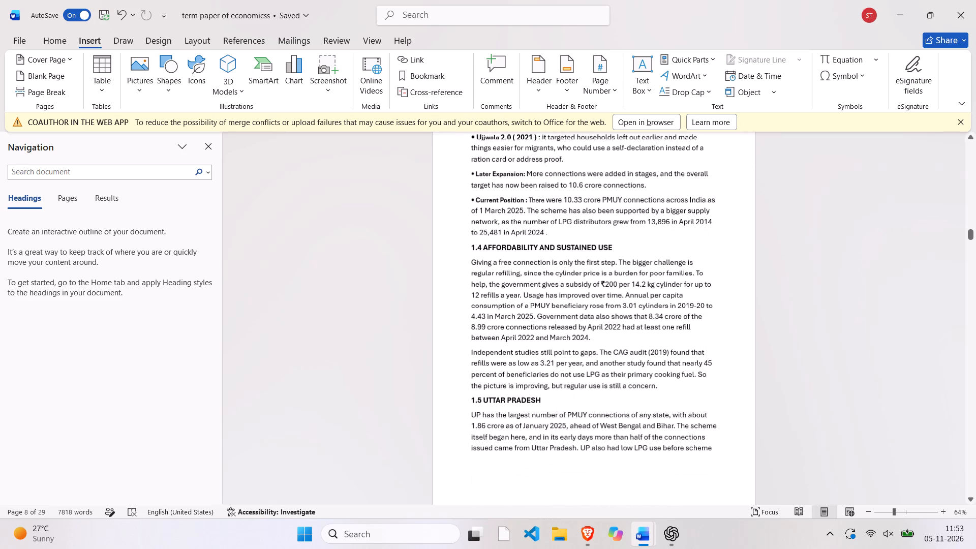
scroll(749, 215, down, 4)
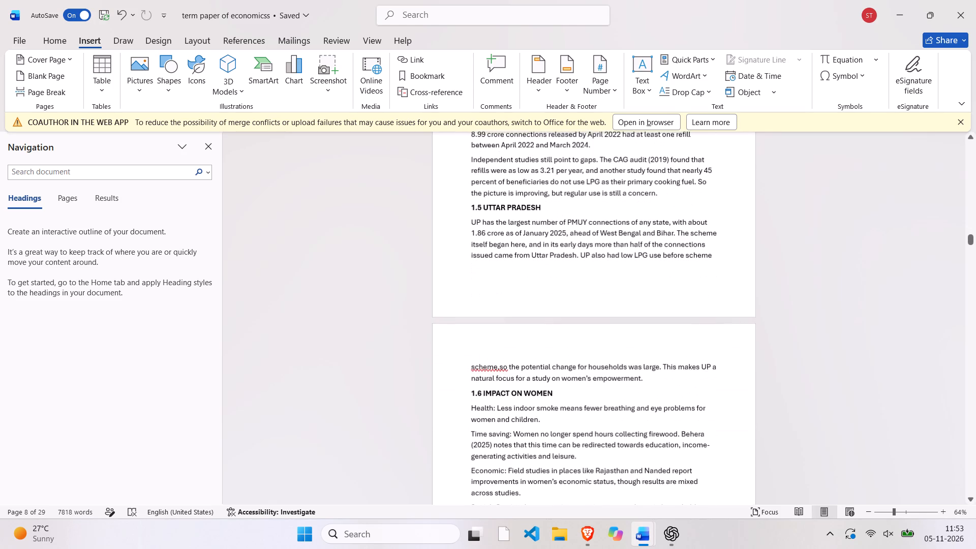
scroll(749, 215, down, 4)
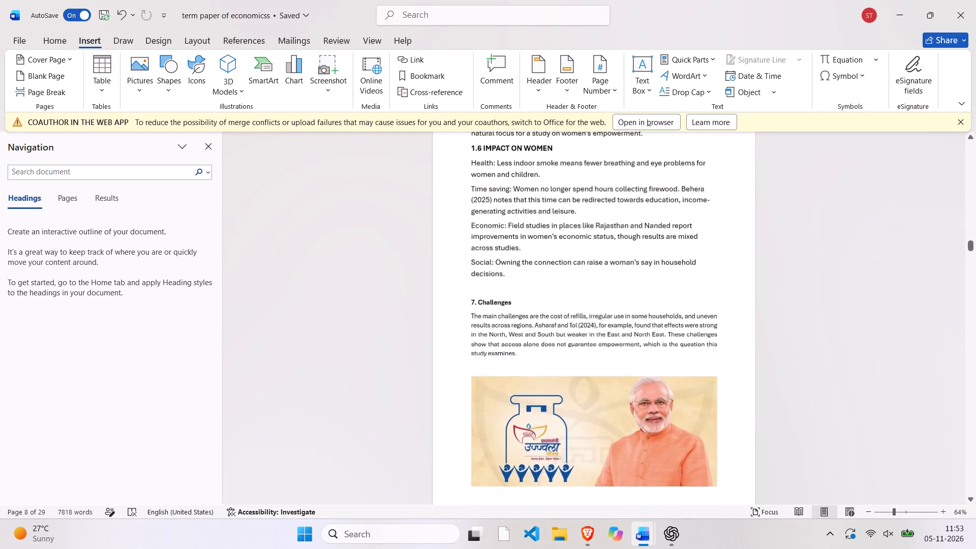
scroll(749, 215, down, 8)
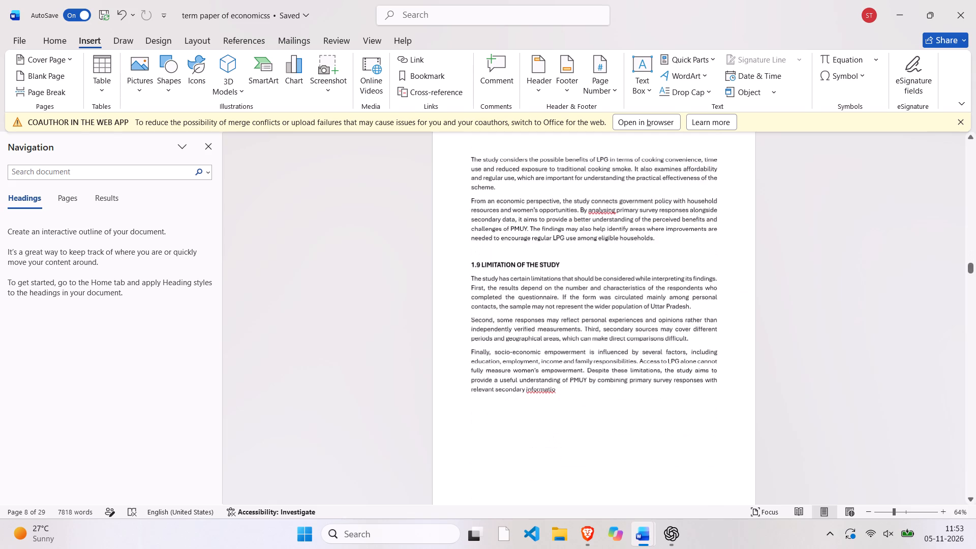
Examine the opening of Chapter 2, Review of the Literature, and where it leads into the first numbered study.
scroll(744, 199, down, 8)
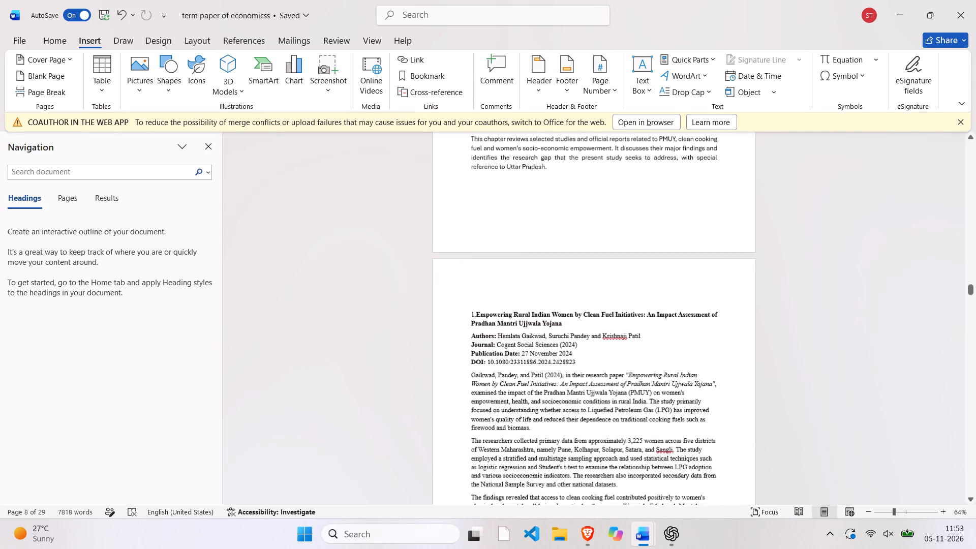
scroll(744, 199, up, 5)
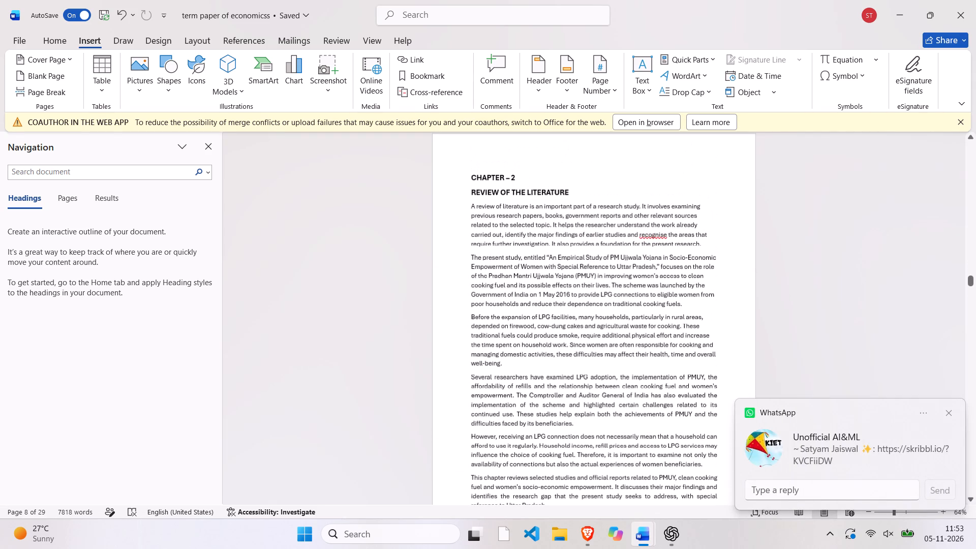
scroll(744, 199, down, 1)
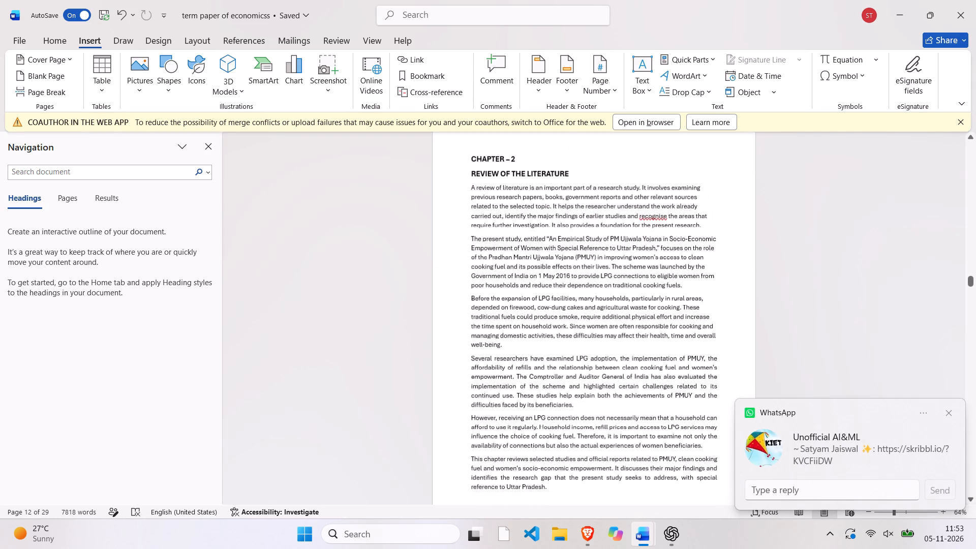
scroll(744, 199, down, 6)
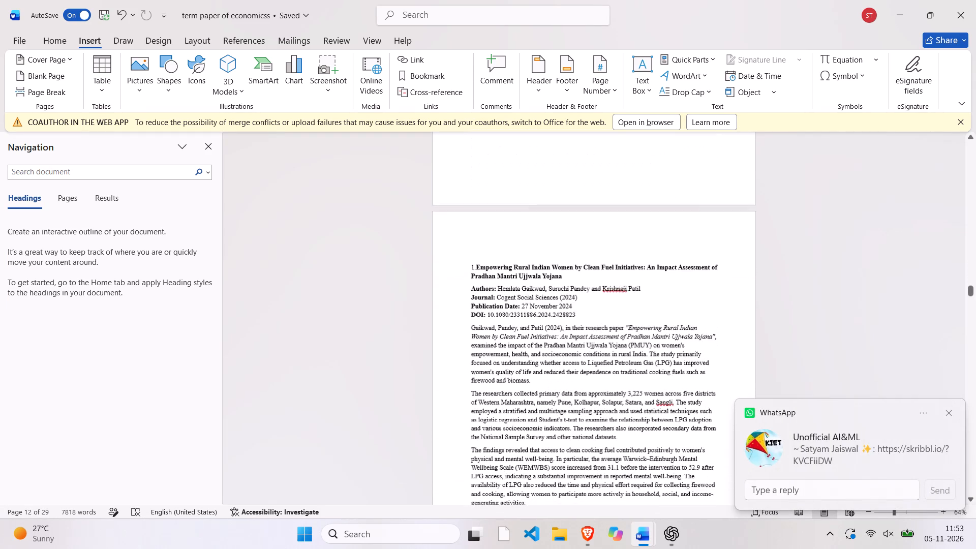
Read through numbered literature reviews 1 and 2 up to the start of review 3 on women's empowerment in Rajasthan.
scroll(744, 199, down, 6)
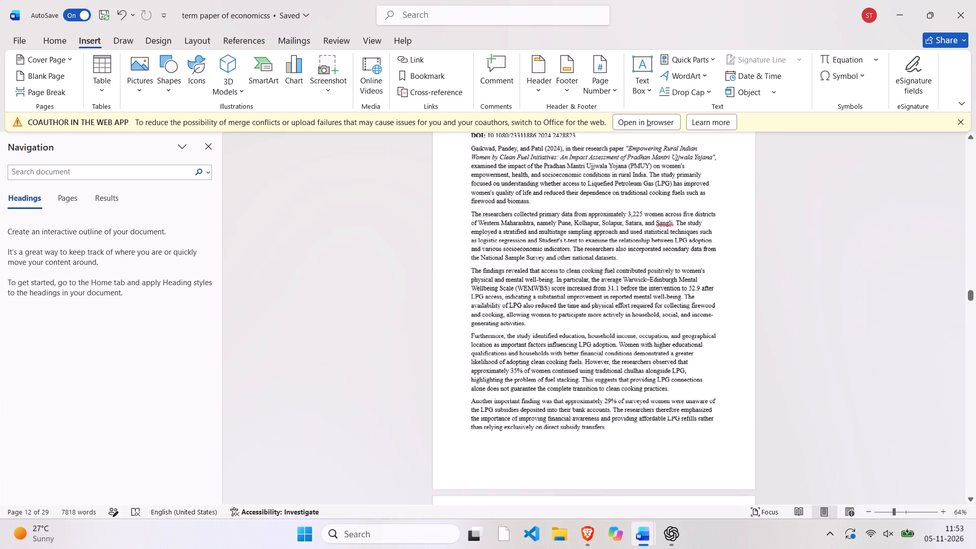
scroll(744, 199, down, 7)
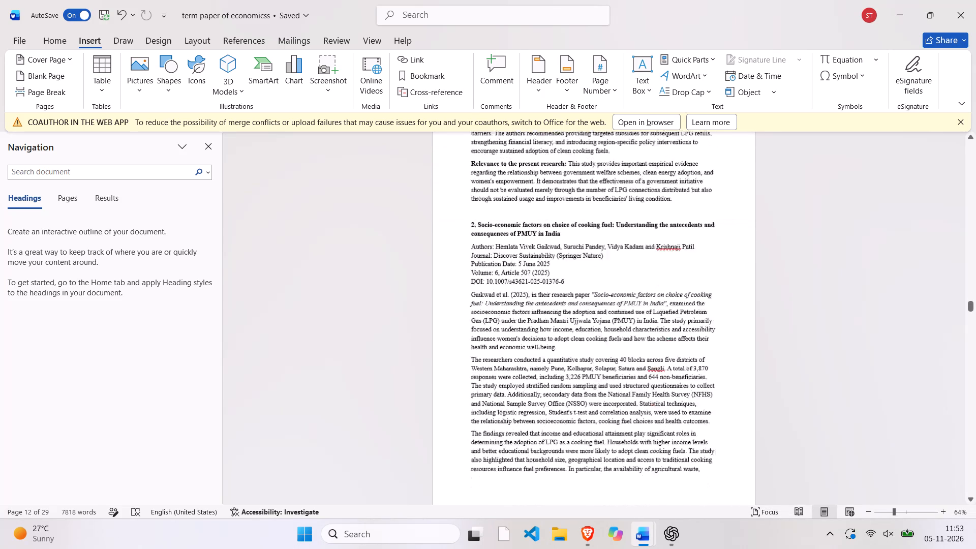
scroll(744, 199, down, 8)
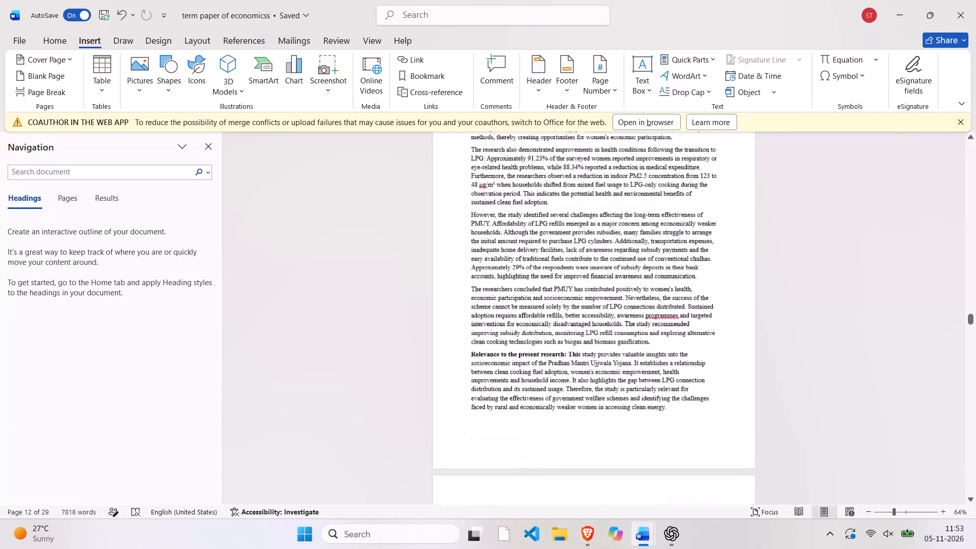
scroll(744, 199, down, 4)
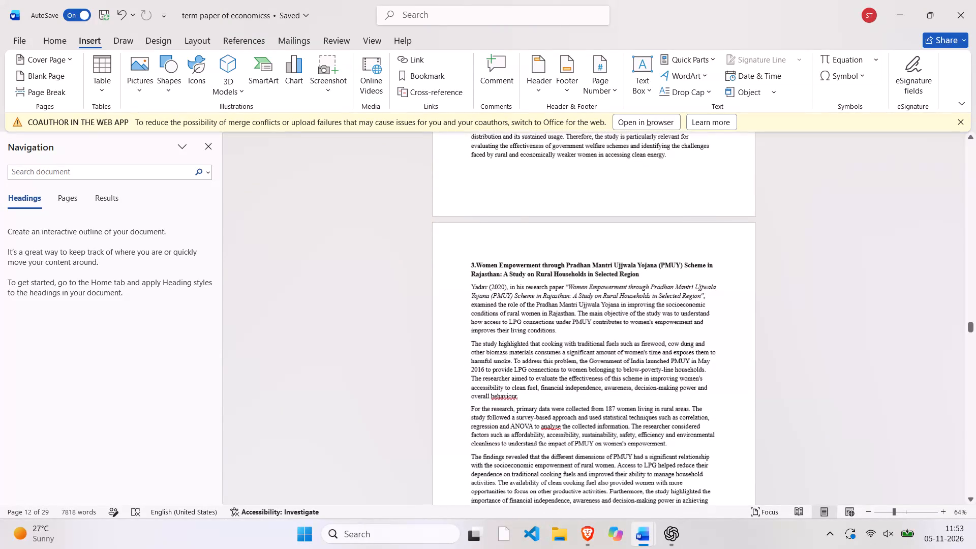
Recheck reviews 2 and 3, and look on to section 2.3 on studies of the PM Ujjwala Yojana's implementation.
scroll(744, 199, down, 1)
scroll(744, 199, up, 2)
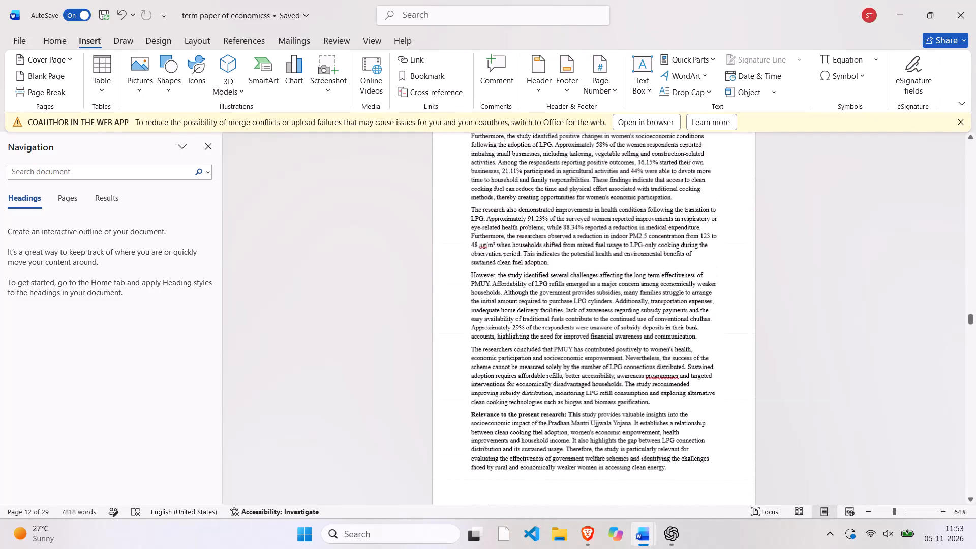
scroll(744, 199, up, 3)
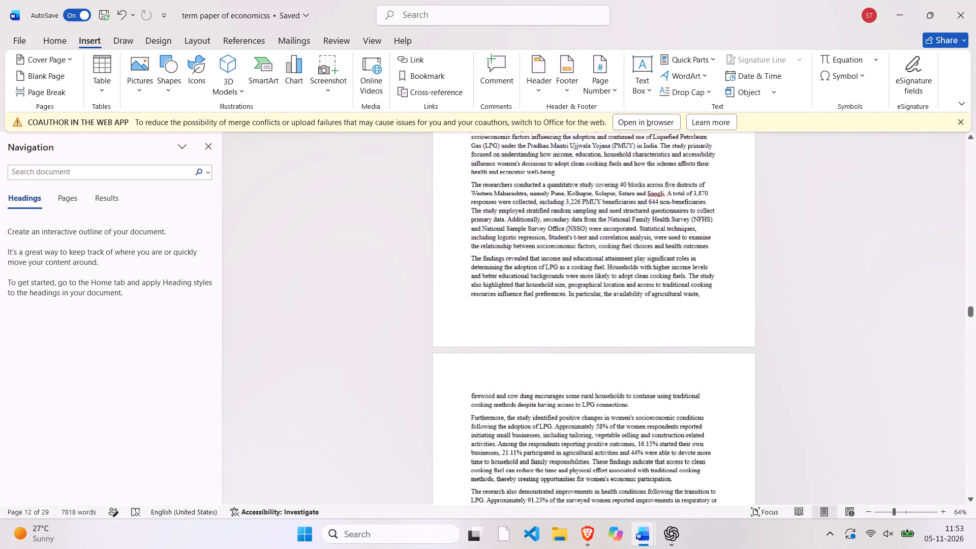
scroll(744, 199, up, 1)
scroll(744, 199, down, 5)
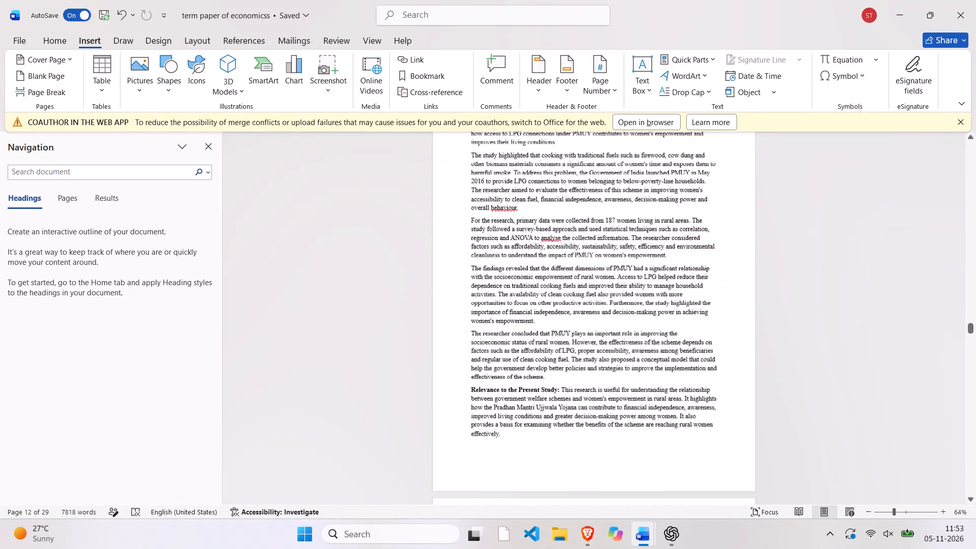
scroll(744, 199, down, 2)
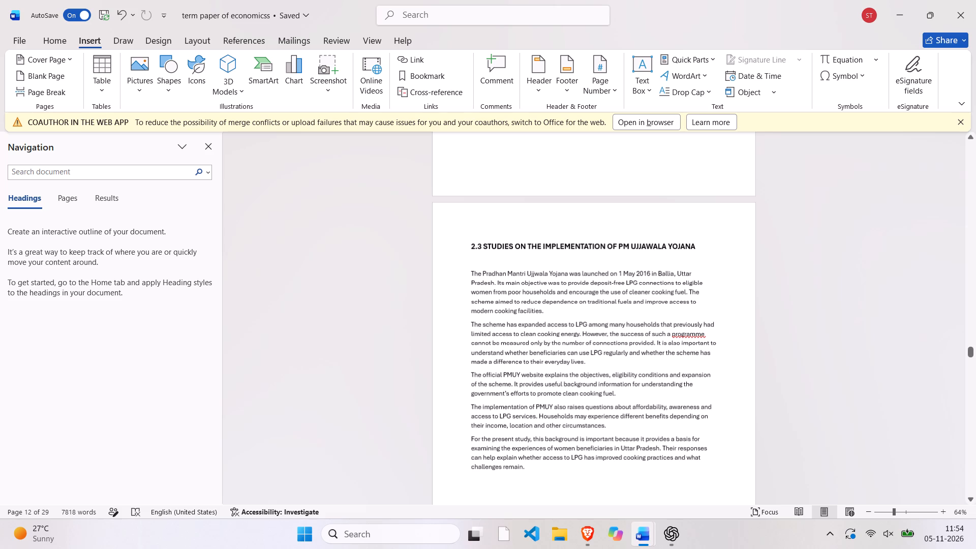
Read through the literature review from section 2.3 on PMUY implementation to the 2.13 conclusion, checking section headings, order and page layout.
scroll(630, 277, down, 4)
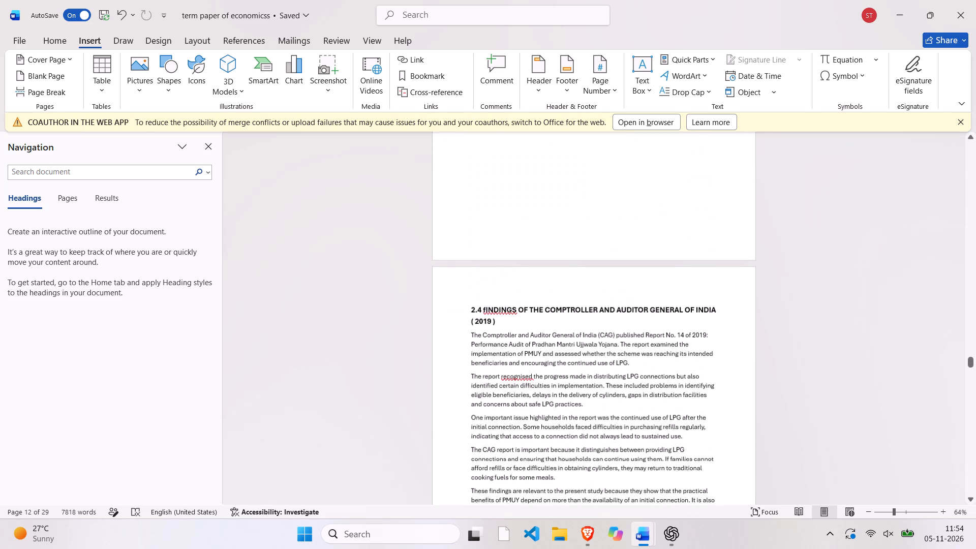
scroll(630, 277, down, 2)
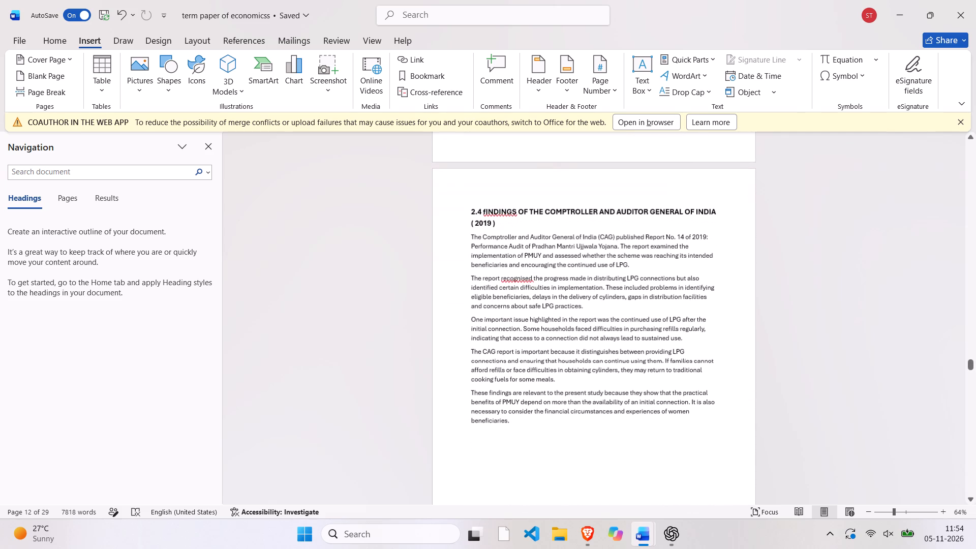
scroll(630, 277, down, 6)
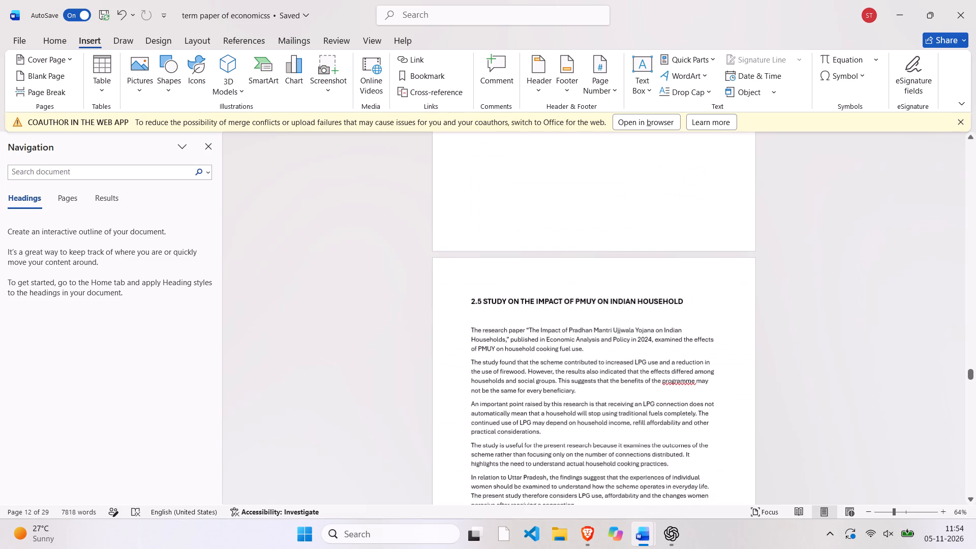
scroll(630, 277, down, 1)
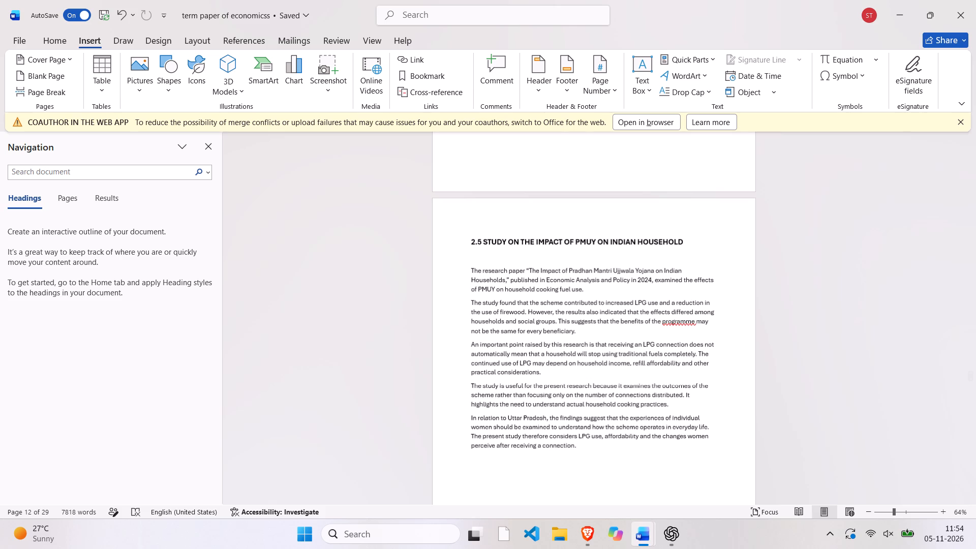
scroll(630, 277, down, 4)
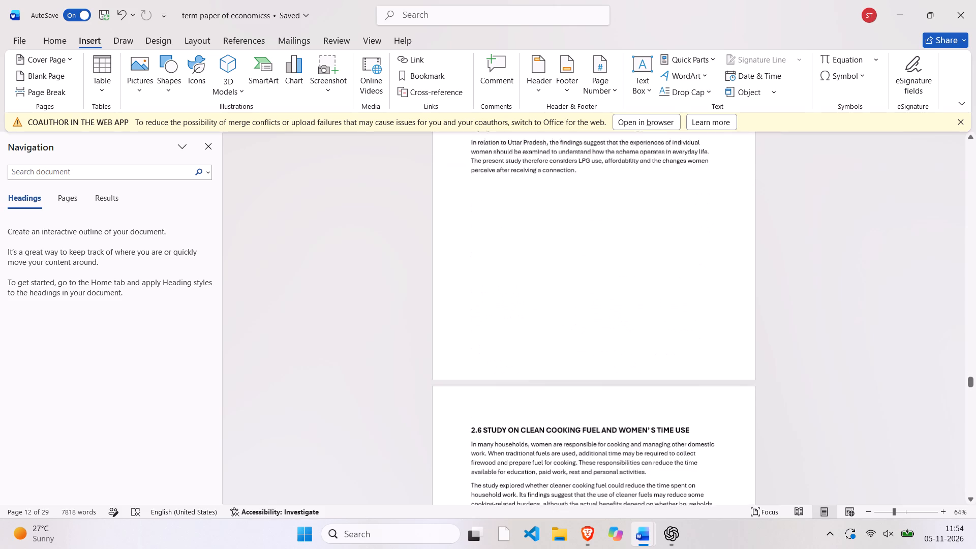
scroll(630, 277, down, 3)
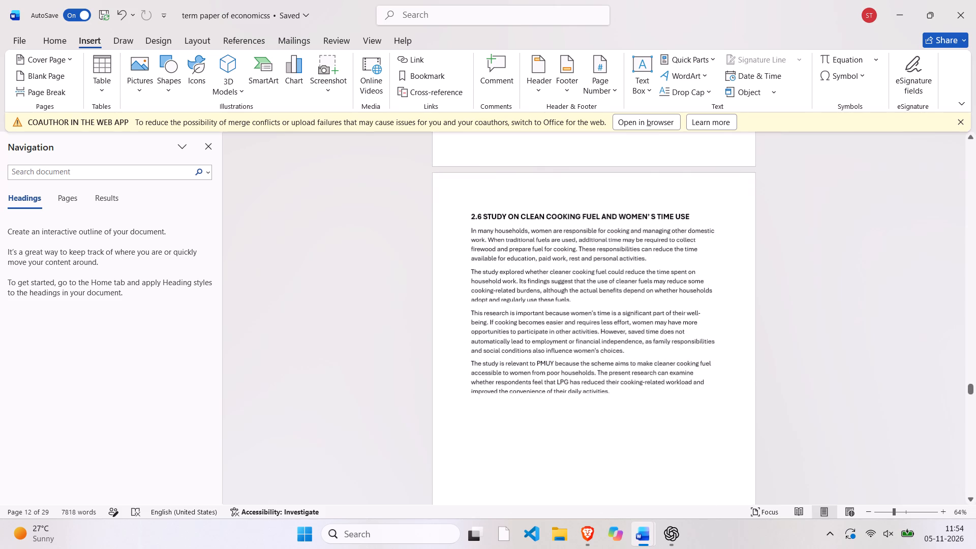
scroll(630, 277, down, 5)
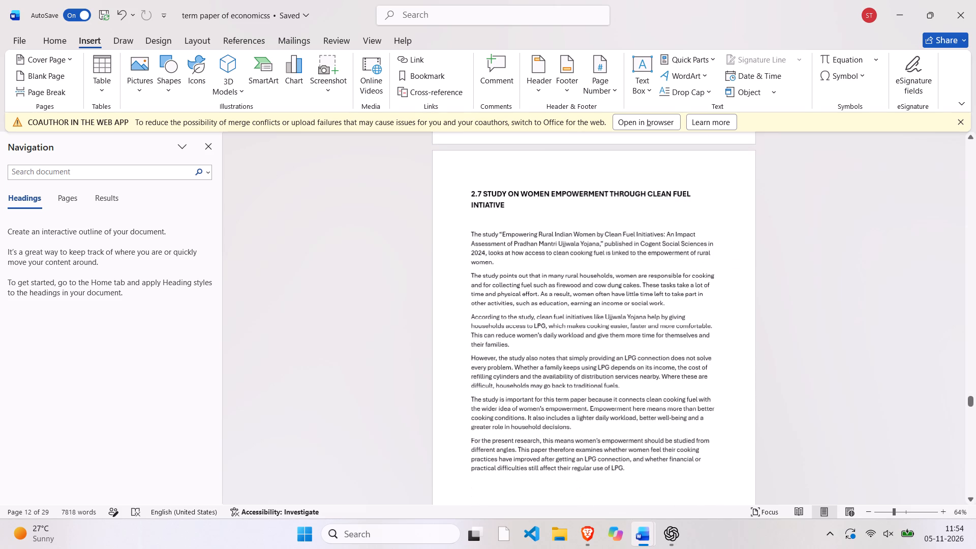
scroll(630, 277, down, 7)
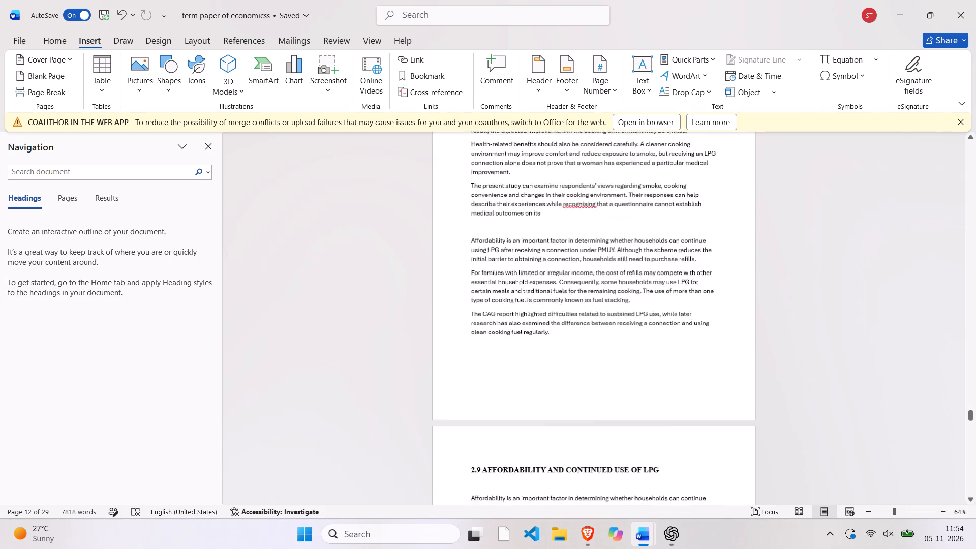
scroll(630, 277, down, 3)
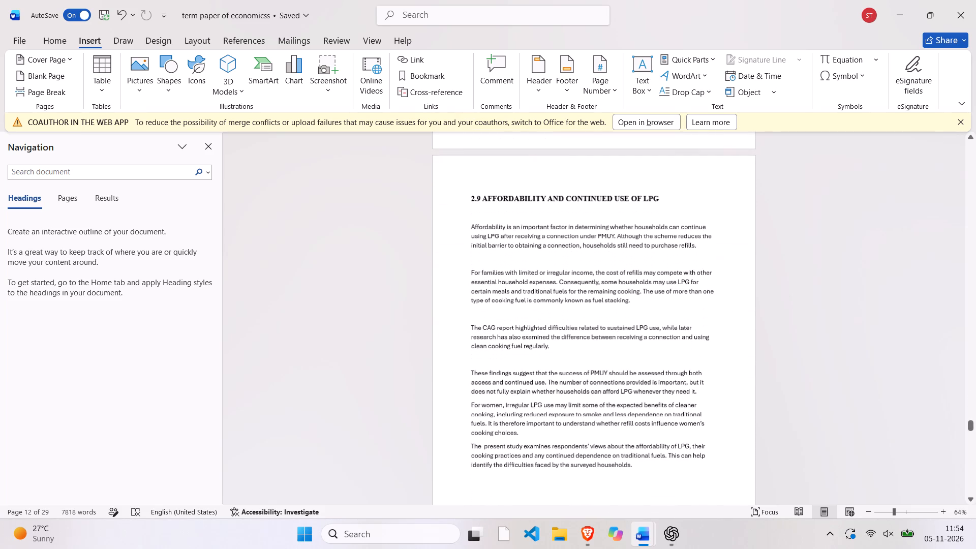
scroll(630, 277, down, 4)
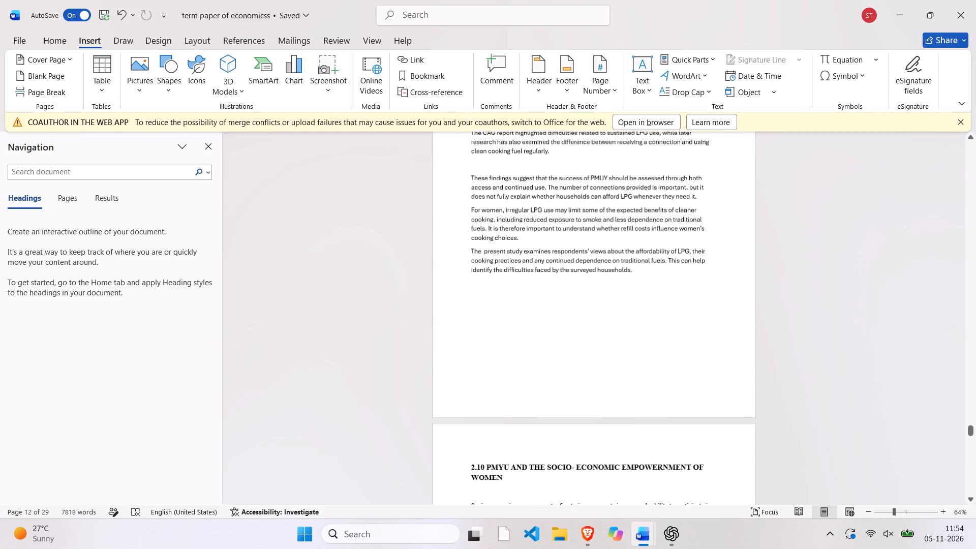
scroll(630, 277, down, 4)
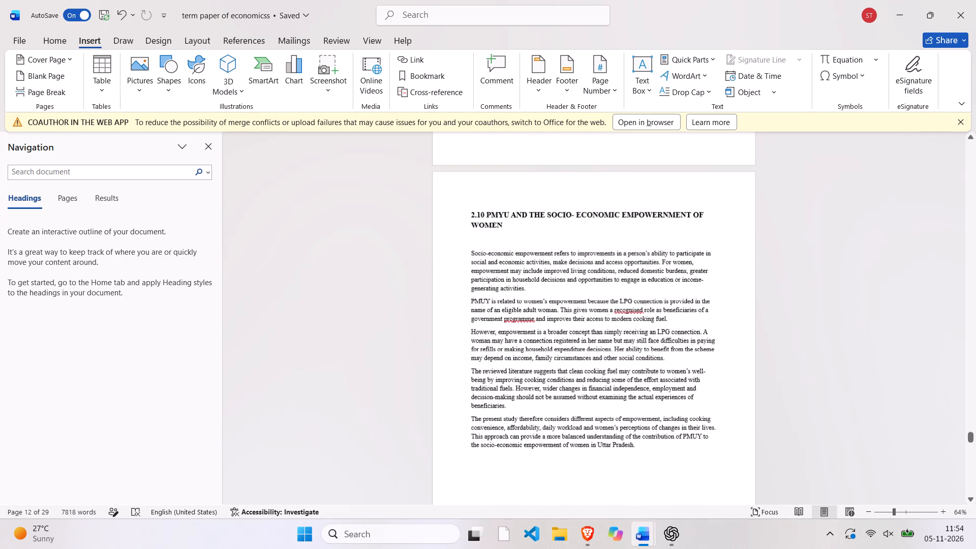
scroll(630, 277, down, 4)
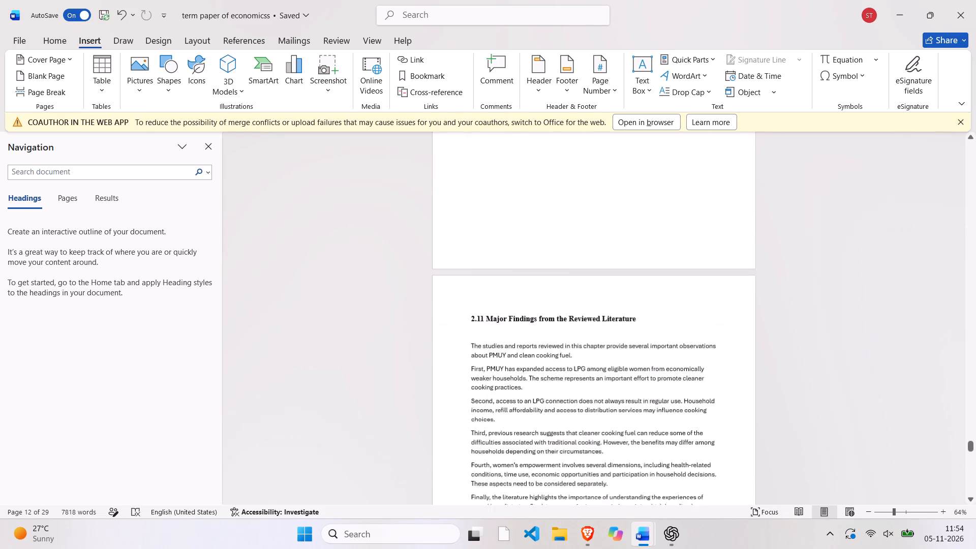
scroll(630, 277, down, 9)
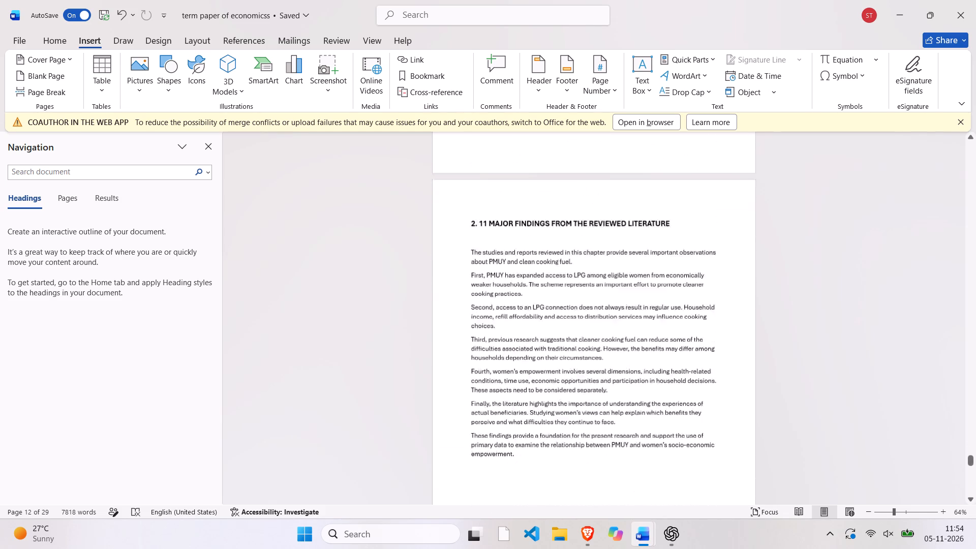
scroll(630, 277, down, 5)
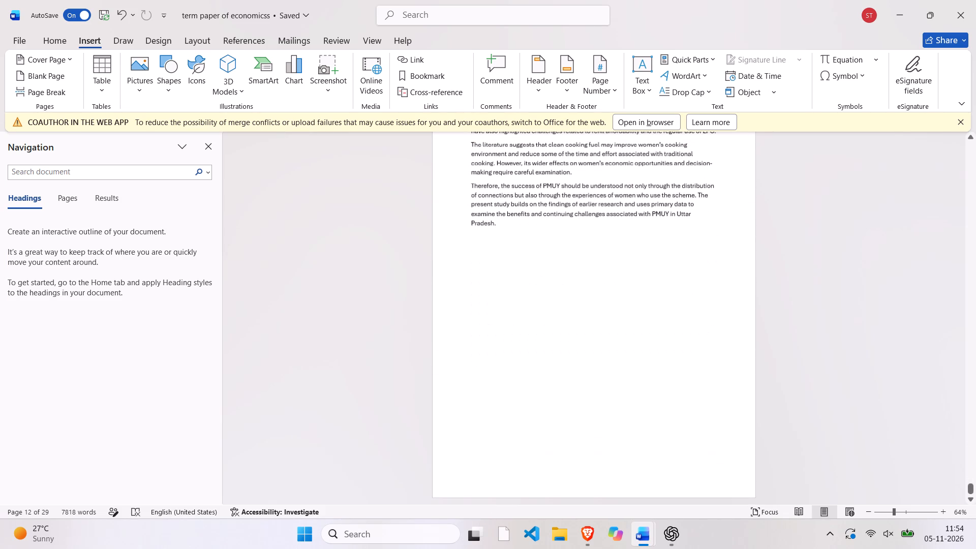
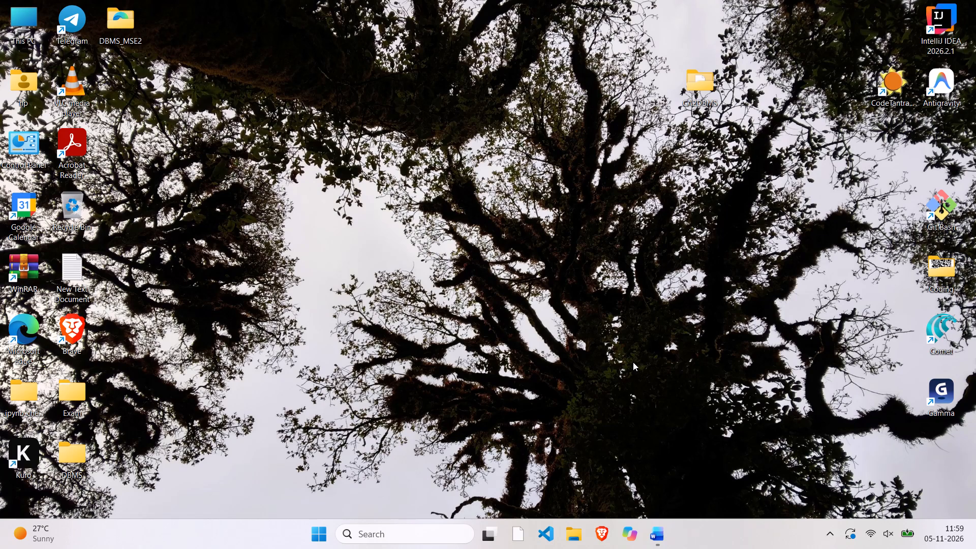
Switch to Word and maximize the window of the MSE 2 Sample Question 2 document.
click(654, 539)
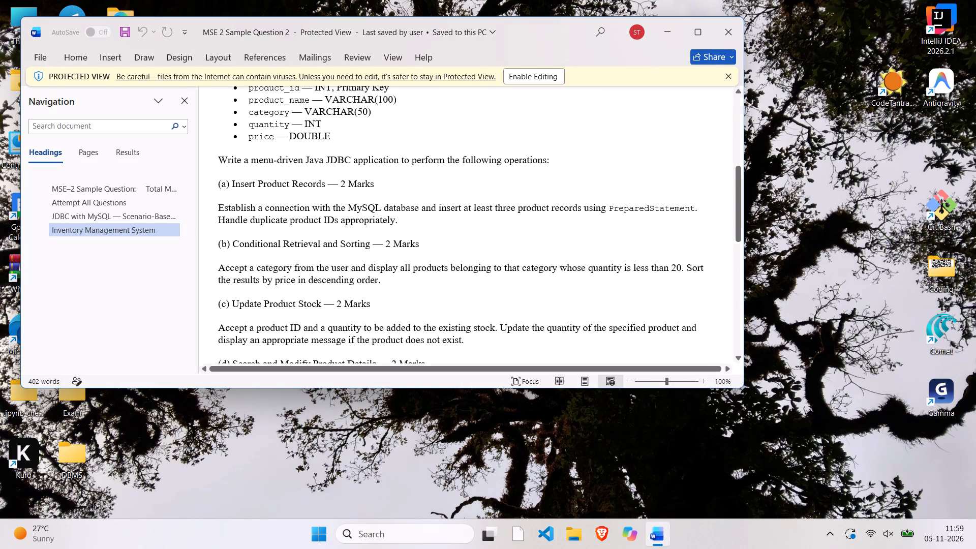
click(691, 35)
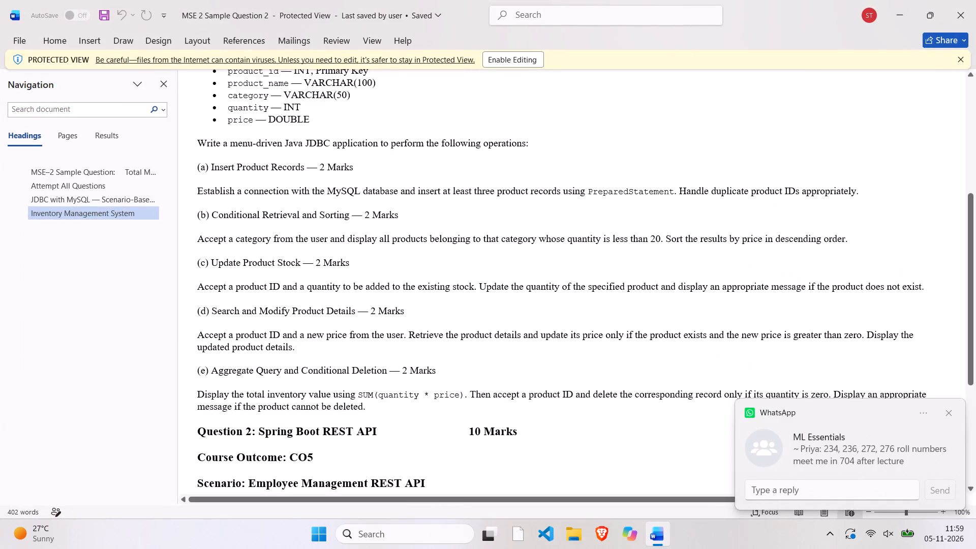
Open the account details in Word to check which Microsoft account is signed in.
click(861, 13)
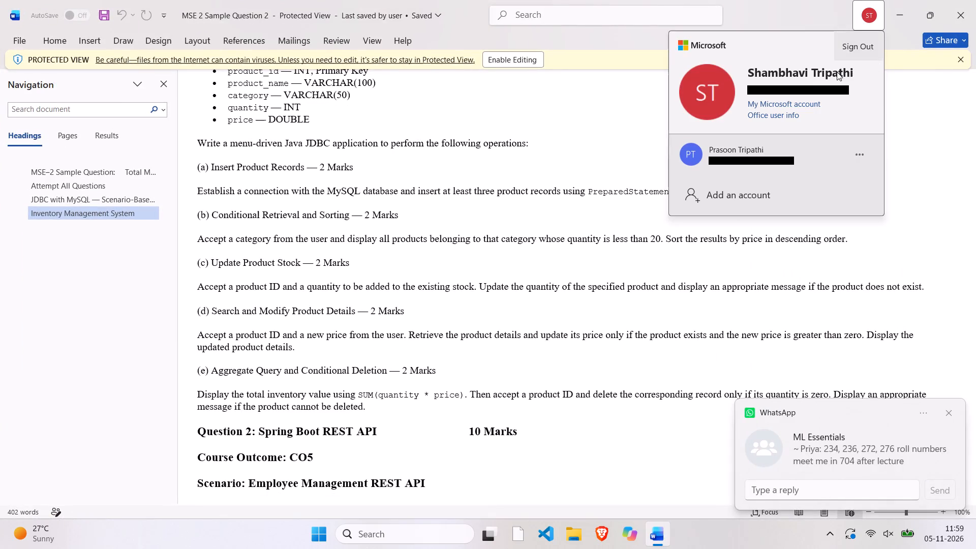
click(835, 72)
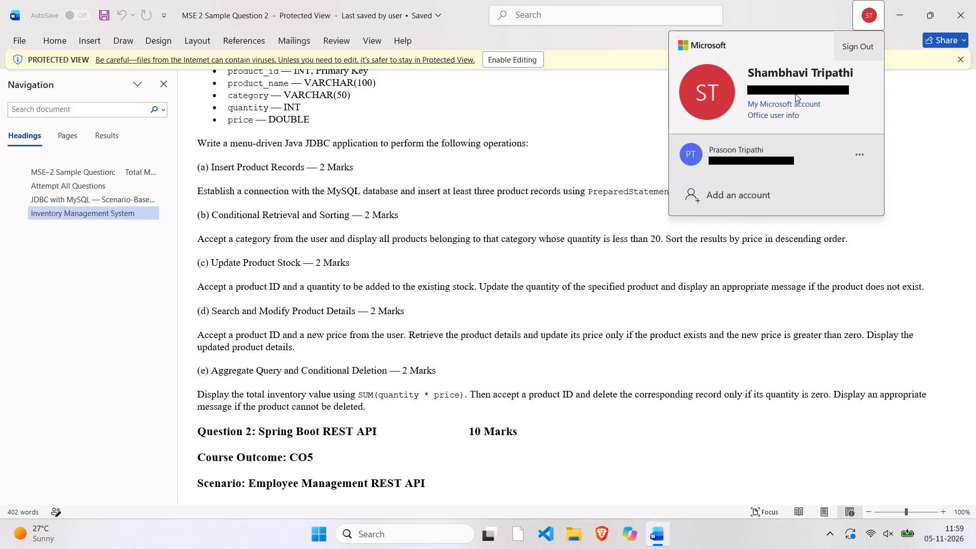
click(795, 94)
Look through the MSE–2 sample question paper, from the JDBC Inventory Management System question to the Spring Boot REST API question.
scroll(556, 168, up, 3)
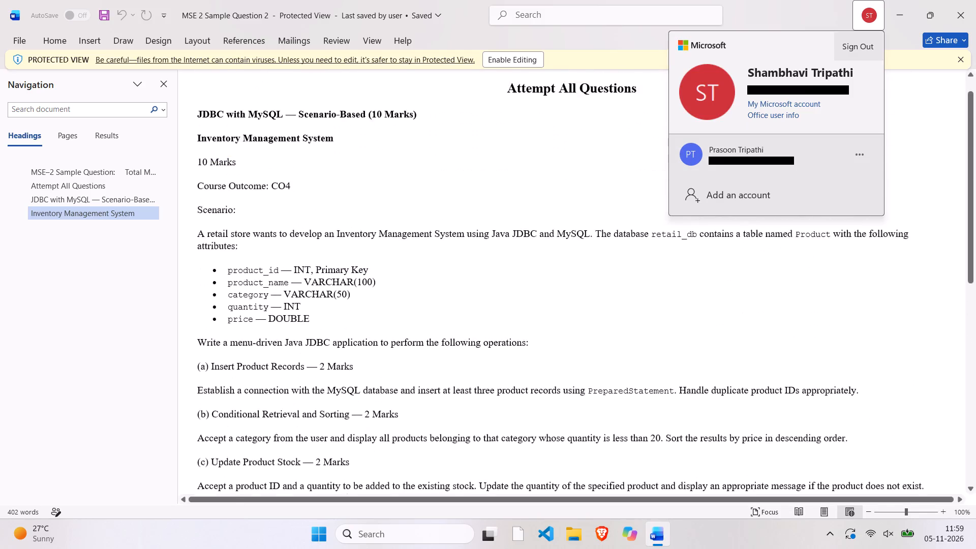
scroll(556, 168, up, 3)
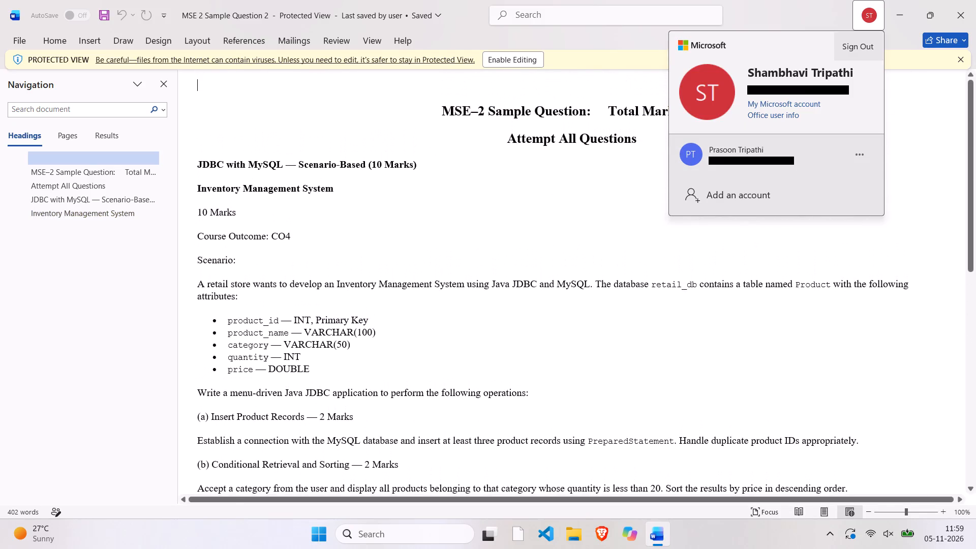
scroll(588, 0, up, 3)
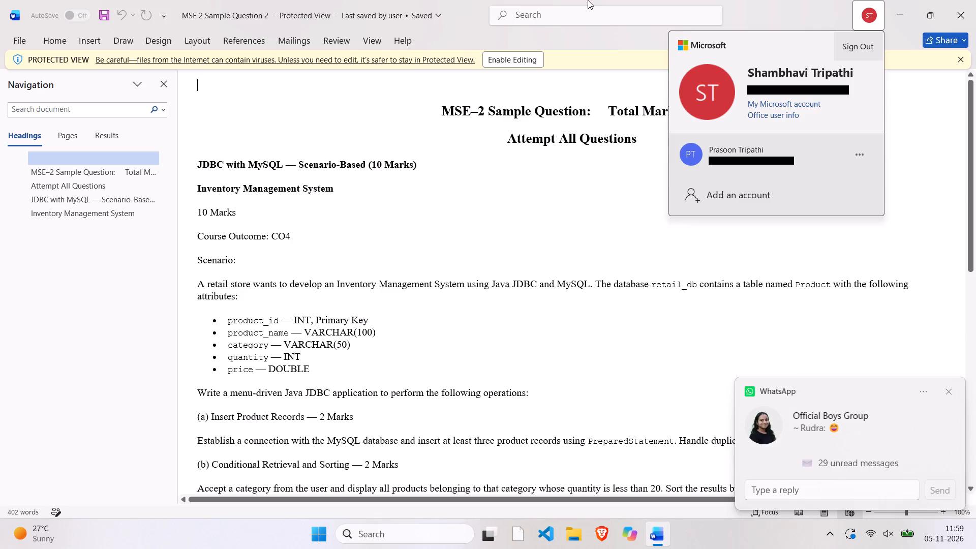
scroll(588, 0, down, 1)
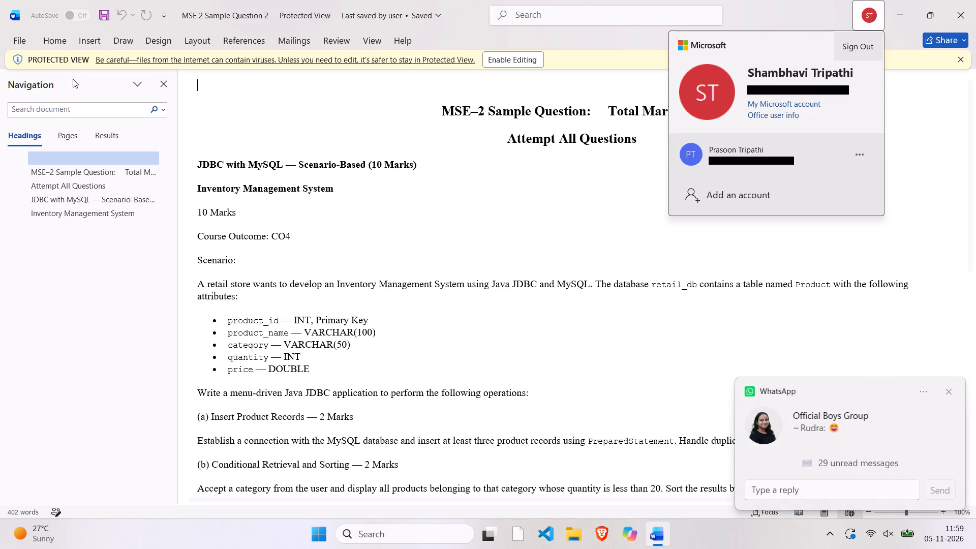
click(343, 121)
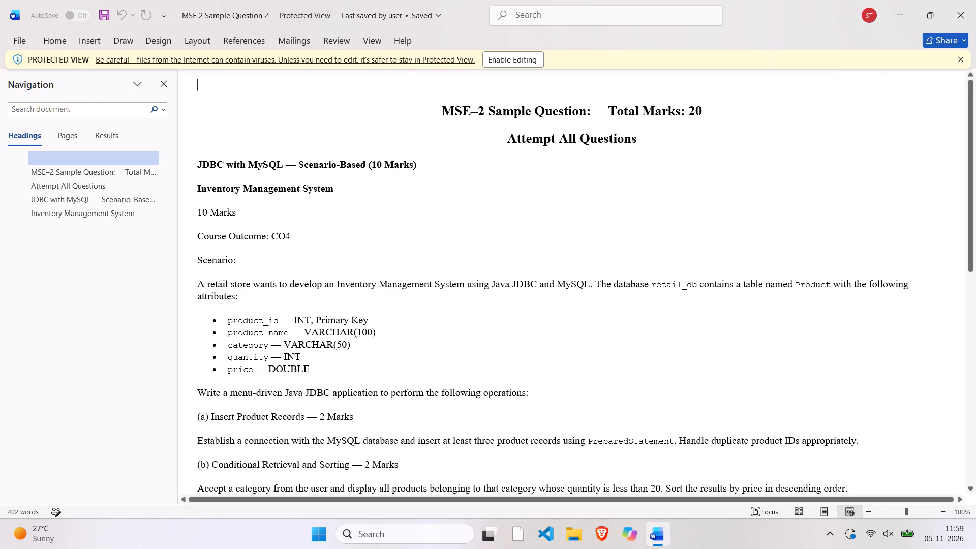
scroll(736, 176, down, 15)
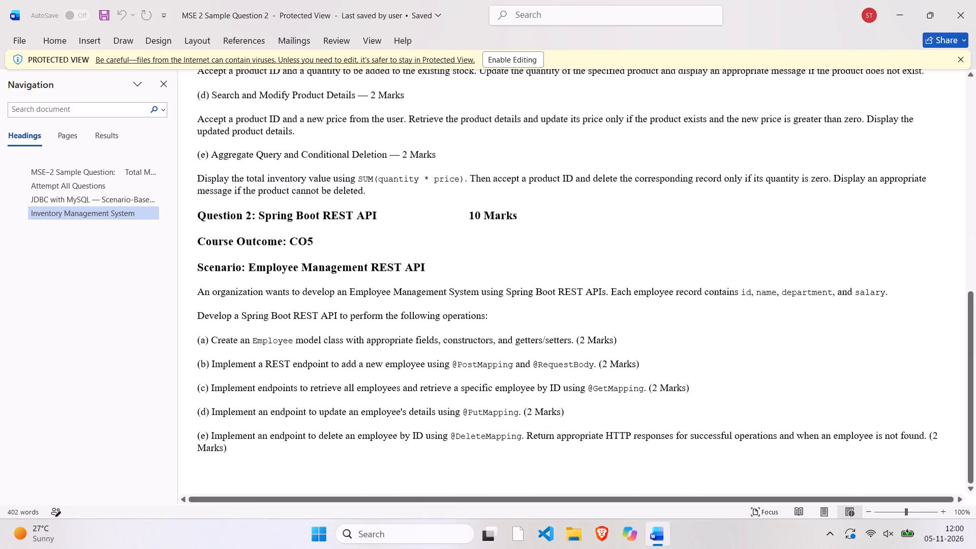
scroll(736, 176, down, 4)
scroll(736, 176, up, 8)
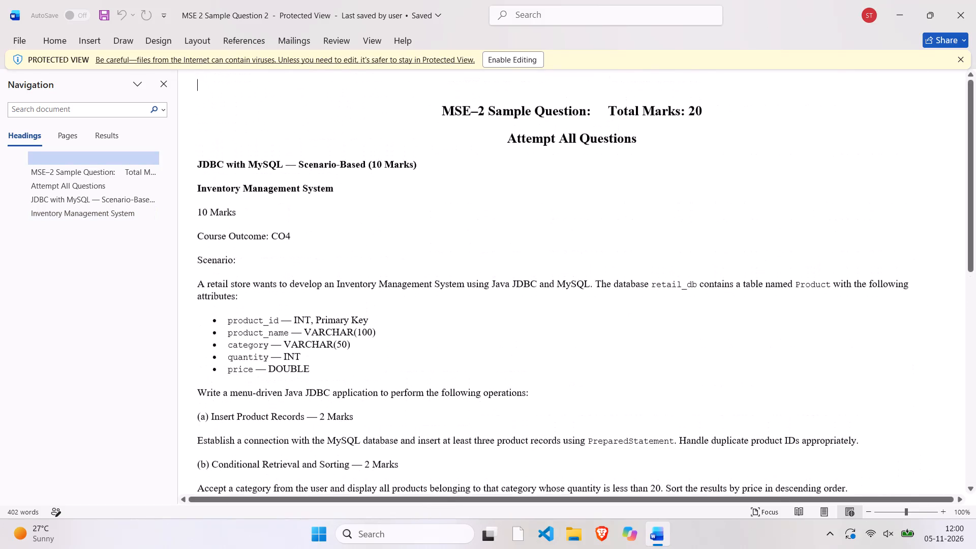
Reopen the signed-in Microsoft account's details to check them again.
click(859, 21)
click(797, 78)
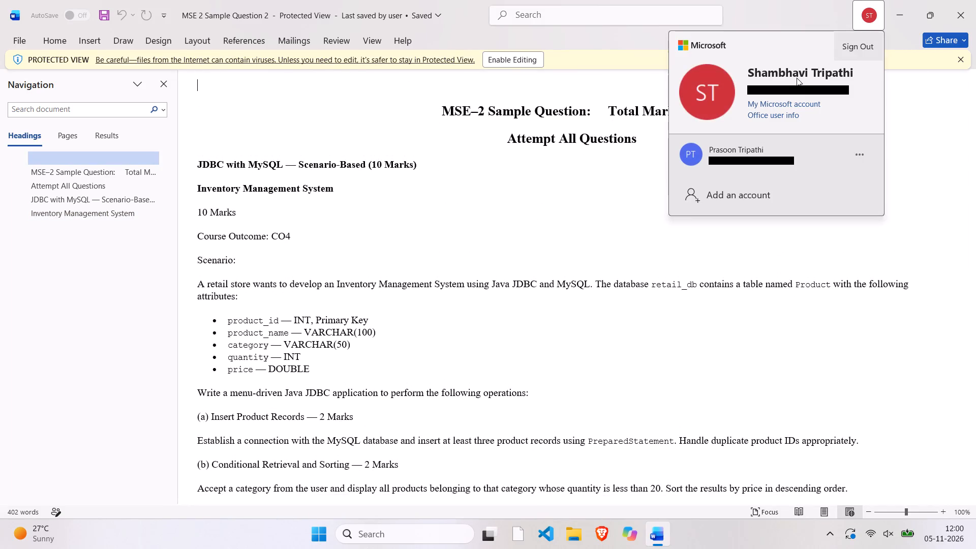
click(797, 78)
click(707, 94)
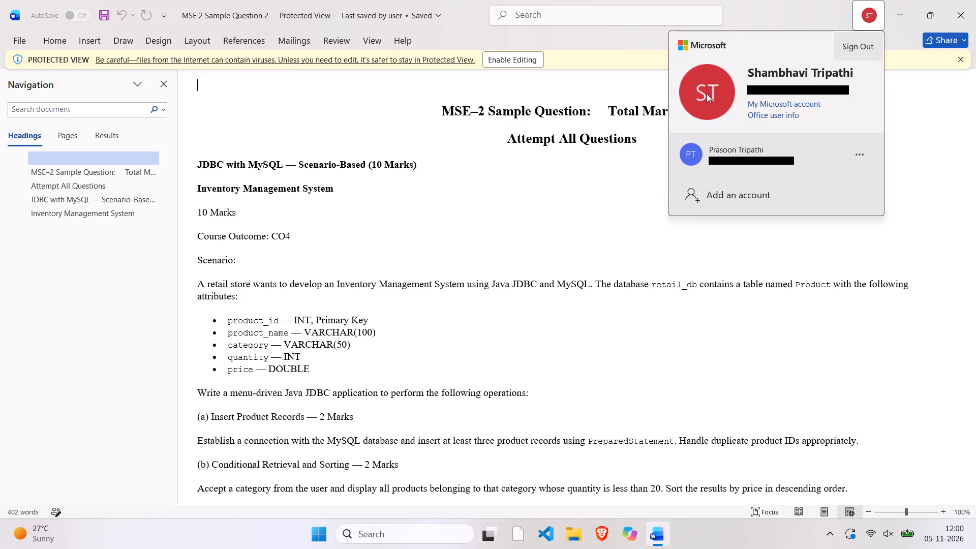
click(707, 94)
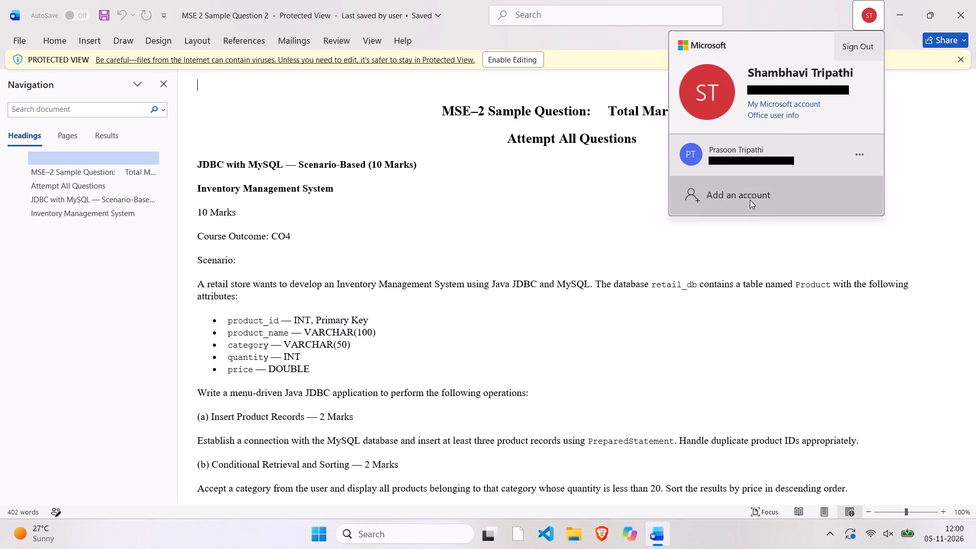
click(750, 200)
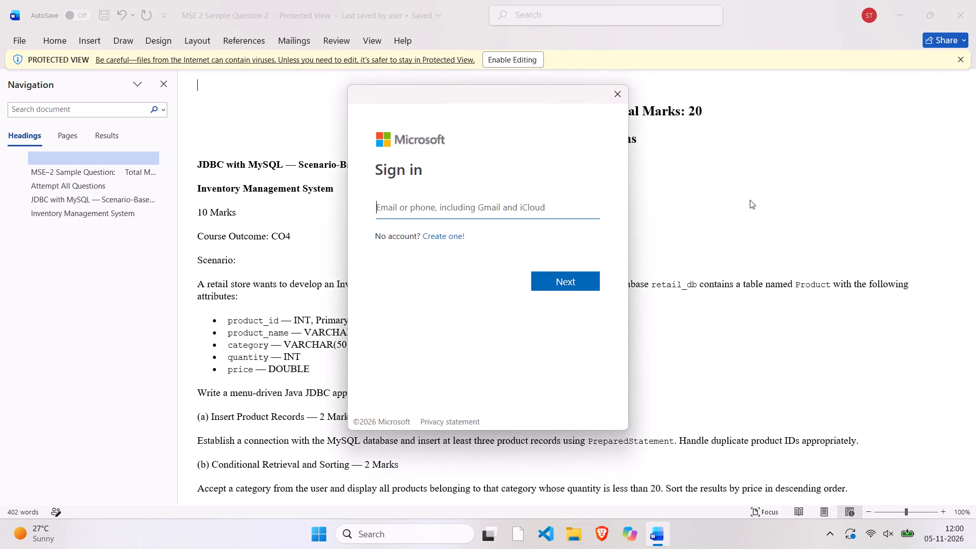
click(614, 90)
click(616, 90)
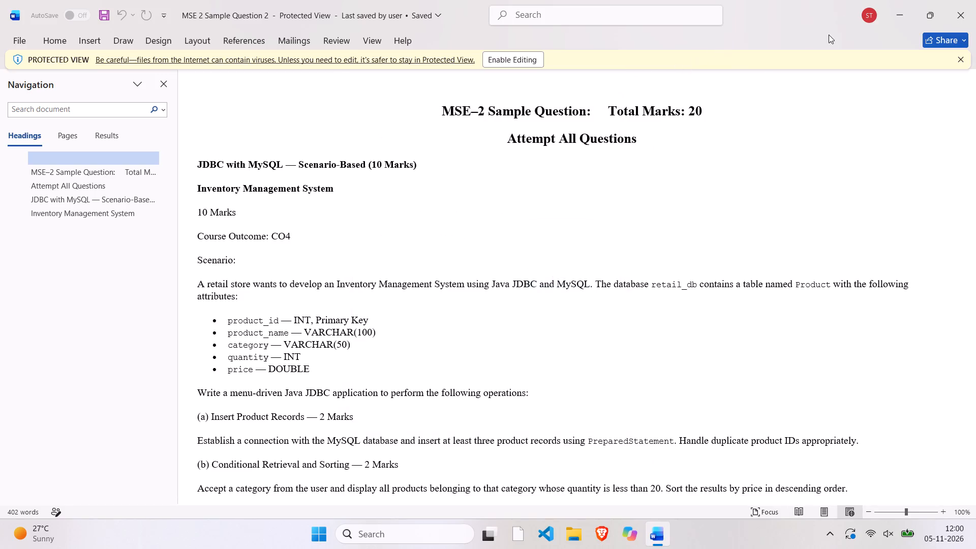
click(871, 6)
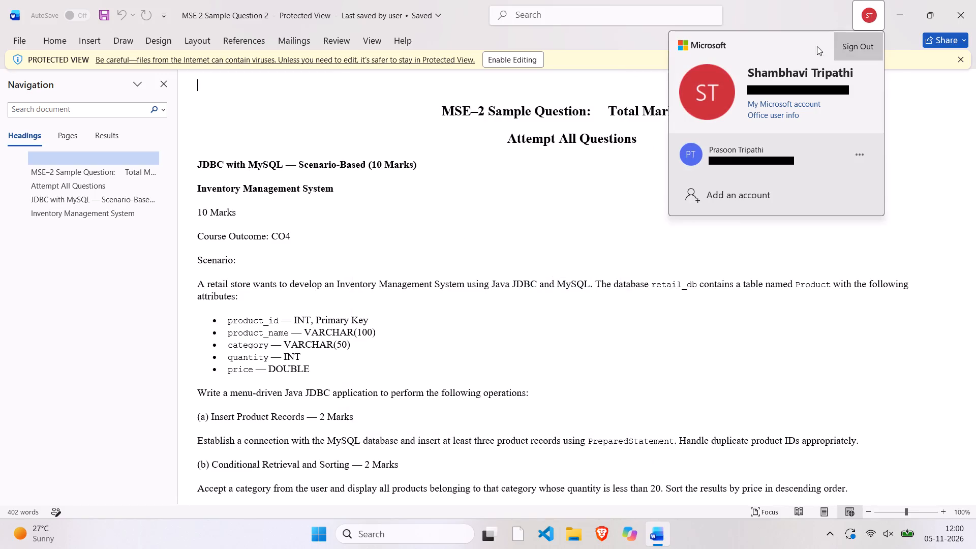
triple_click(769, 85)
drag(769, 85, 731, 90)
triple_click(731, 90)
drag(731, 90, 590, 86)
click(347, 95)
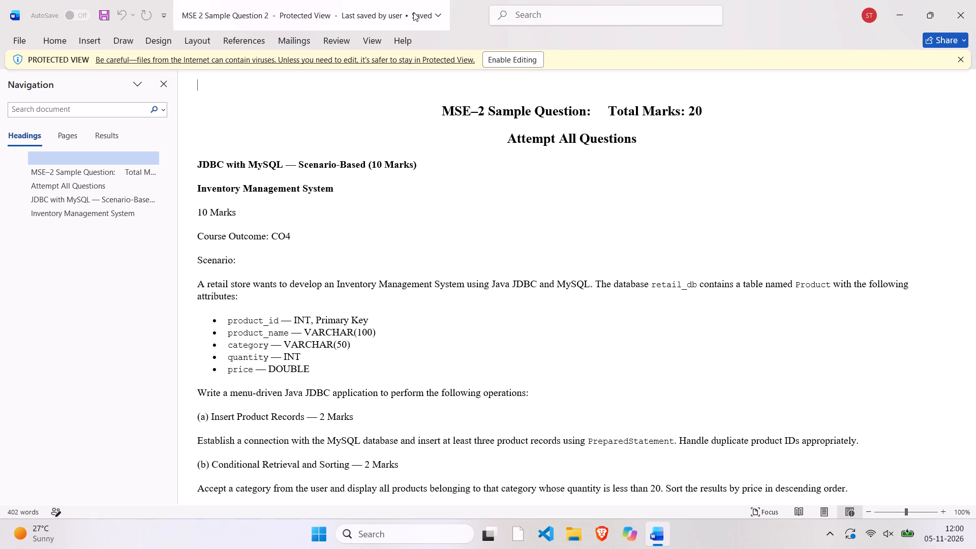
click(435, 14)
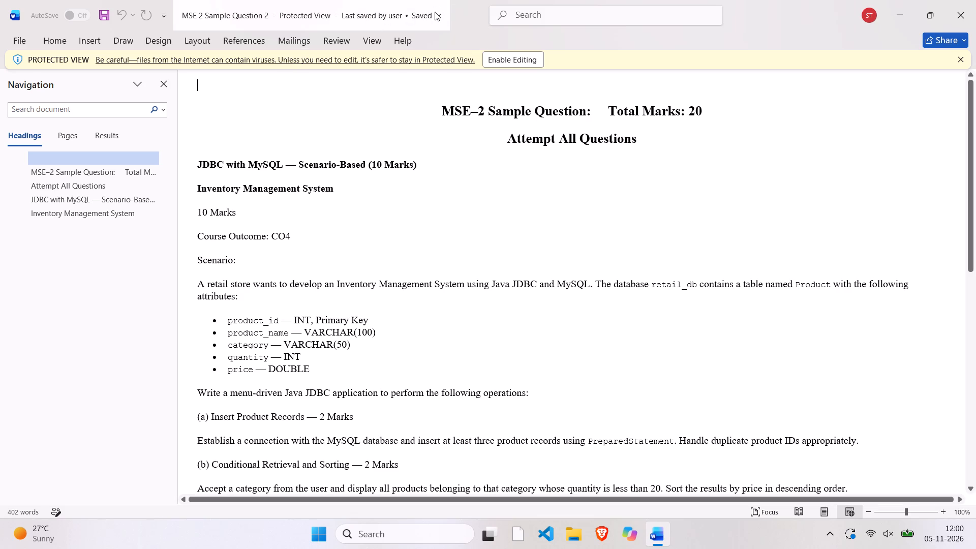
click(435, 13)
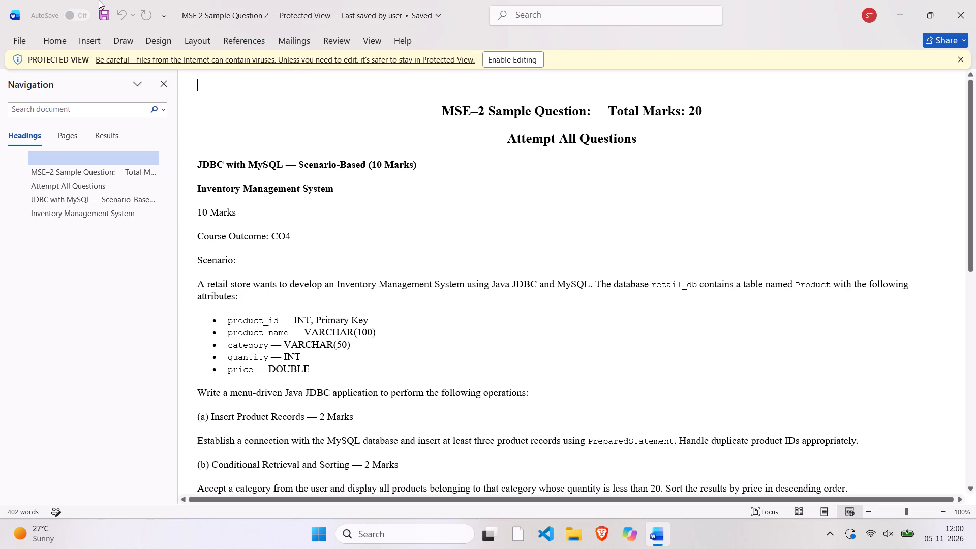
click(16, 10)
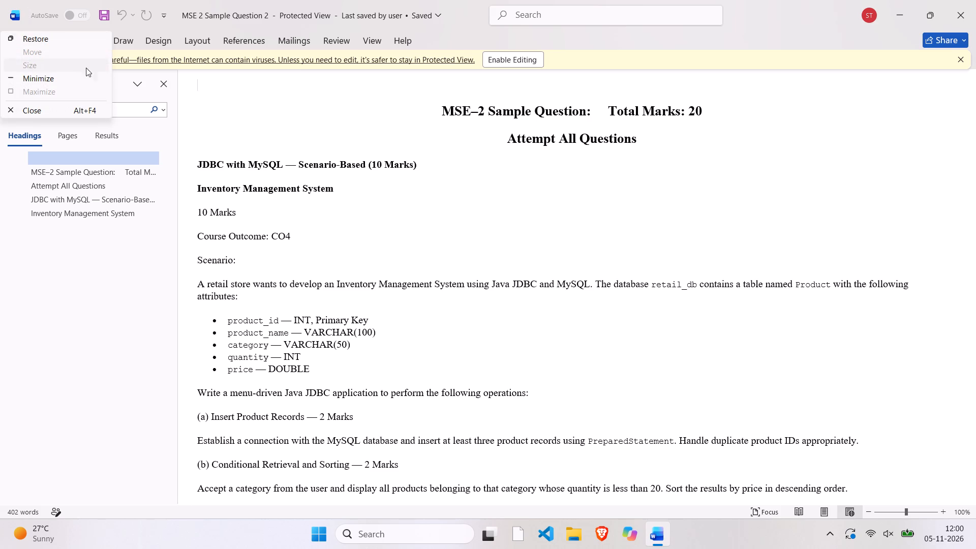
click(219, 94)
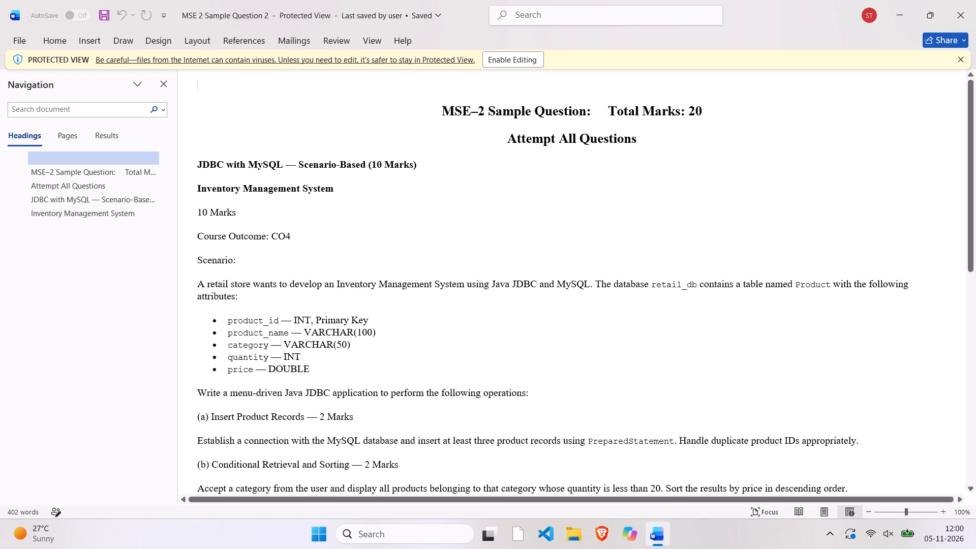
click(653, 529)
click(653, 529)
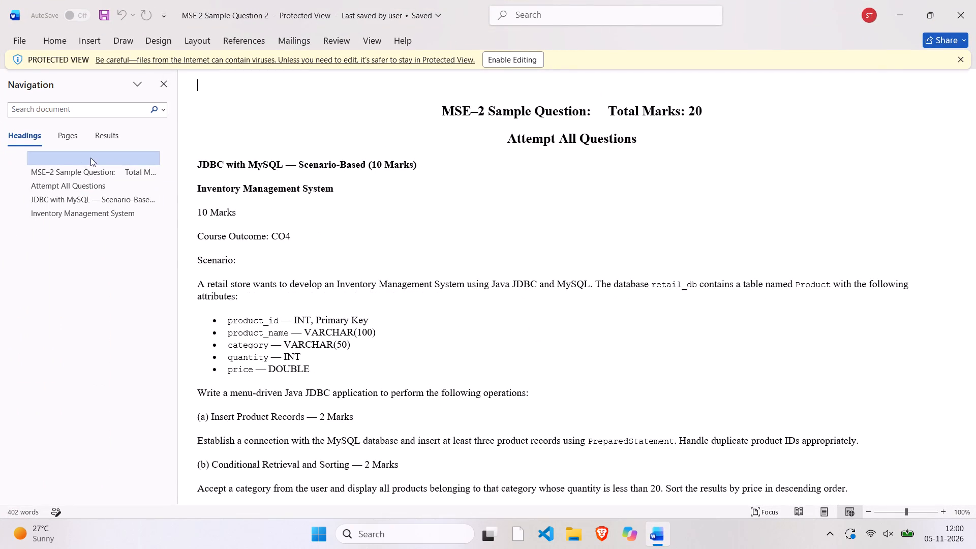
Close the Navigation pane beside the MSE 2 Sample Question 2 document.
click(165, 85)
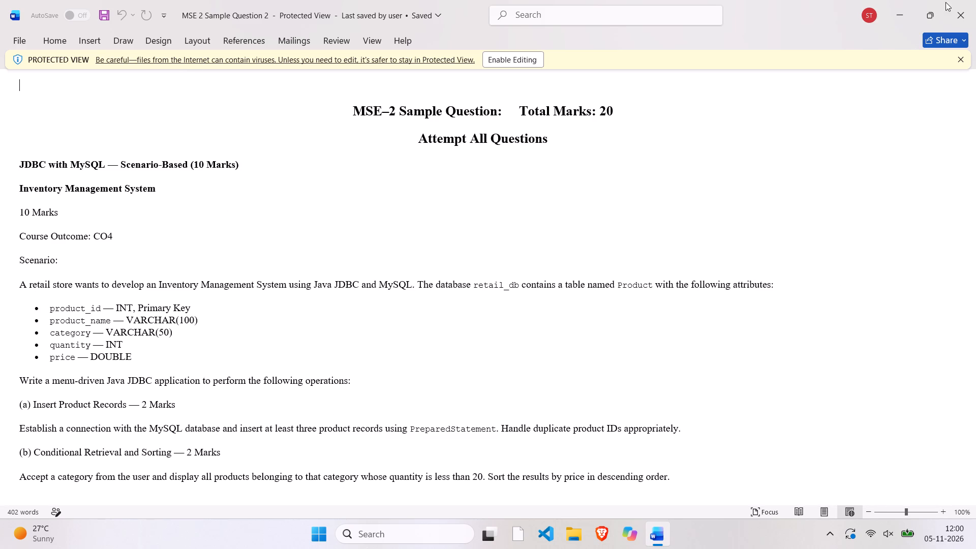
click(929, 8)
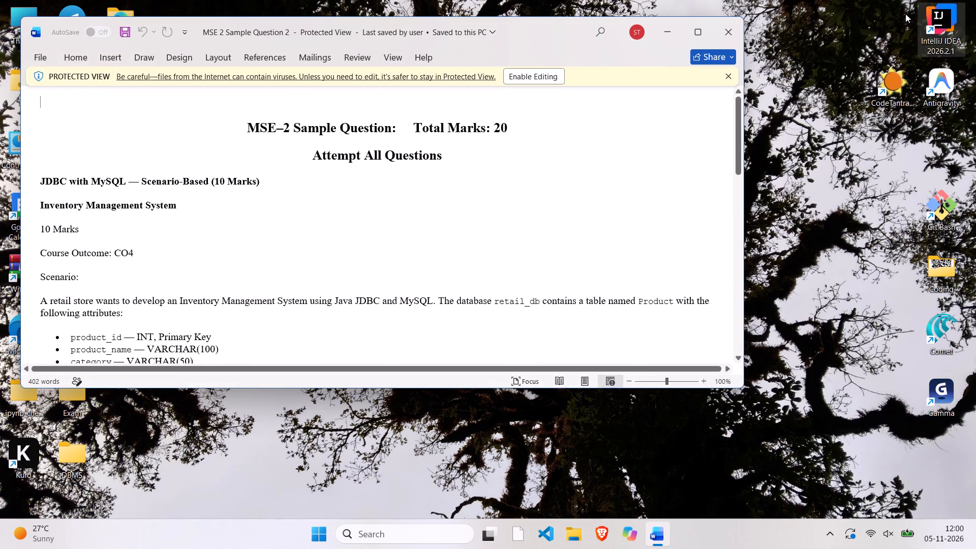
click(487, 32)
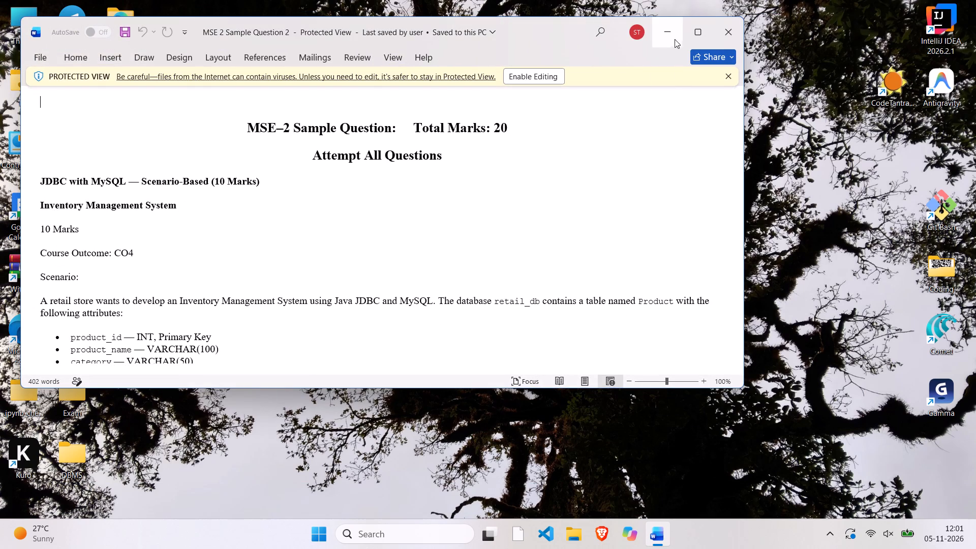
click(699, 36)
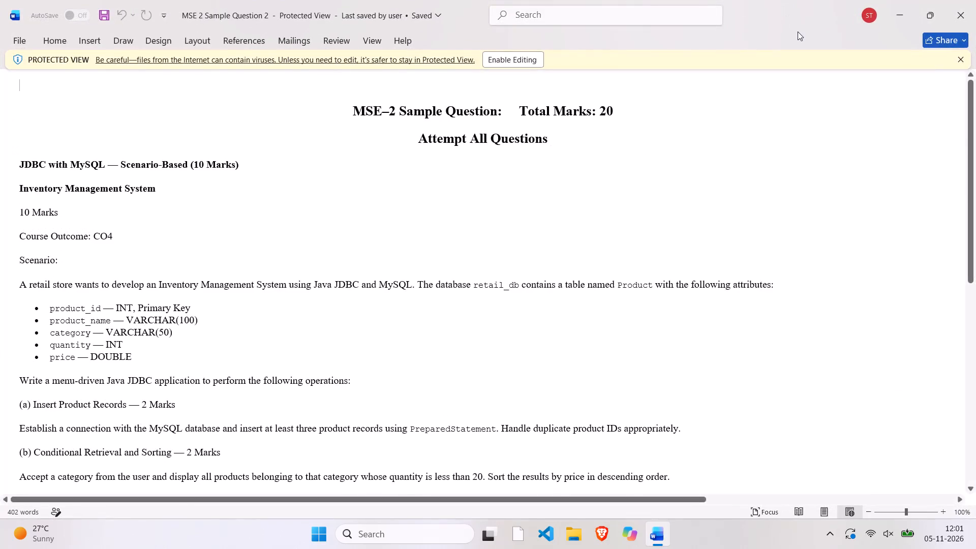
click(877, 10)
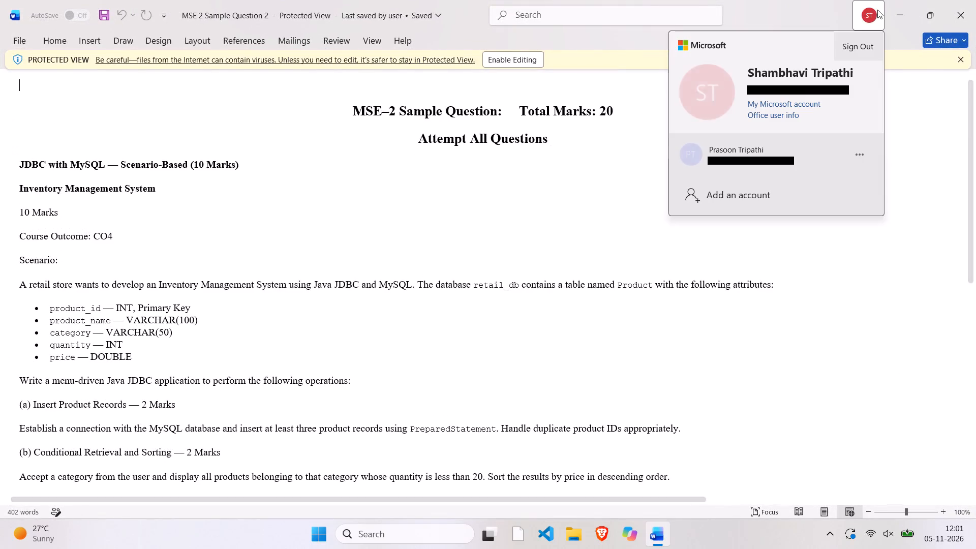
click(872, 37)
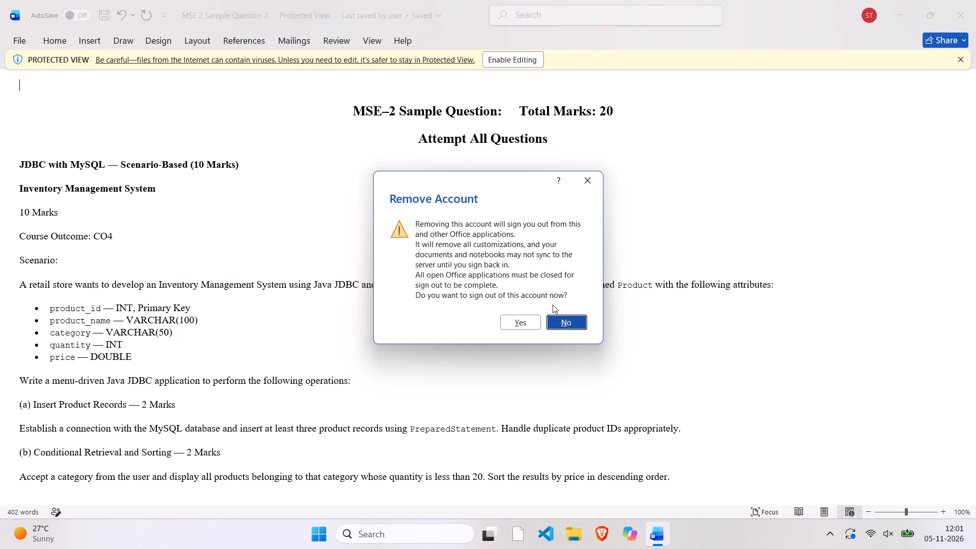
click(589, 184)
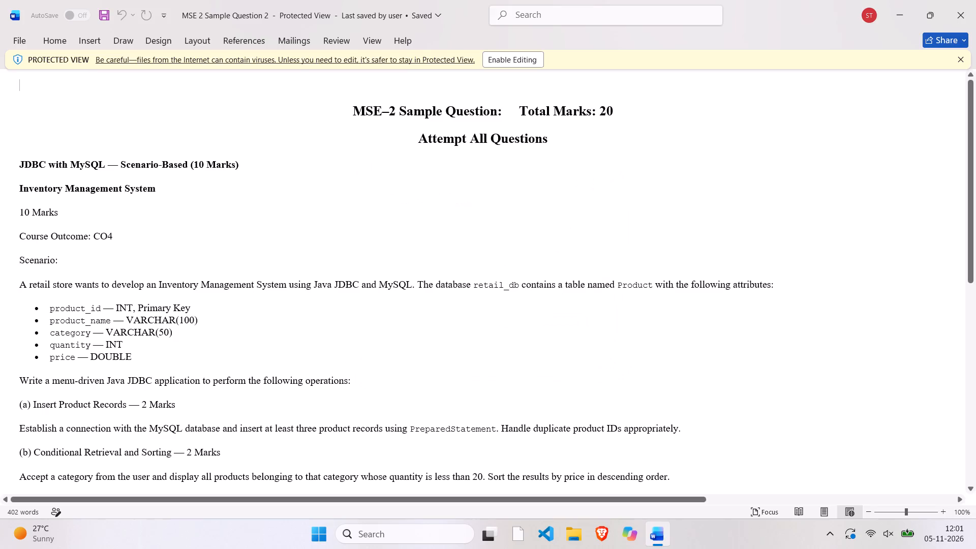
Open the Office user info page and examine the signed-in account's name and e-mail details.
click(876, 5)
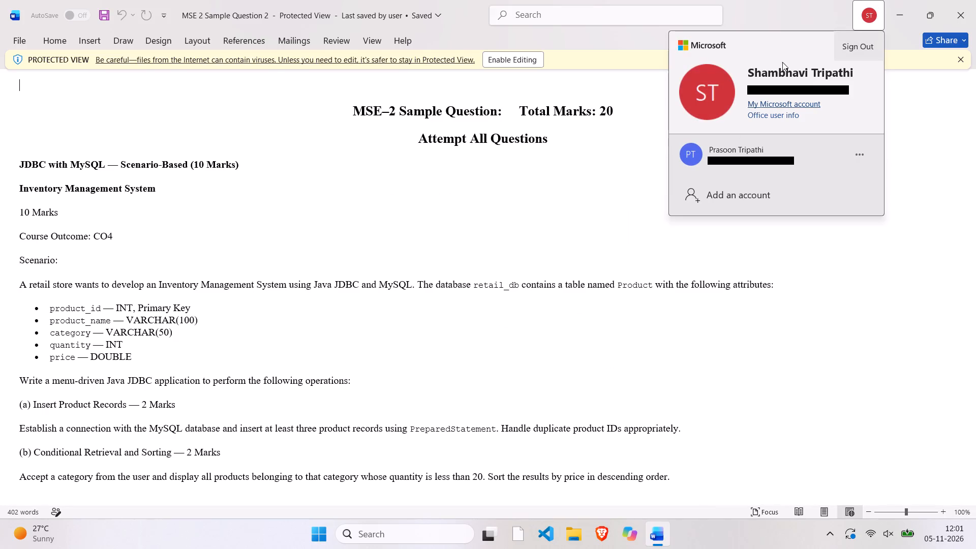
click(779, 85)
click(779, 85)
click(729, 87)
drag(729, 87, 762, 114)
triple_click(762, 114)
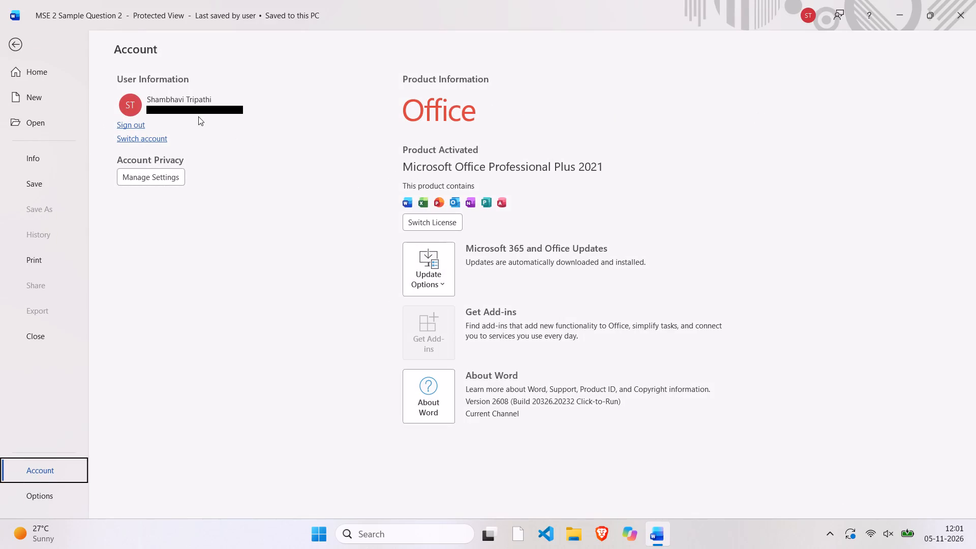
click(179, 104)
click(179, 104)
click(157, 104)
double_click(157, 104)
drag(157, 104, 175, 97)
triple_click(175, 97)
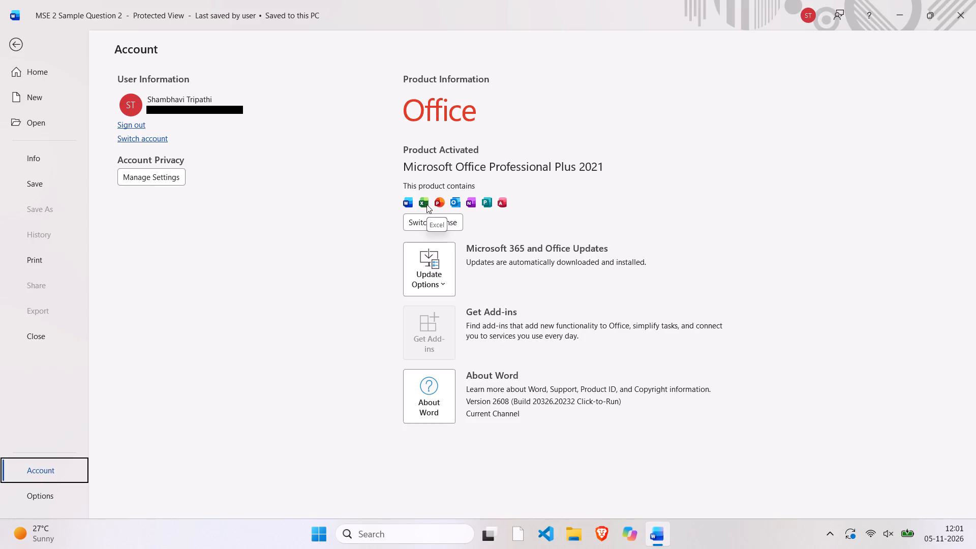
Open the document "term paper of economicss" from the recent documents.
click(14, 70)
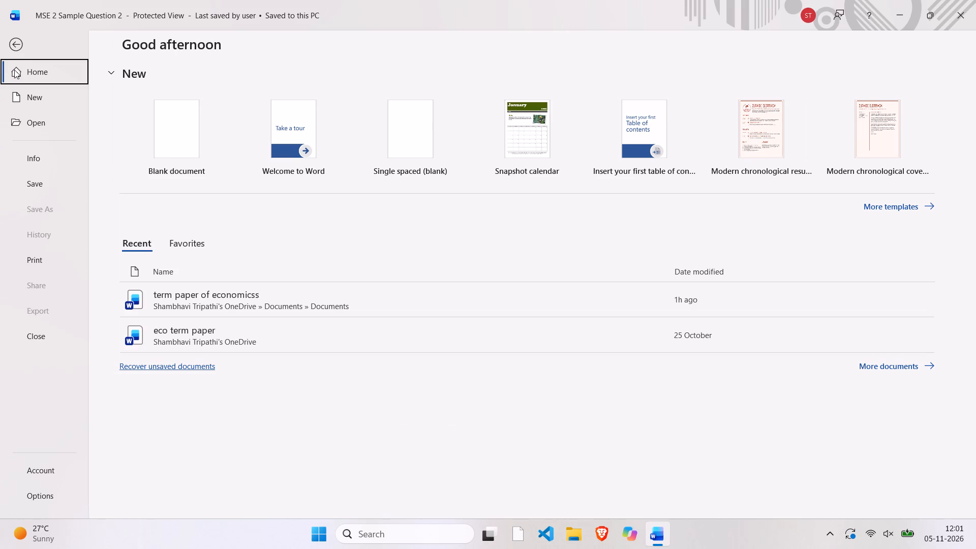
scroll(14, 69, up, 1)
click(234, 295)
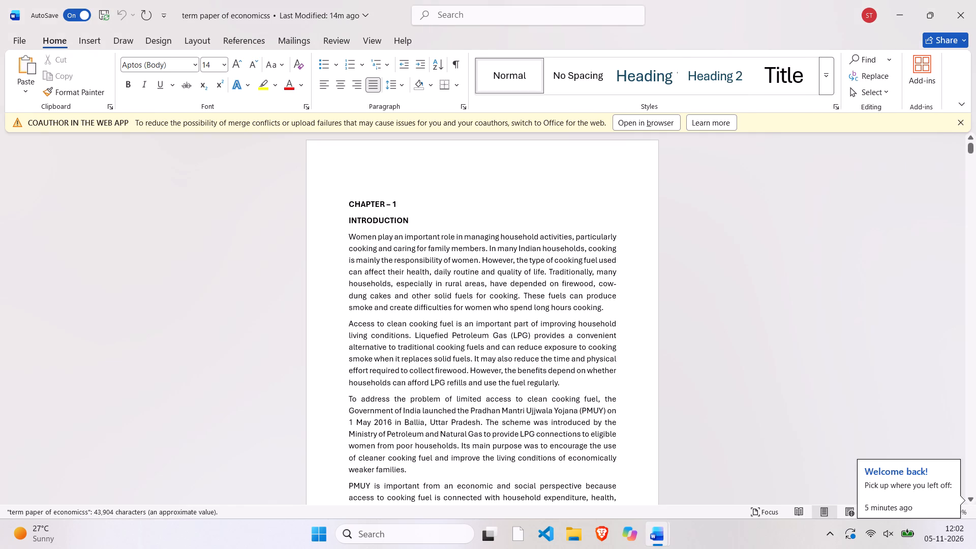
Examine the term paper from the introduction through the Chapter 2 literature review sections and the closing summary.
scroll(430, 318, down, 10)
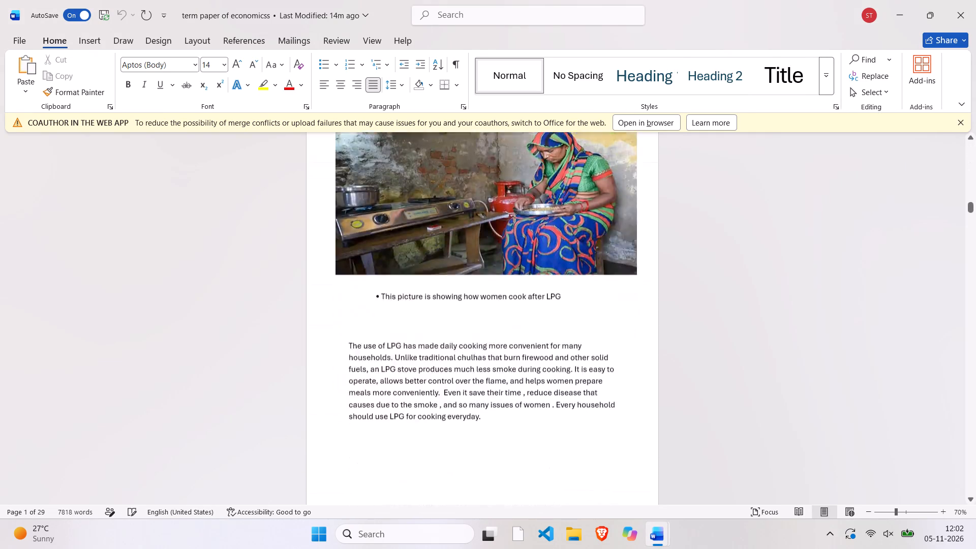
scroll(430, 318, down, 8)
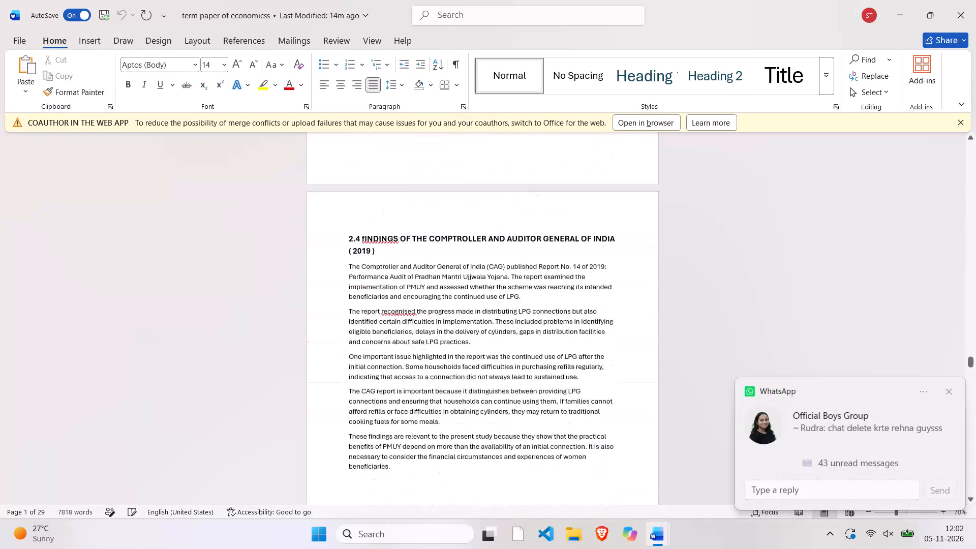
scroll(430, 318, down, 7)
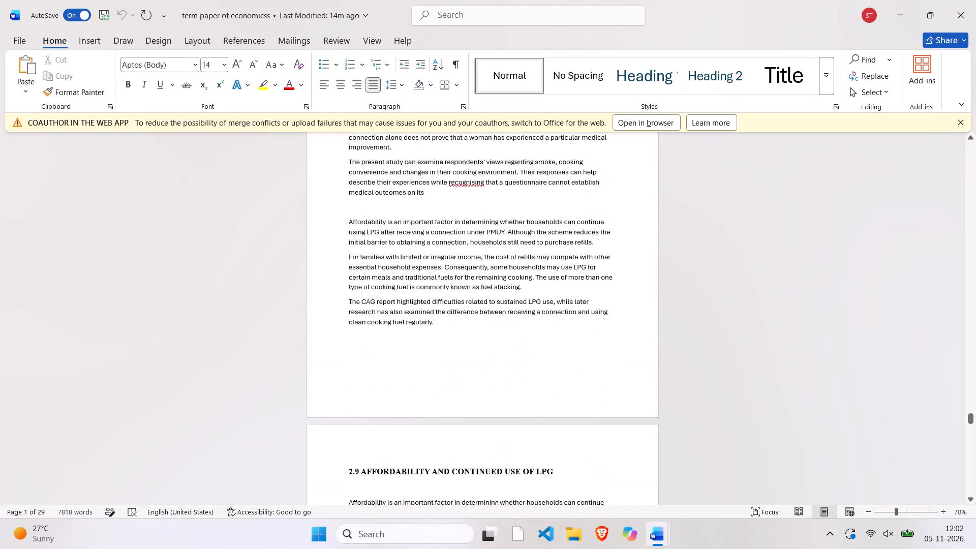
scroll(430, 318, down, 7)
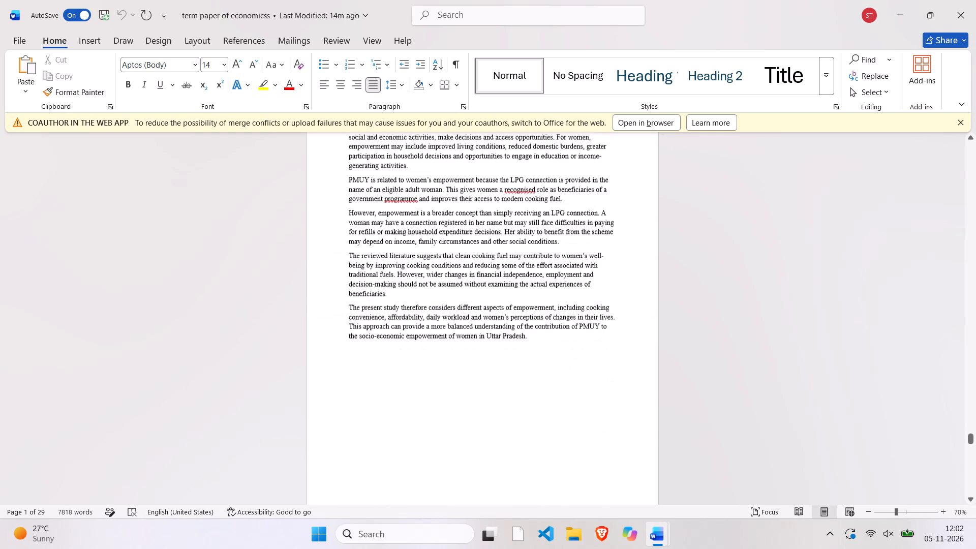
scroll(430, 318, down, 6)
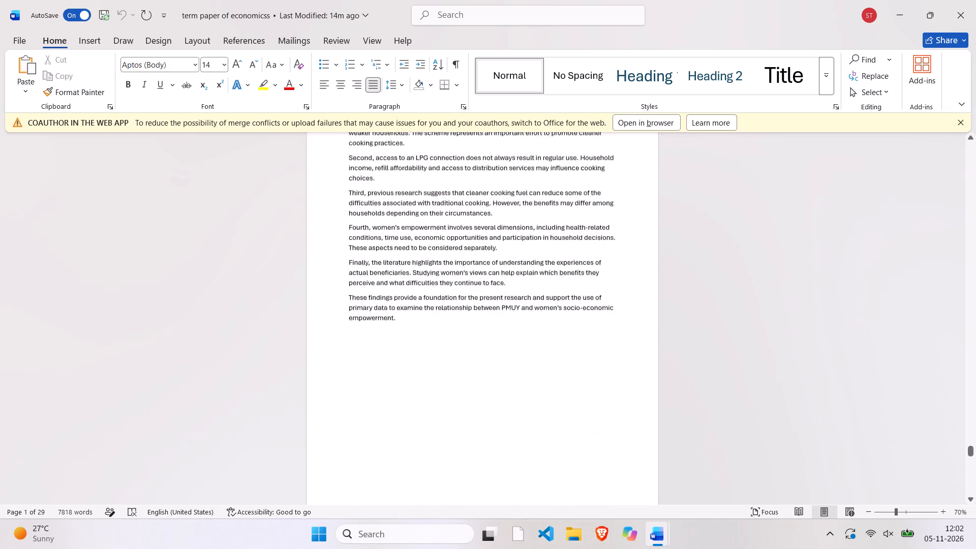
scroll(430, 318, down, 4)
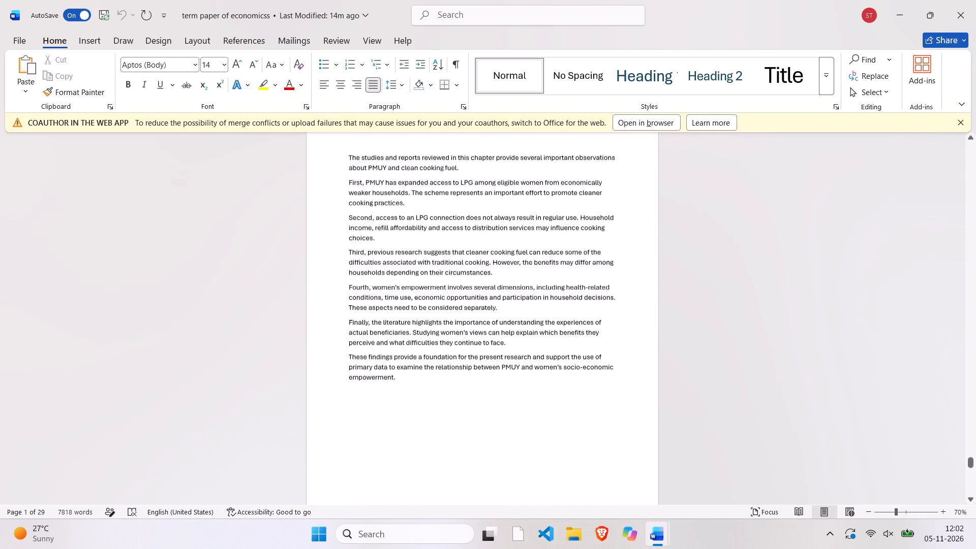
scroll(430, 318, down, 5)
scroll(430, 318, up, 1)
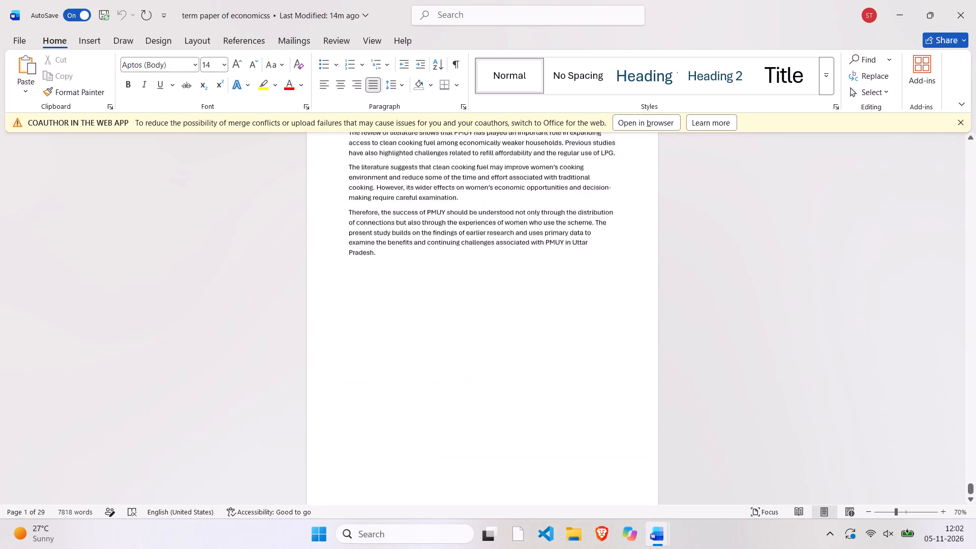
scroll(430, 318, up, 2)
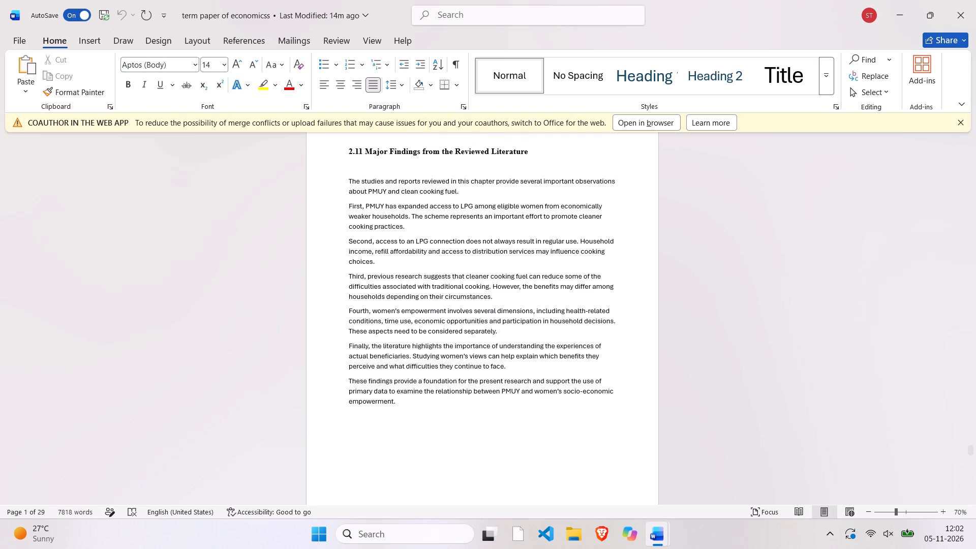
scroll(430, 318, up, 11)
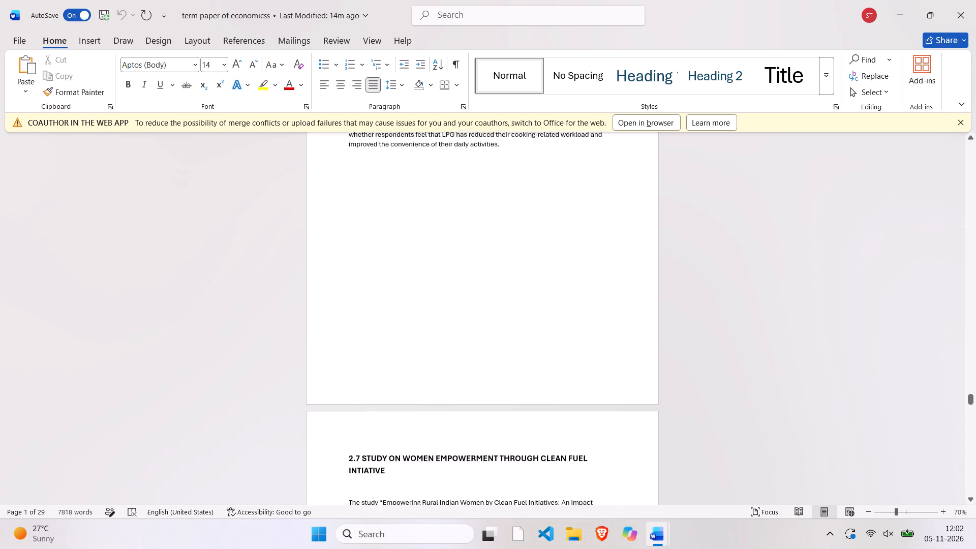
scroll(438, 548, up, 8)
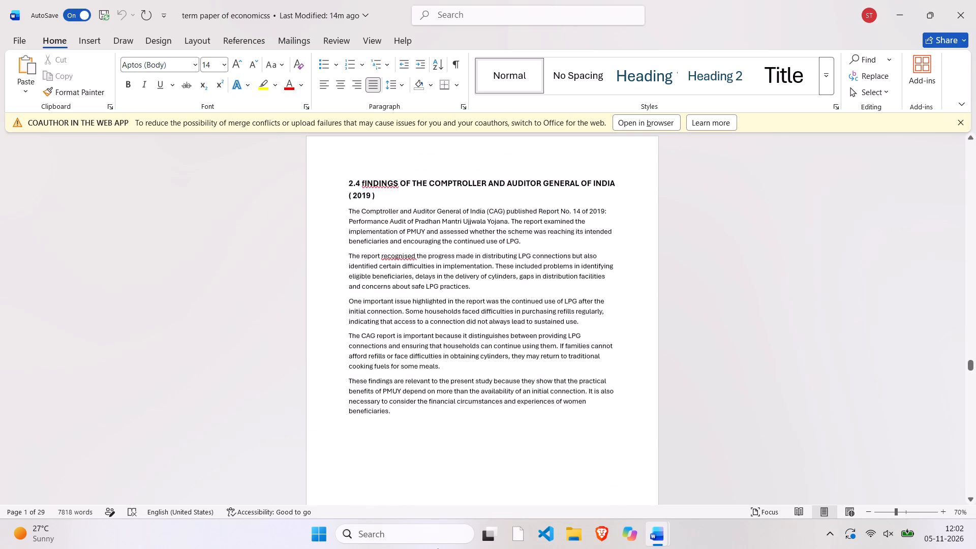
scroll(438, 548, up, 2)
scroll(438, 548, down, 1)
scroll(438, 548, left, 3)
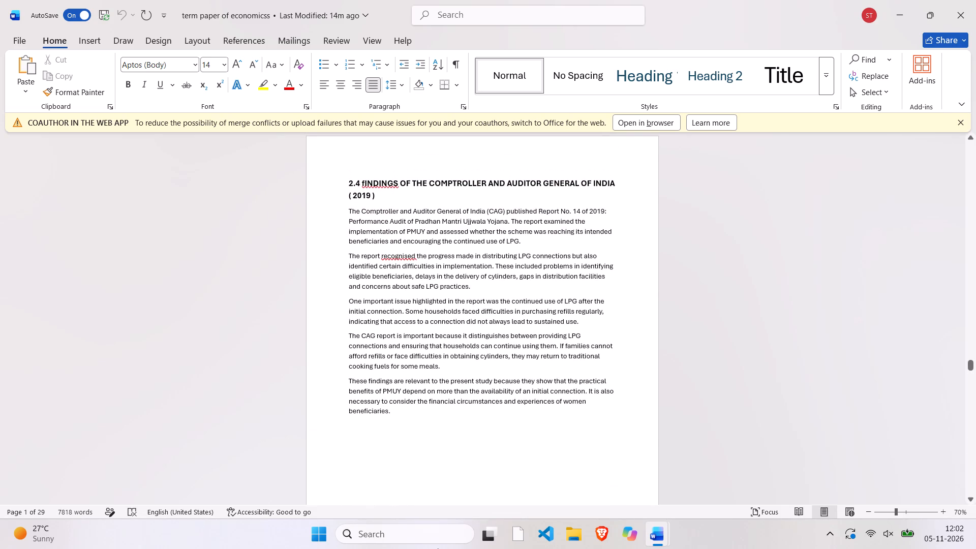
scroll(438, 548, left, 1)
Delete the volume and publication date text from the details of study 2, "Socio-economic factors on choice of cooking fuel".
scroll(293, 353, up, 1)
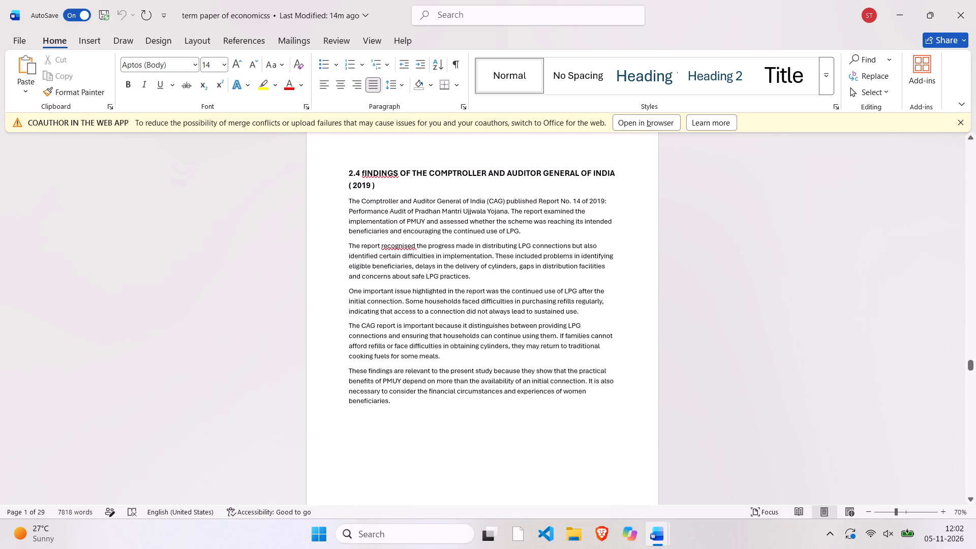
scroll(293, 353, up, 8)
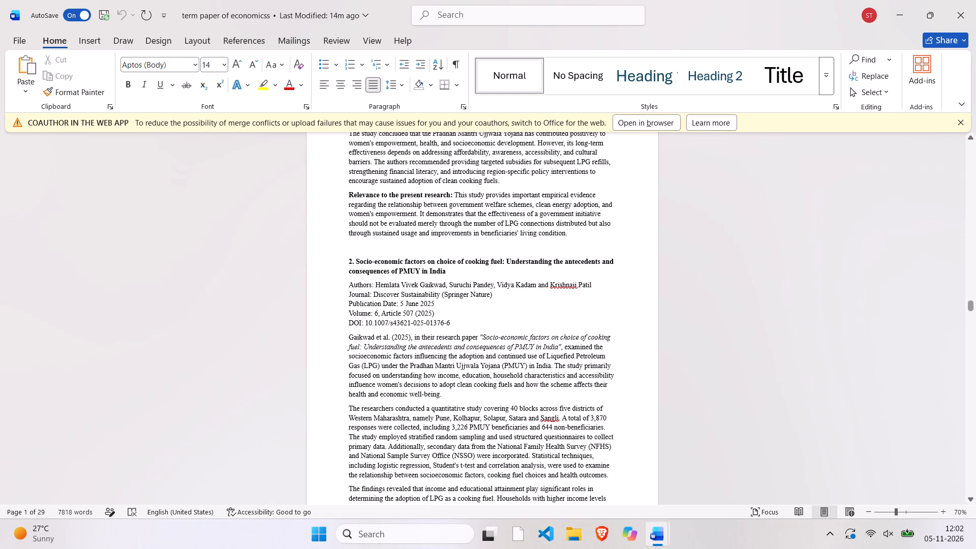
click(450, 318)
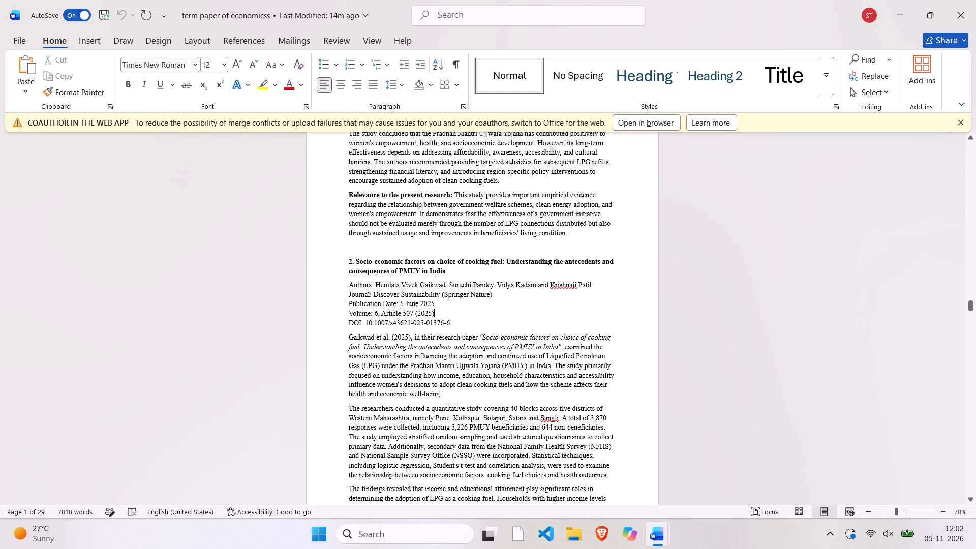
key(BackSpace)
key(BackSpace)
key(BackSpace)
key(BackSpace)
key(BackSpace)
key(BackSpace)
key(BackSpace)
key(BackSpace)
key(BackSpace)
key(BackSpace)
key(BackSpace)
key(BackSpace)
key(BackSpace)
key(BackSpace)
key(BackSpace)
key(BackSpace)
key(BackSpace)
key(BackSpace)
key(BackSpace)
key(BackSpace)
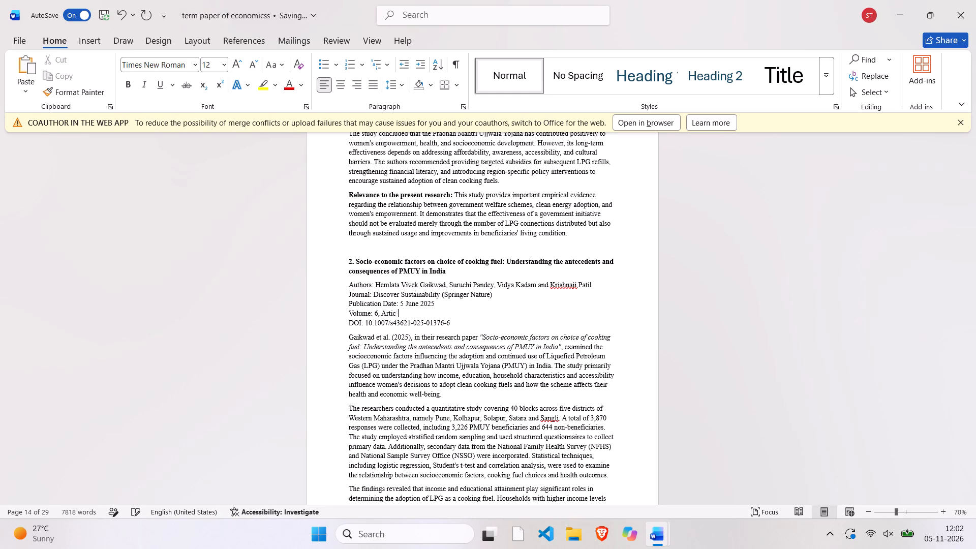
key(BackSpace)
key(BackSpace)
key(BackSpace)
key(BackSpace)
key(BackSpace)
key(BackSpace)
key(BackSpace)
key(BackSpace)
key(BackSpace)
key(BackSpace)
key(BackSpace)
key(BackSpace)
key(BackSpace)
key(BackSpace)
key(BackSpace)
key(BackSpace)
key(BackSpace)
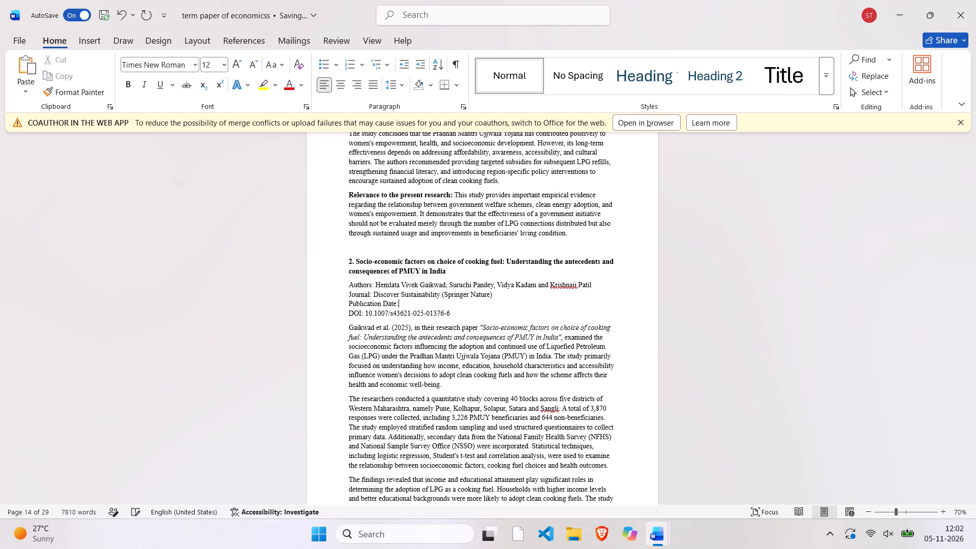
key(BackSpace)
key(BackSpace)
key(BackSpace)
key(BackSpace)
key(BackSpace)
key(BackSpace)
key(BackSpace)
key(BackSpace)
key(BackSpace)
key(BackSpace)
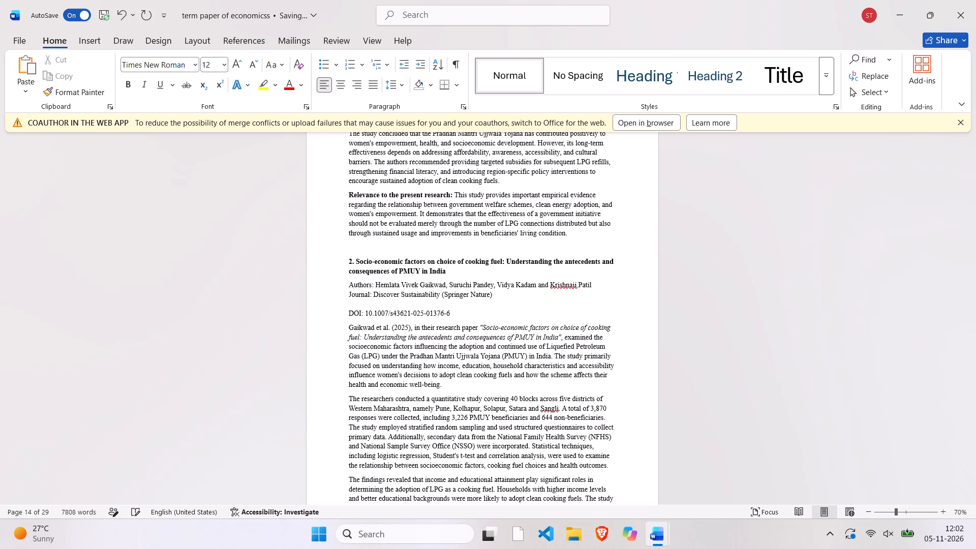
Delete the DOI line and the blank line above it under study 2's journal line.
click(447, 315)
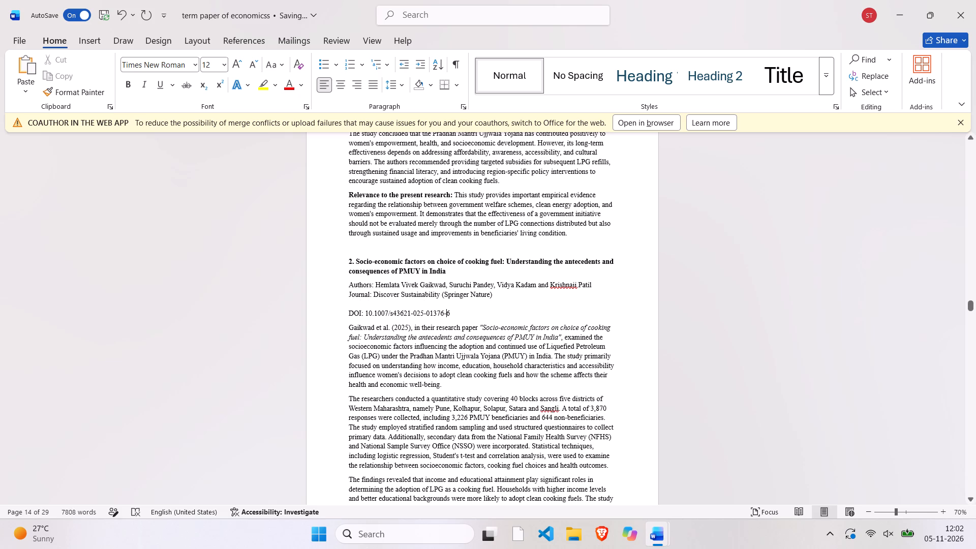
click(451, 313)
key(BackSpace)
key(BackSpace)
key(BackSpace)
key(BackSpace)
key(BackSpace)
key(BackSpace)
key(BackSpace)
key(BackSpace)
key(BackSpace)
key(BackSpace)
key(BackSpace)
key(BackSpace)
key(BackSpace)
key(BackSpace)
key(BackSpace)
key(BackSpace)
key(BackSpace)
key(BackSpace)
key(BackSpace)
key(BackSpace)
key(BackSpace)
key(BackSpace)
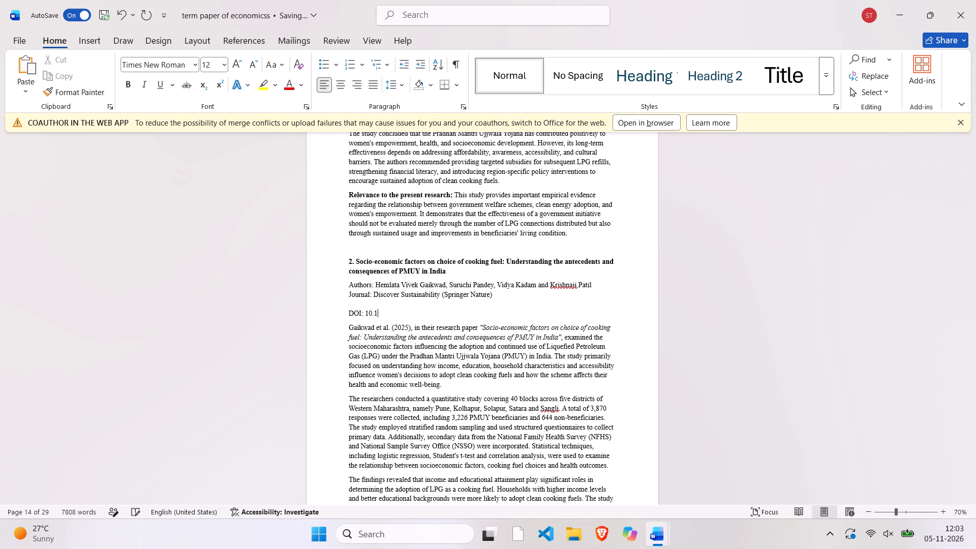
key(BackSpace)
key(BackSpace)
key(BackSpace)
key(BackSpace)
key(BackSpace)
key(BackSpace)
key(BackSpace)
key(BackSpace)
key(BackSpace)
key(BackSpace)
key(BackSpace)
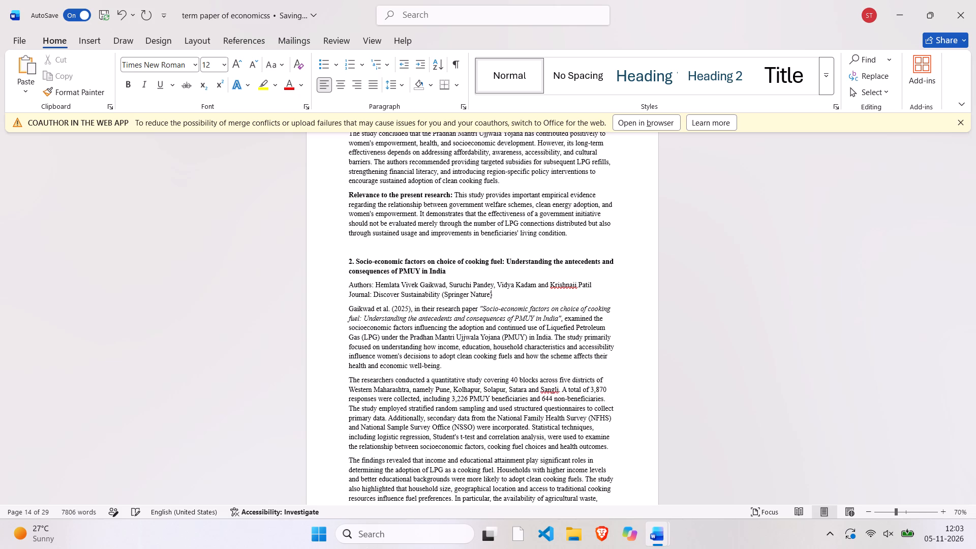
Delete the DOI and Publication Date lines from the details of study 1, "Empowering Rural Indian Women by Clean Fuel Initiatives".
scroll(451, 313, up, 1)
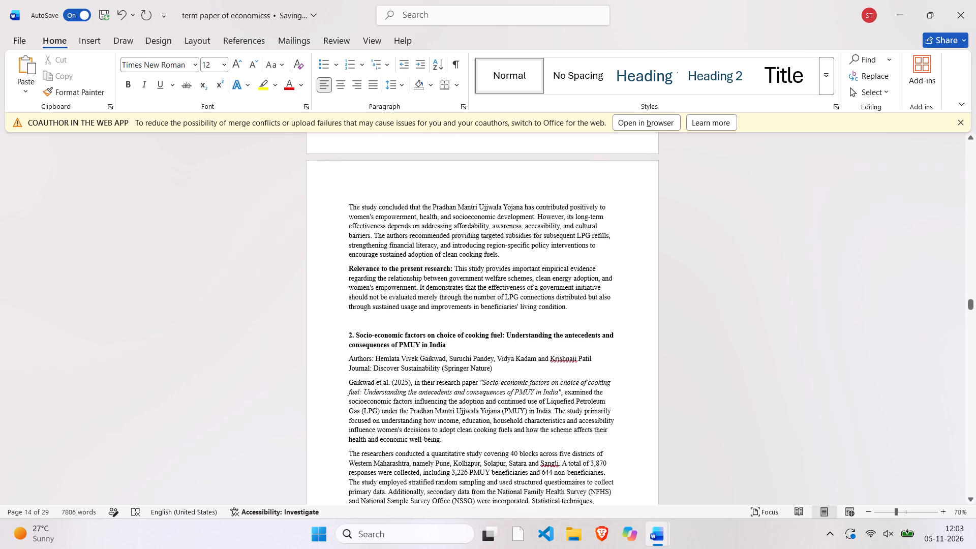
scroll(451, 313, up, 5)
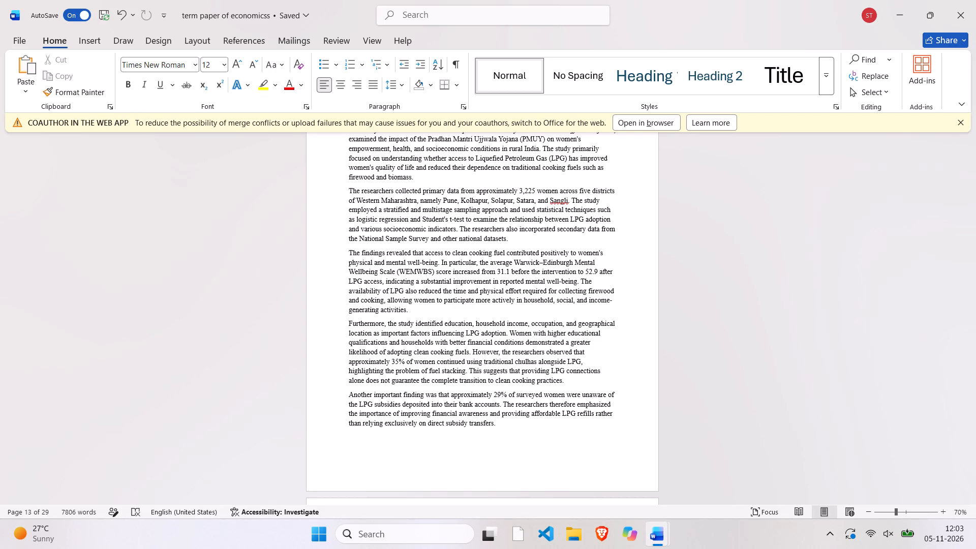
scroll(454, 331, up, 1)
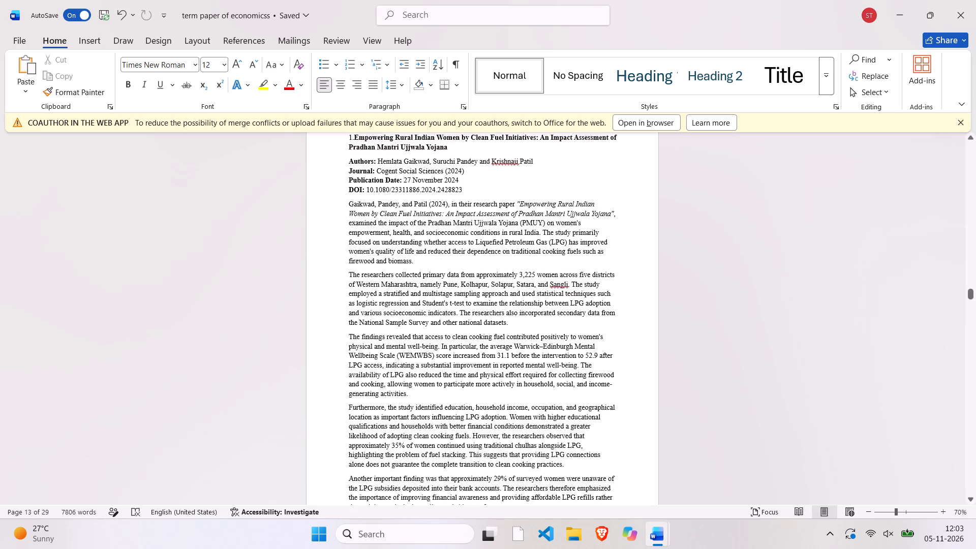
scroll(454, 331, up, 1)
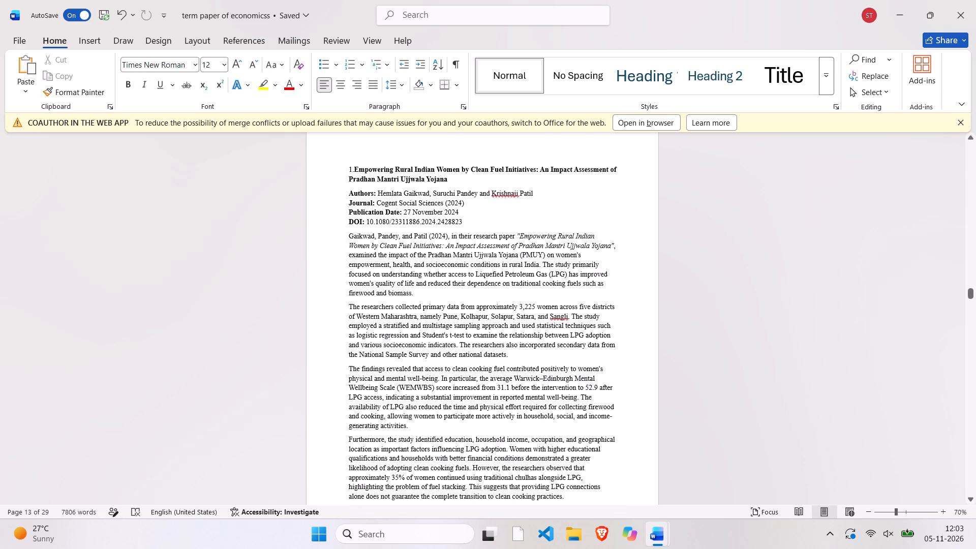
click(462, 220)
key(BackSpace)
key(BackSpace)
key(BackSpace)
key(BackSpace)
key(BackSpace)
key(BackSpace)
key(BackSpace)
key(BackSpace)
key(BackSpace)
key(BackSpace)
key(BackSpace)
key(BackSpace)
key(BackSpace)
key(BackSpace)
key(BackSpace)
key(BackSpace)
key(BackSpace)
key(BackSpace)
key(BackSpace)
key(BackSpace)
key(BackSpace)
key(BackSpace)
key(BackSpace)
key(BackSpace)
key(BackSpace)
key(BackSpace)
key(BackSpace)
key(BackSpace)
key(BackSpace)
key(BackSpace)
key(BackSpace)
key(BackSpace)
key(BackSpace)
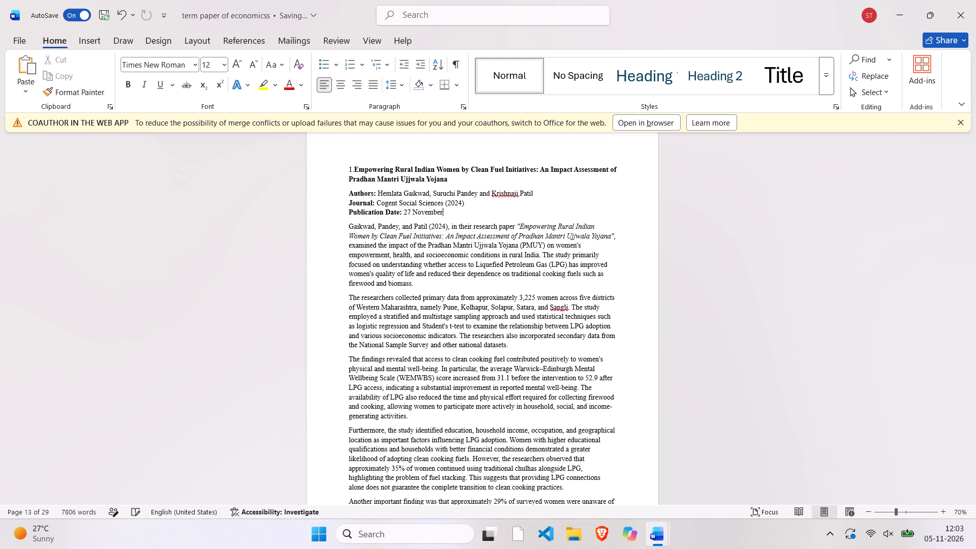
key(BackSpace)
key(BackSpace)
key(BackSpace)
key(BackSpace)
key(BackSpace)
key(BackSpace)
key(BackSpace)
key(BackSpace)
key(BackSpace)
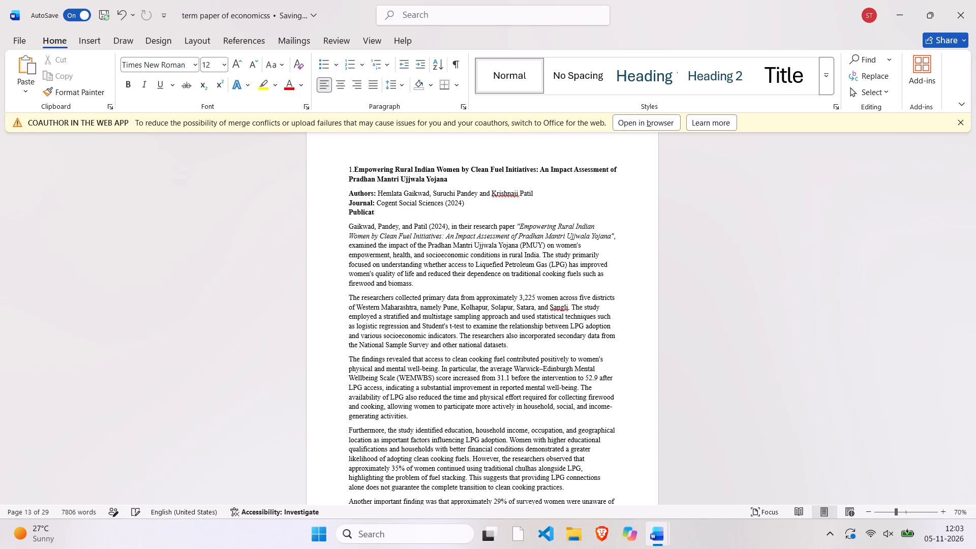
key(BackSpace)
key(BackSpace)
key(BackSpace)
key(BackSpace)
key(BackSpace)
key(BackSpace)
key(BackSpace)
key(BackSpace)
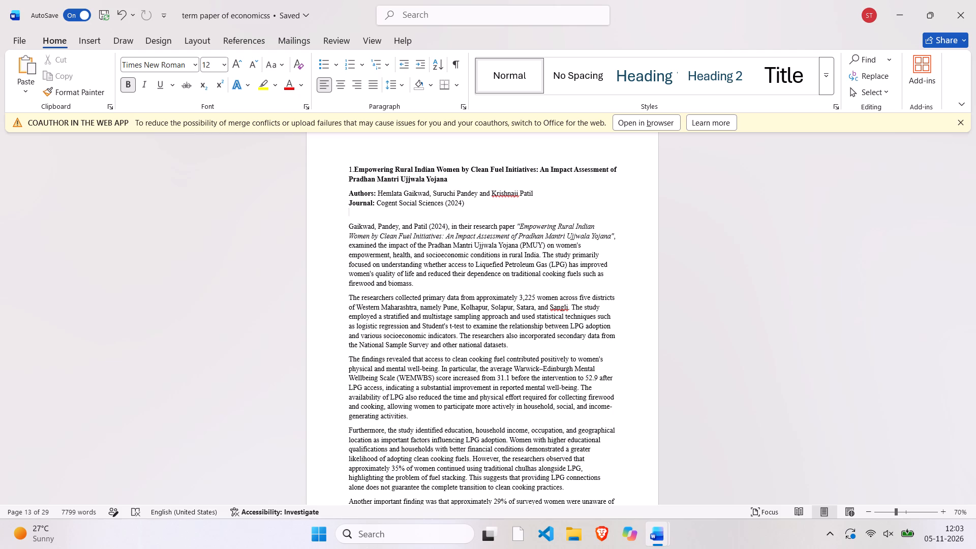
Remove the blank line between study 1's journal line and its opening paragraph, "Gaikwad, Pandey, and Patil (2024)".
click(348, 228)
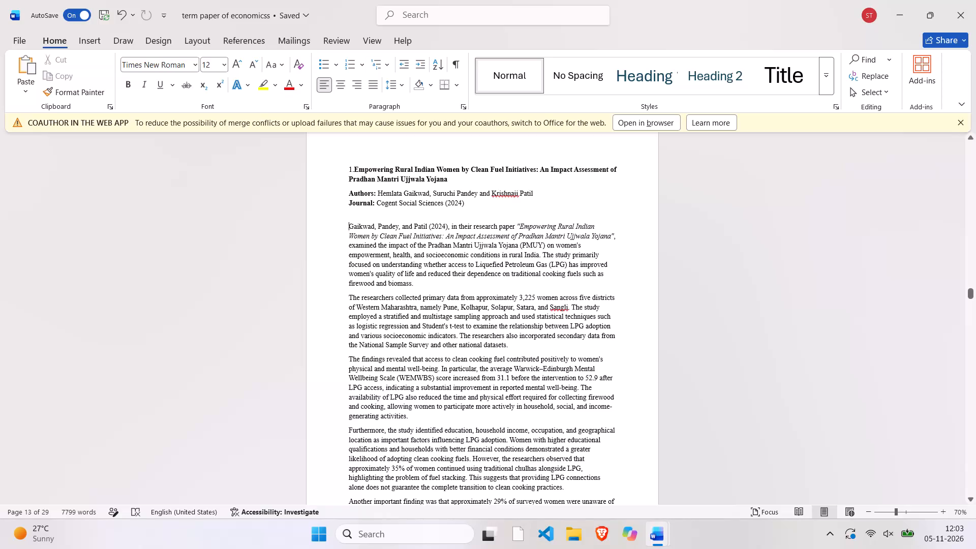
key(BackSpace)
Review Chapter 2 from its opening through literature studies 1 to 3 and the start of section 2.2 on LPG access.
scroll(348, 228, up, 1)
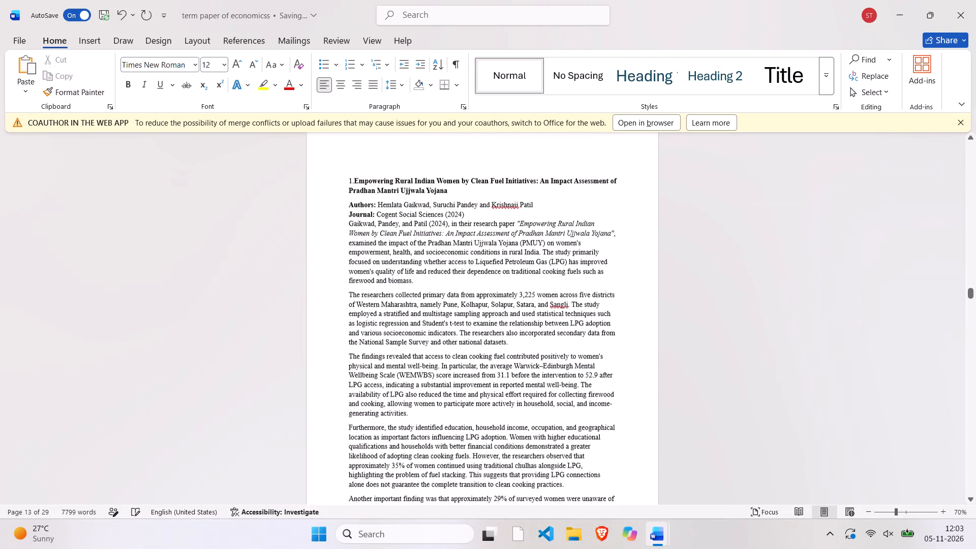
scroll(348, 228, up, 5)
scroll(348, 228, down, 1)
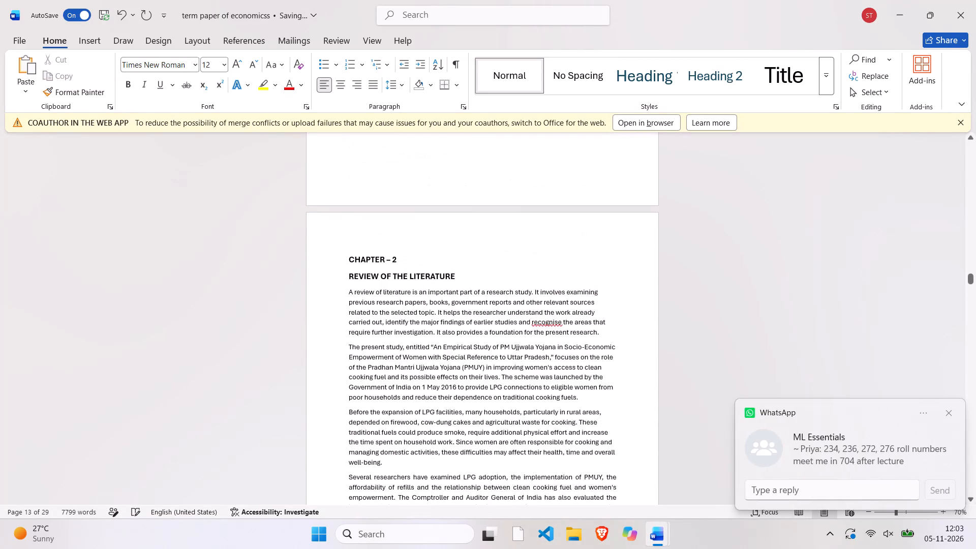
scroll(348, 228, down, 1)
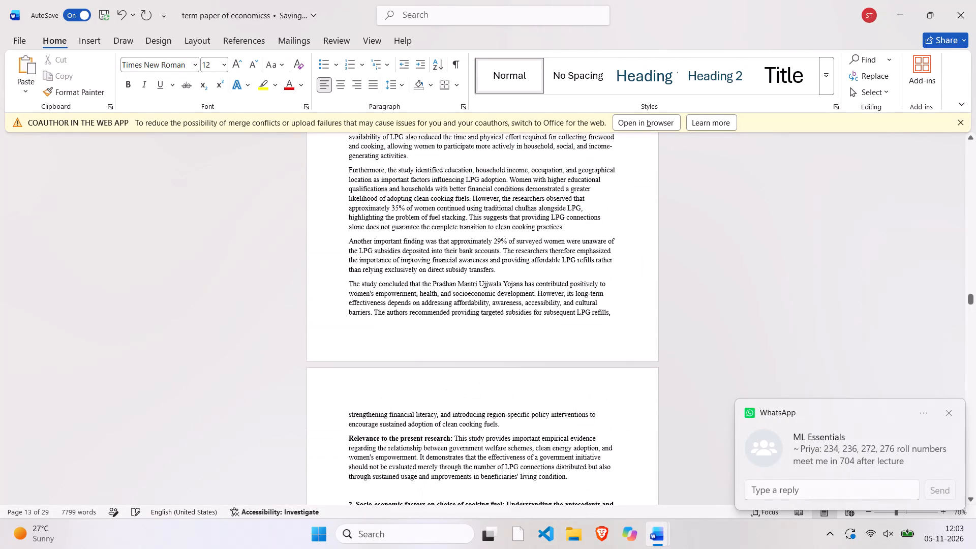
scroll(344, 135, down, 2)
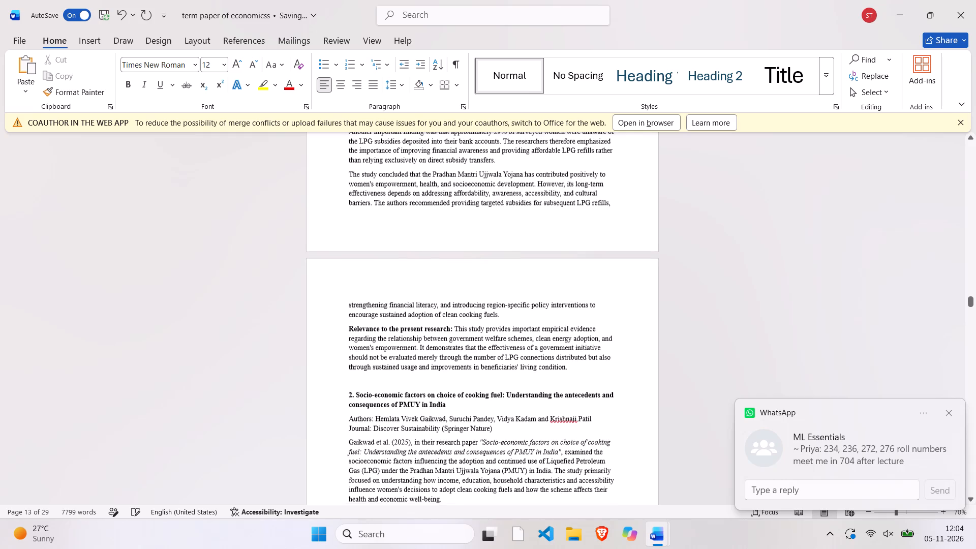
scroll(344, 135, down, 5)
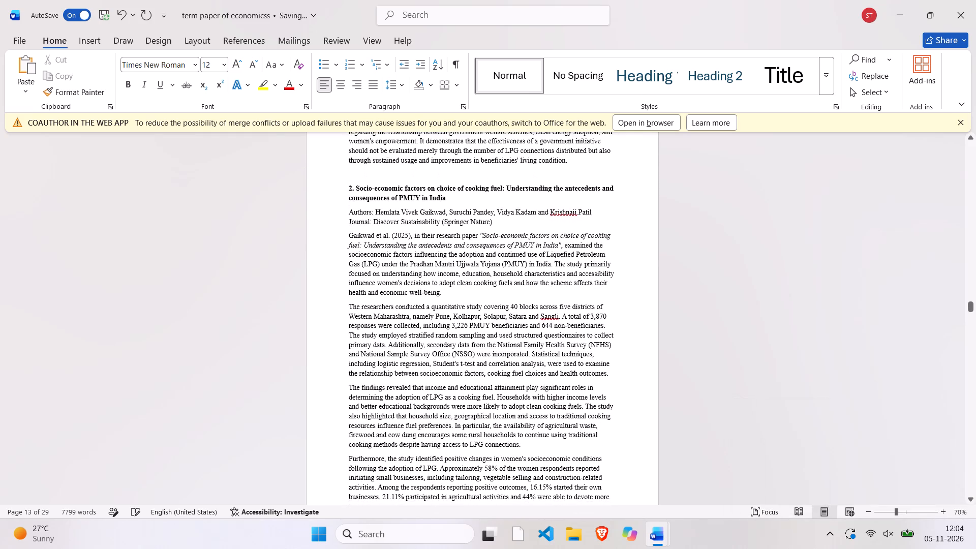
scroll(344, 135, down, 1)
scroll(336, 255, down, 1)
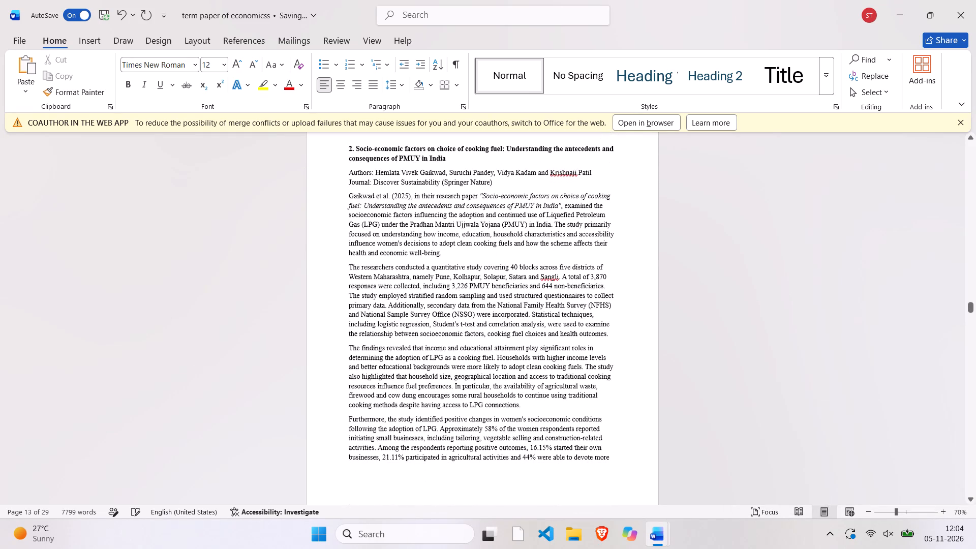
scroll(336, 255, down, 5)
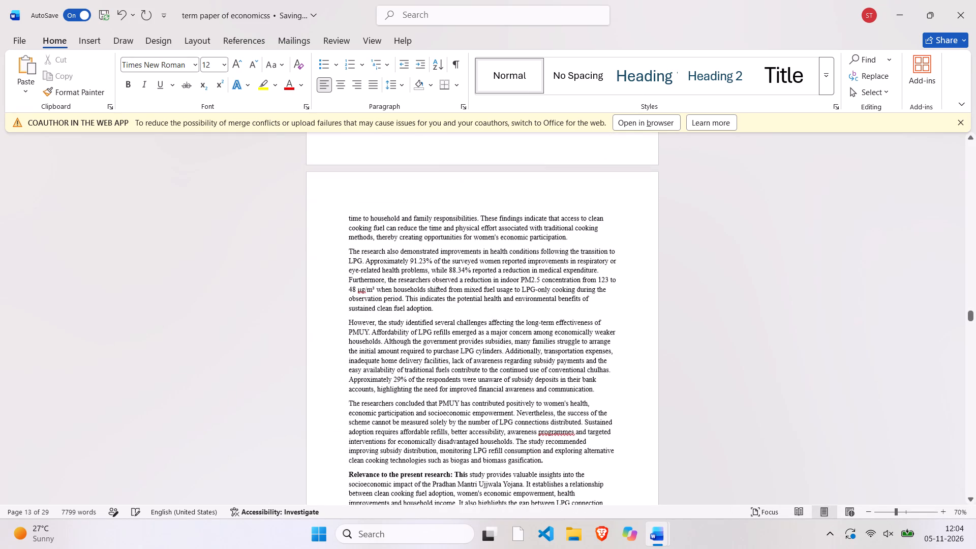
scroll(336, 255, down, 4)
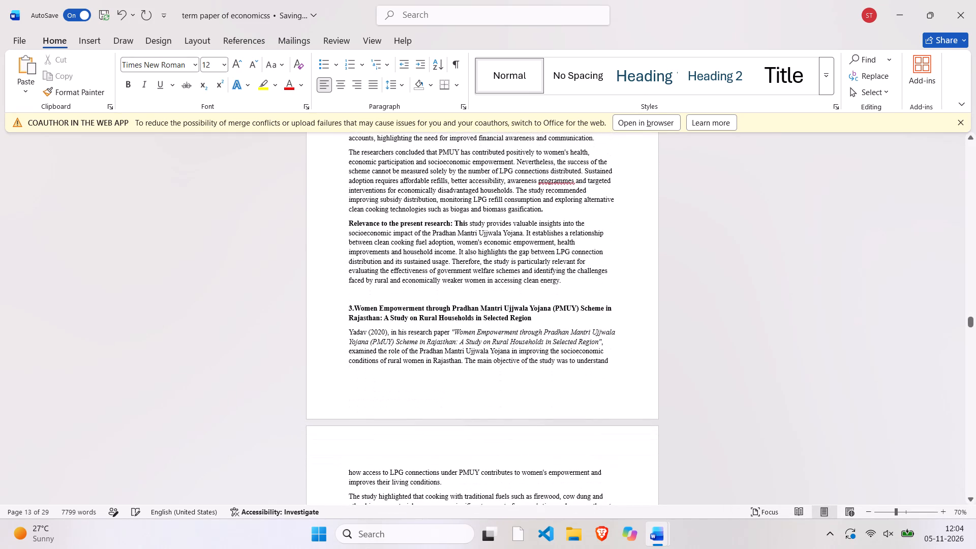
scroll(336, 255, down, 4)
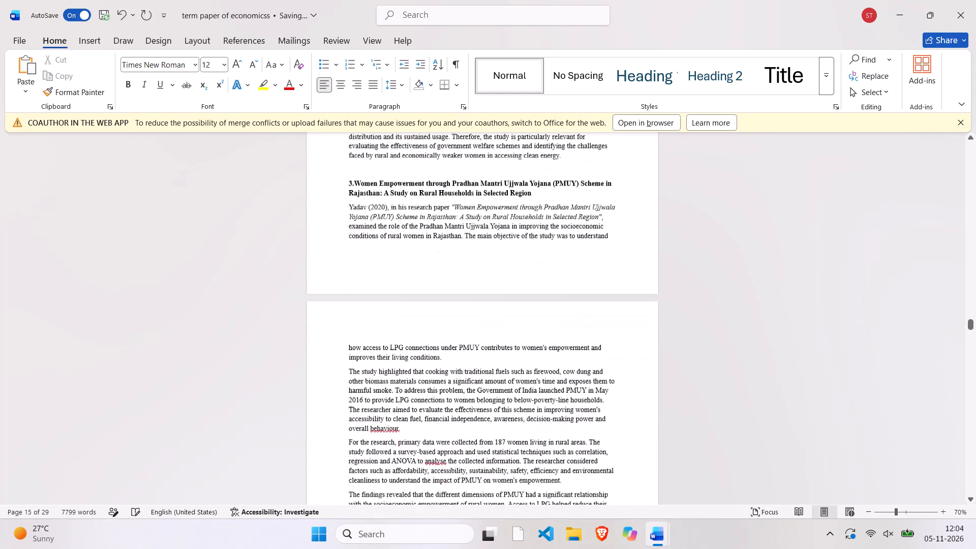
scroll(336, 255, down, 3)
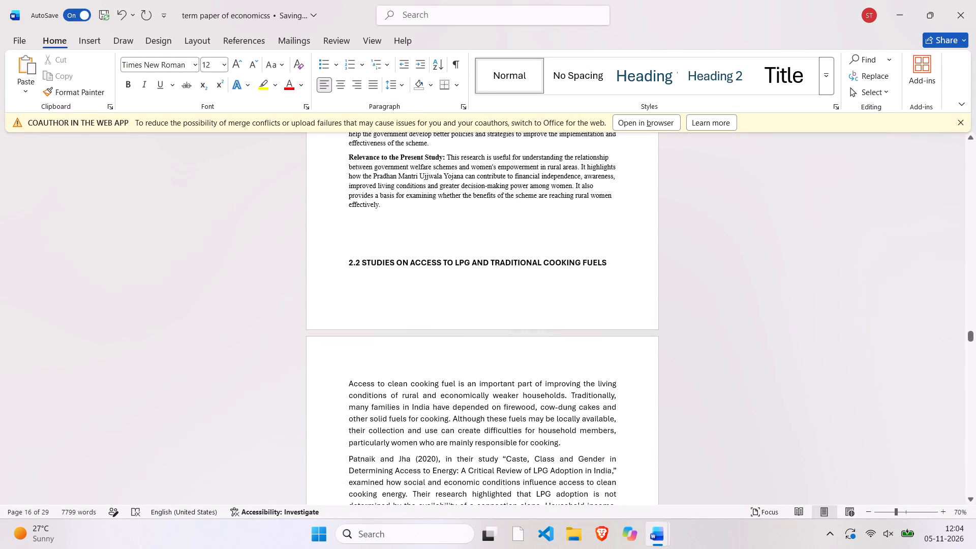
Adjust the blank lines above heading 2.2, "Studies on Access to LPG and Traditional Cooking Fuels", so it starts at the top of the next page.
click(342, 260)
key(BackSpace)
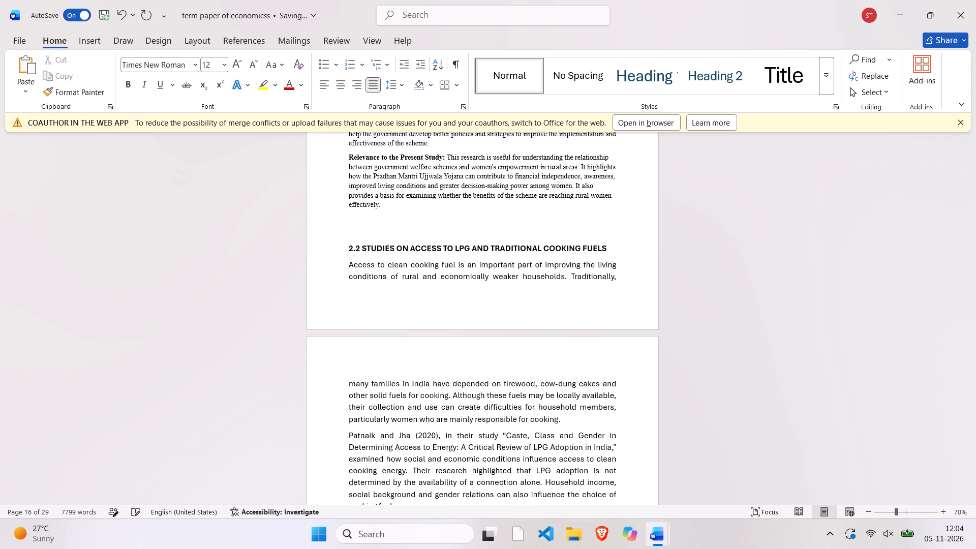
key(BackSpace)
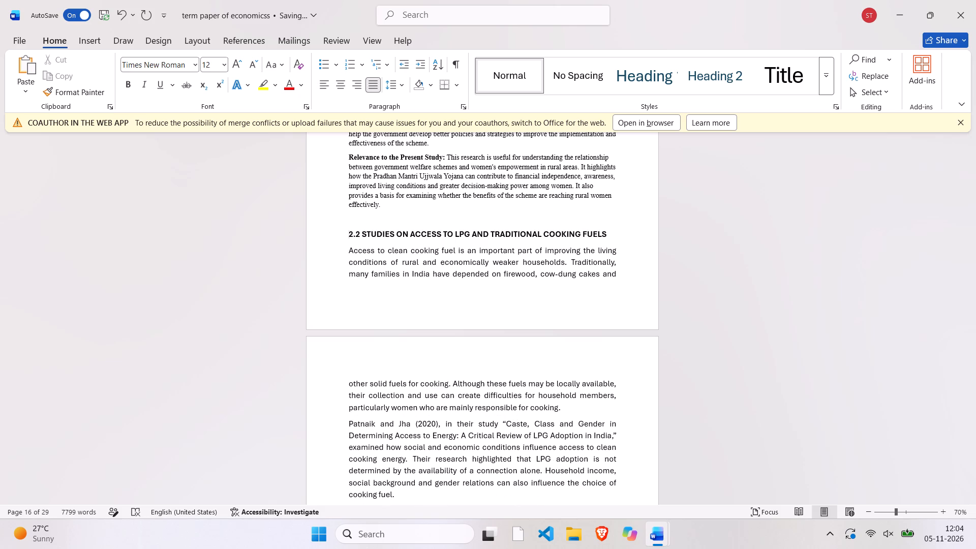
key(Return)
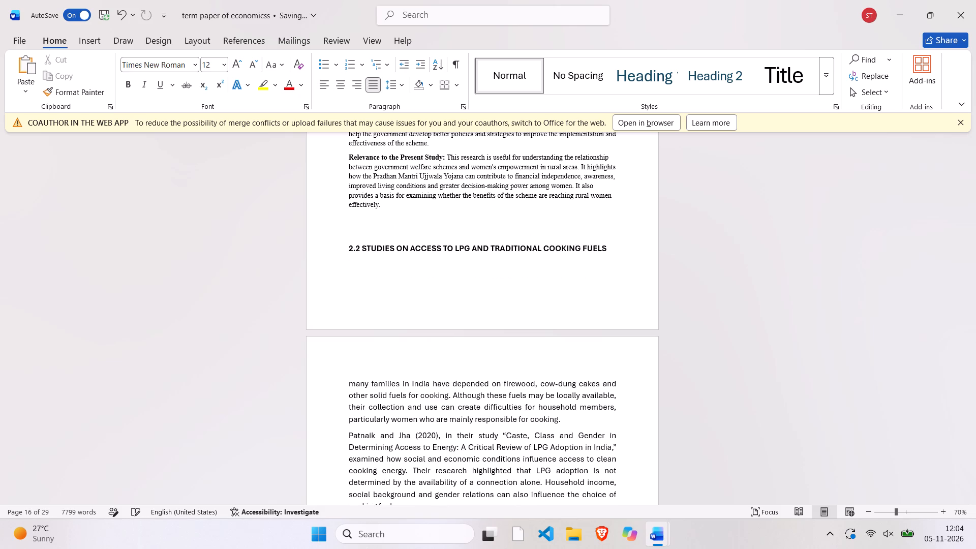
key(Return)
key(Return)
key(Return)
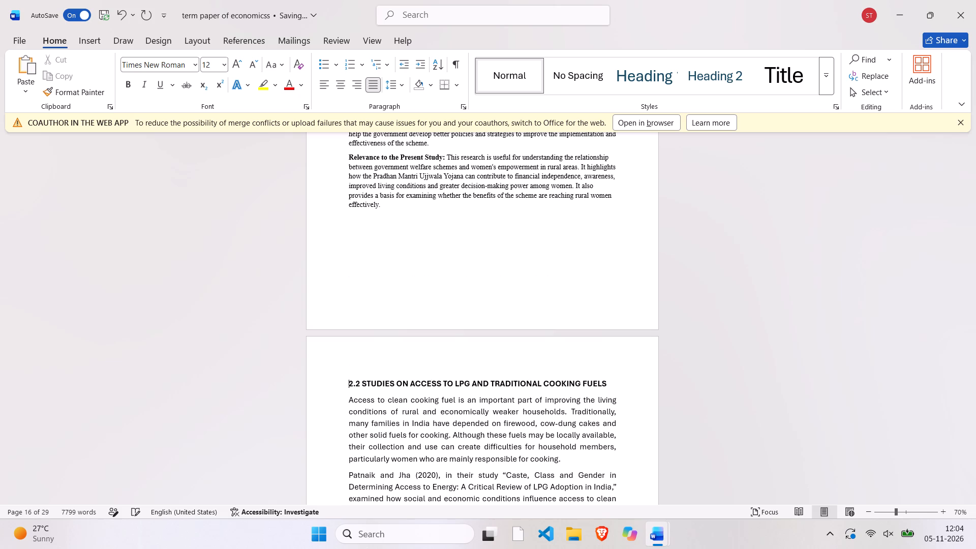
Examine the remaining literature review pages from section 2.2 through the closing discussion of the gap the present study addresses.
scroll(570, 191, down, 2)
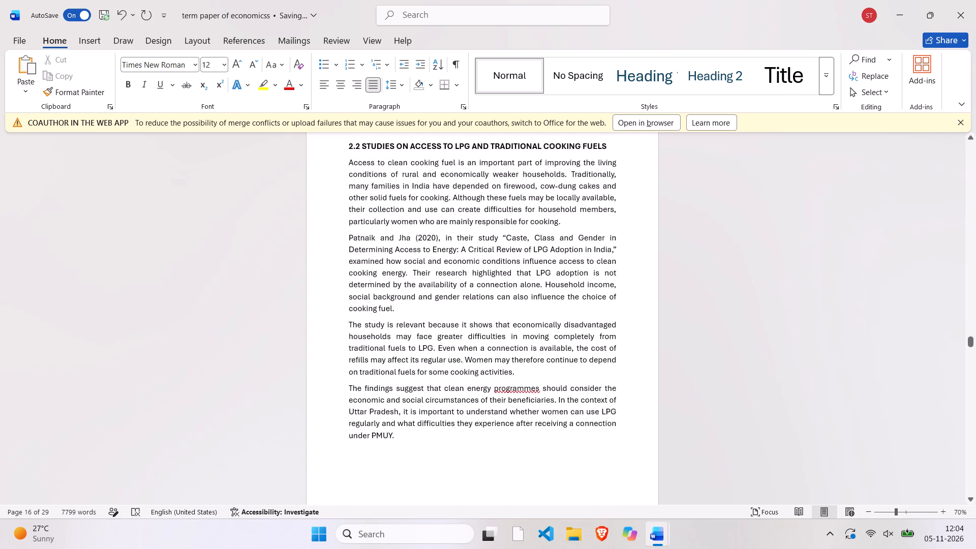
scroll(570, 191, down, 6)
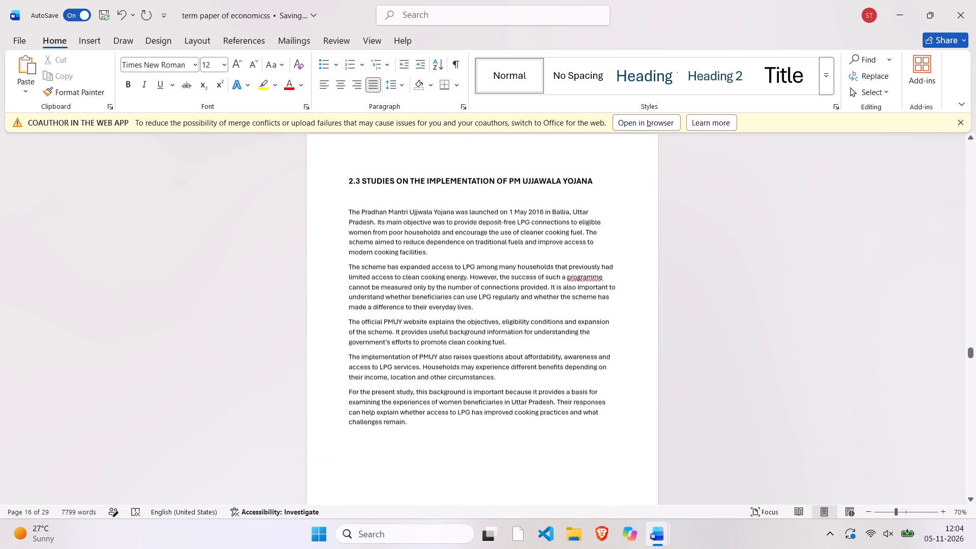
scroll(570, 191, down, 6)
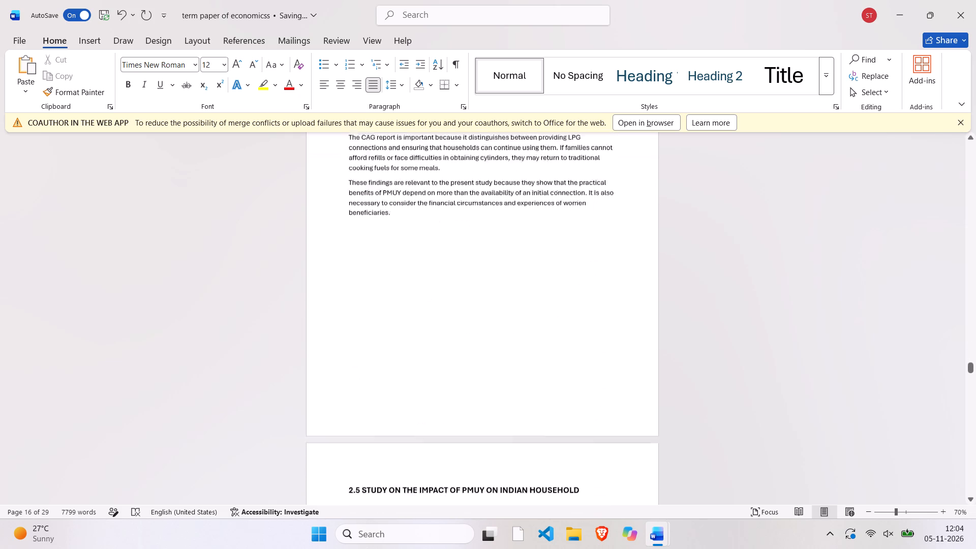
scroll(570, 191, down, 7)
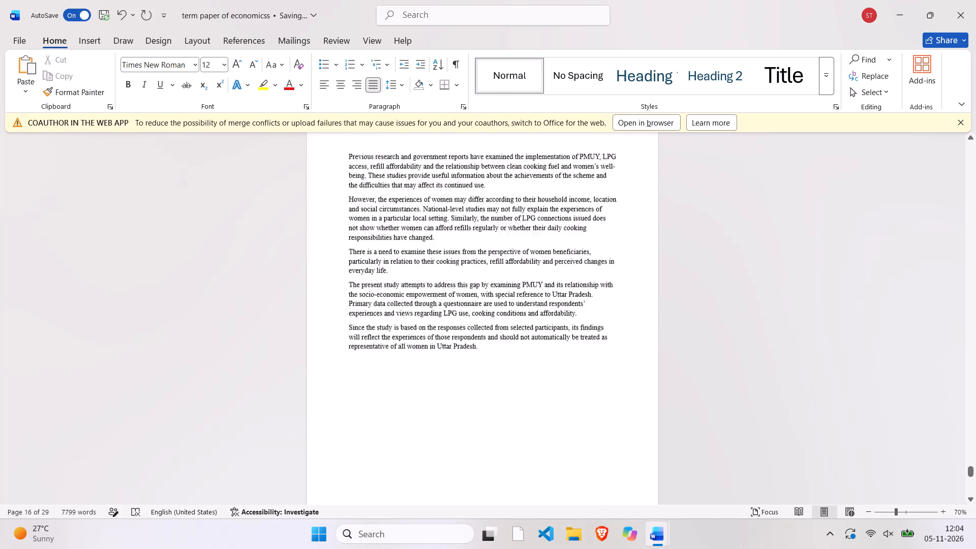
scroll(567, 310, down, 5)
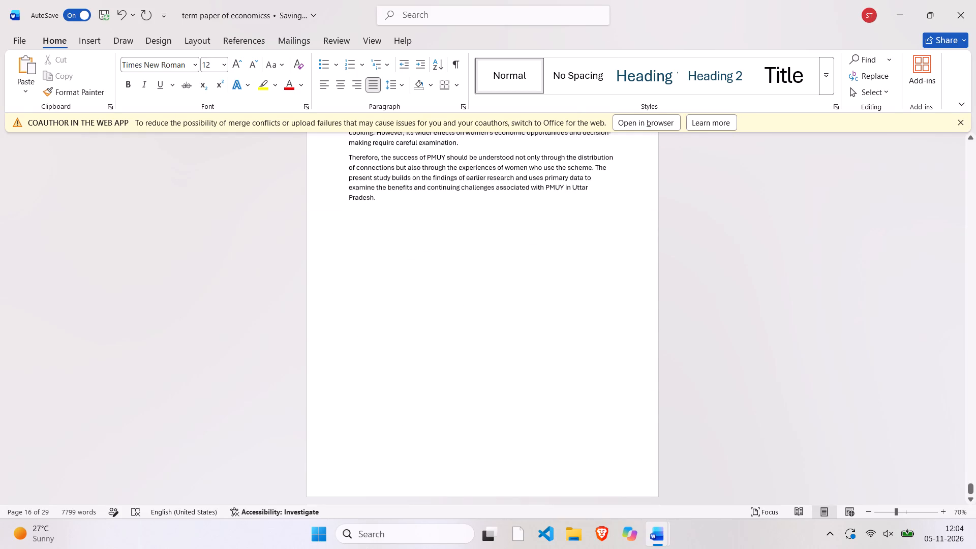
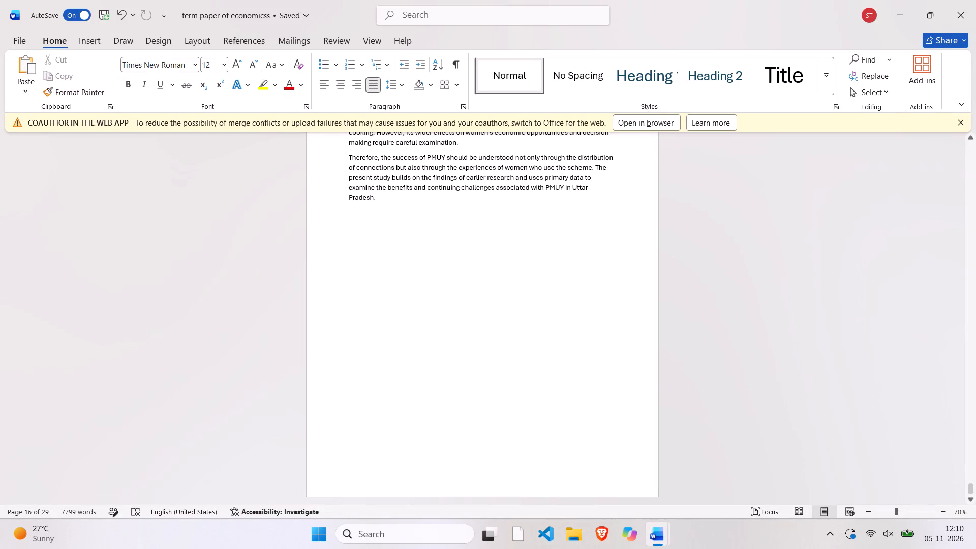
Start a new paragraph after the closing sentence of the literature review, which ends with "PMUY in Uttar Pradesh.".
click(383, 199)
click(383, 199)
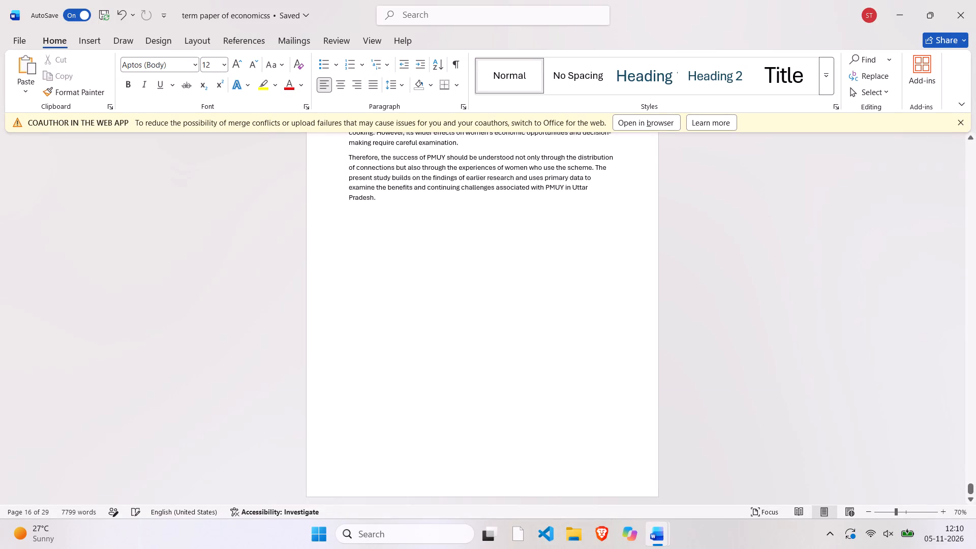
click(383, 199)
key(Return)
Insert a blank page after the closing paragraph of the literature review, at the end of the document.
click(88, 42)
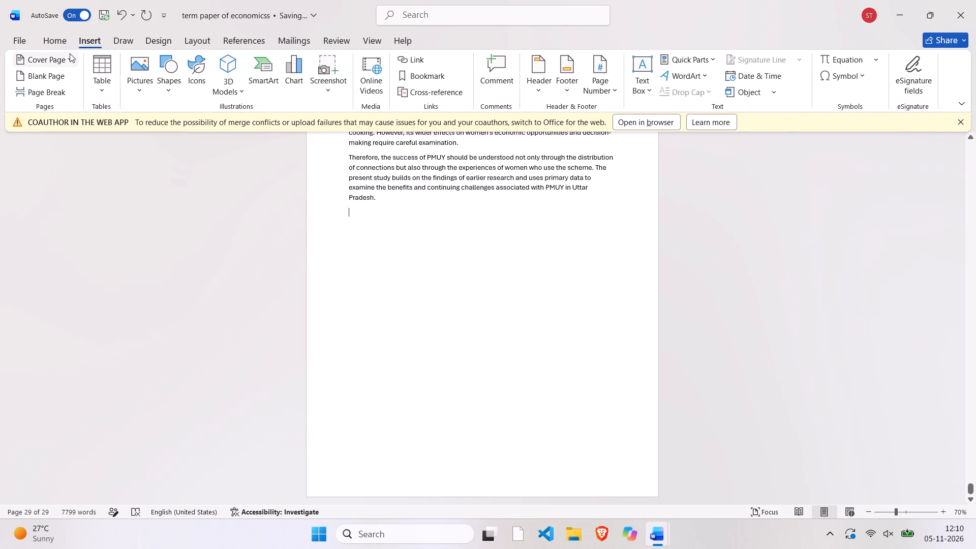
click(53, 76)
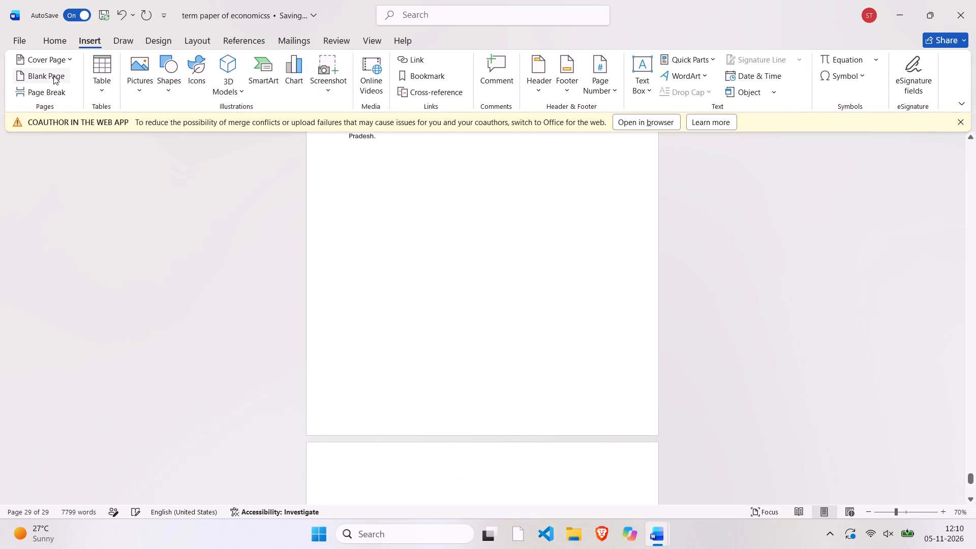
scroll(383, 345, down, 2)
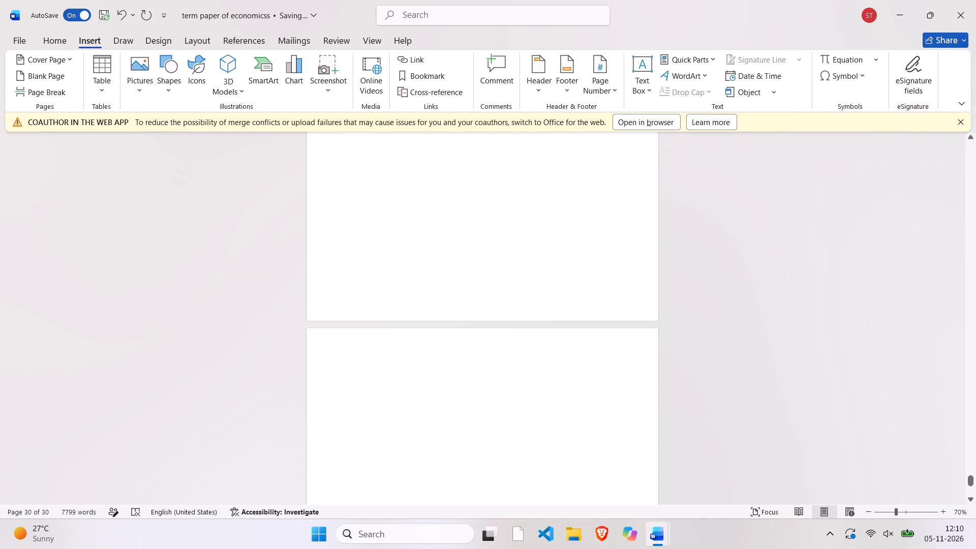
scroll(383, 345, down, 3)
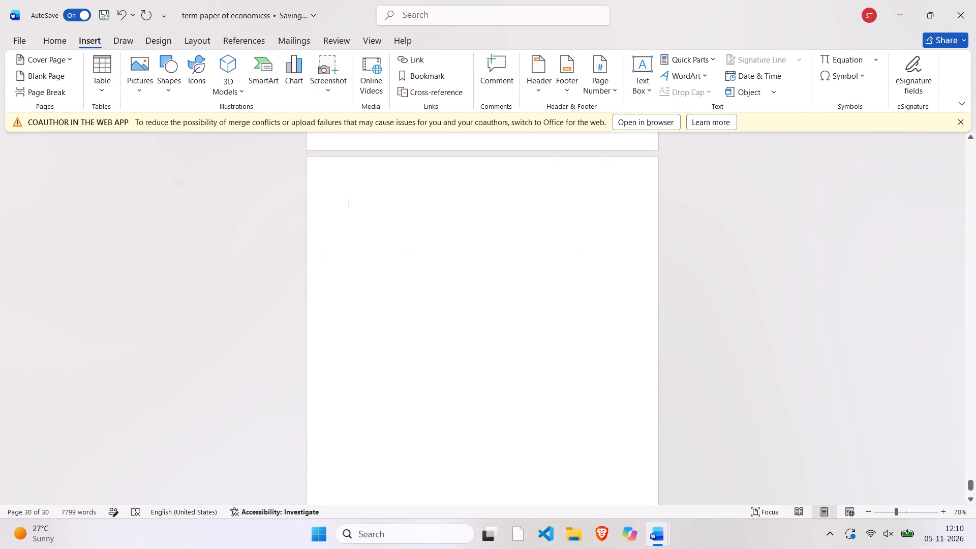
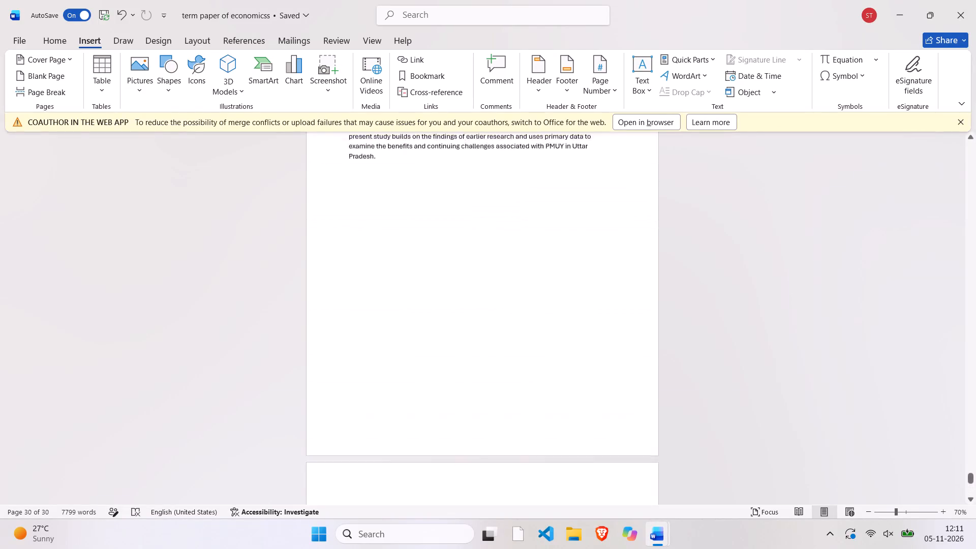
Look back through Chapter 2, from the closing research gap section to the chapter heading and the study limitations page before it.
scroll(383, 345, up, 6)
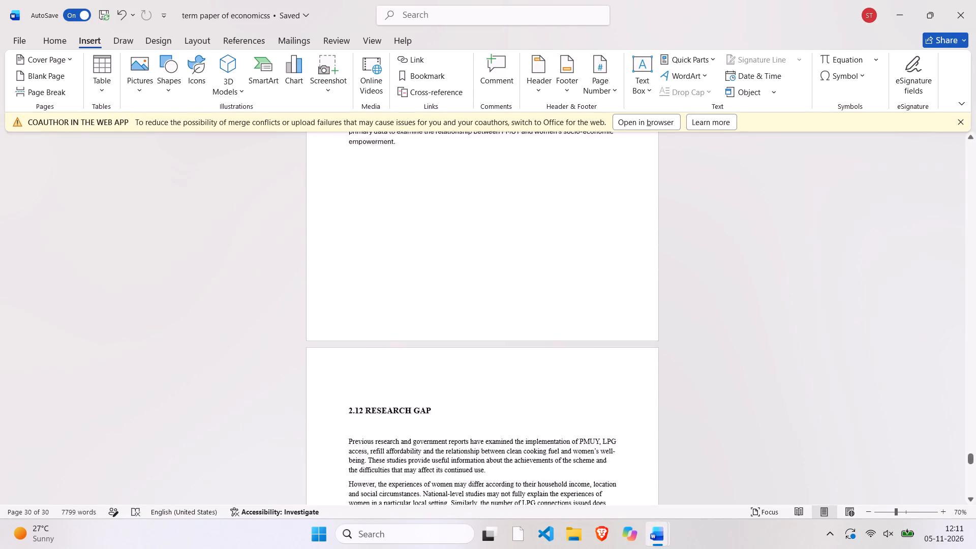
scroll(383, 345, up, 4)
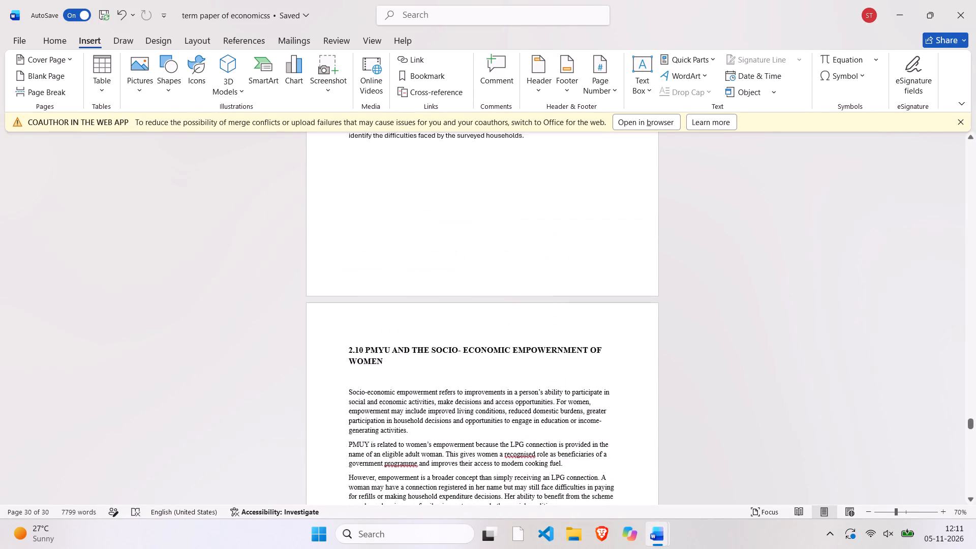
scroll(383, 345, up, 6)
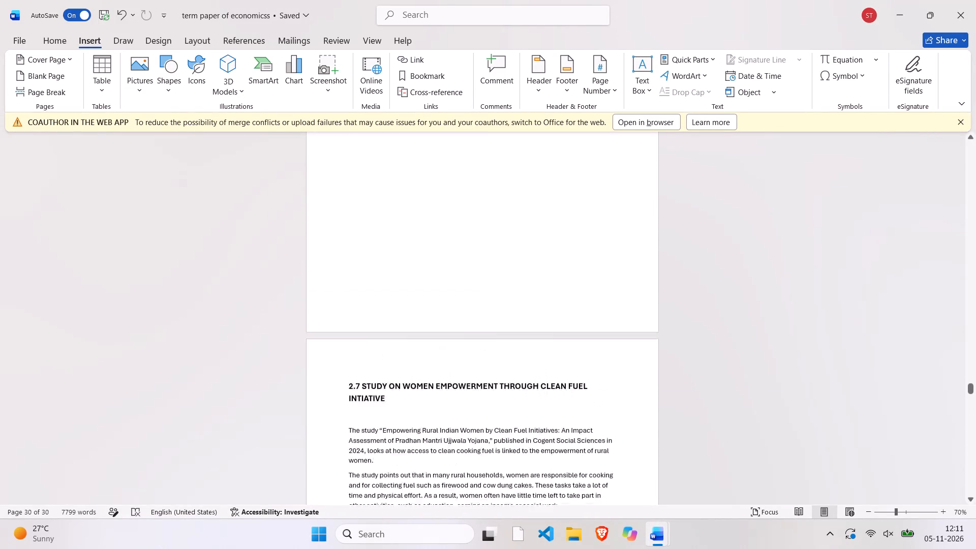
scroll(383, 345, up, 6)
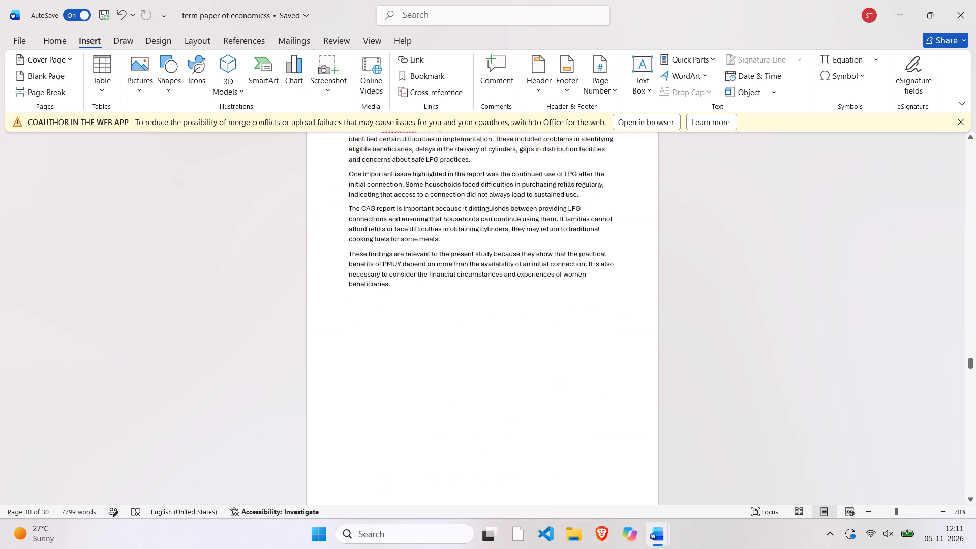
scroll(383, 345, up, 7)
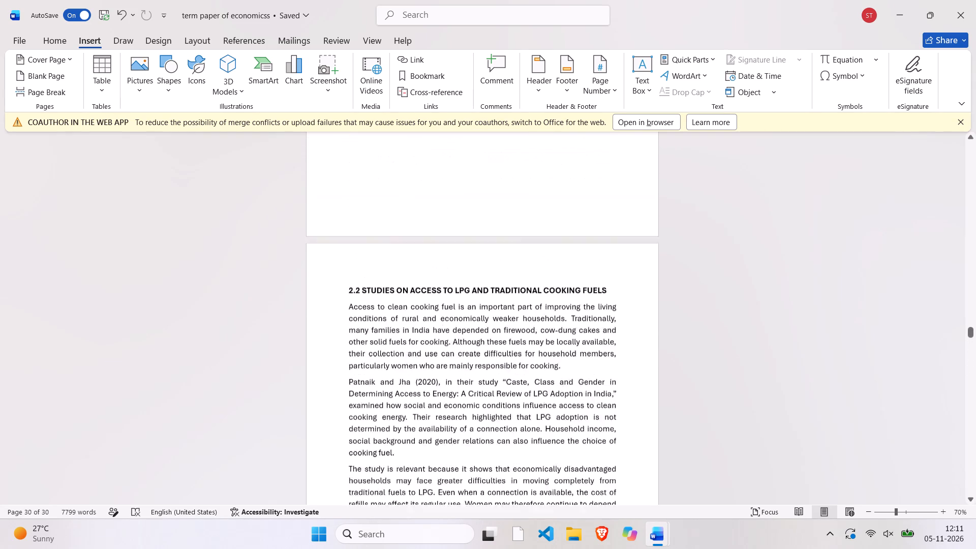
scroll(383, 345, up, 7)
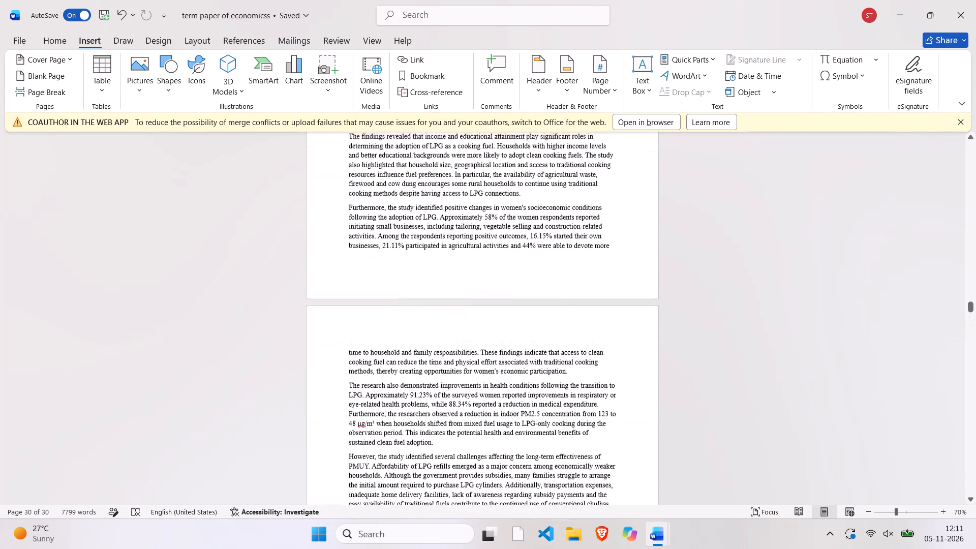
scroll(383, 345, up, 6)
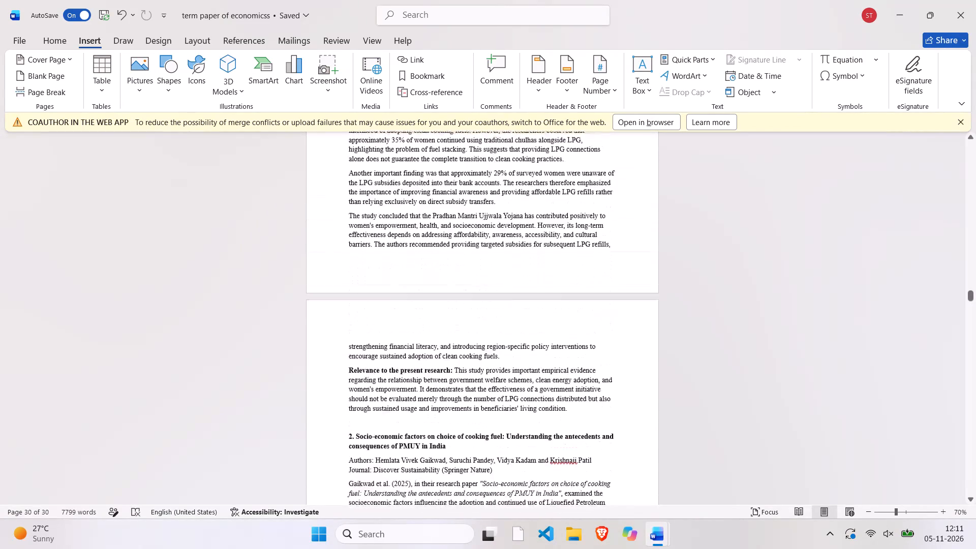
scroll(383, 345, up, 5)
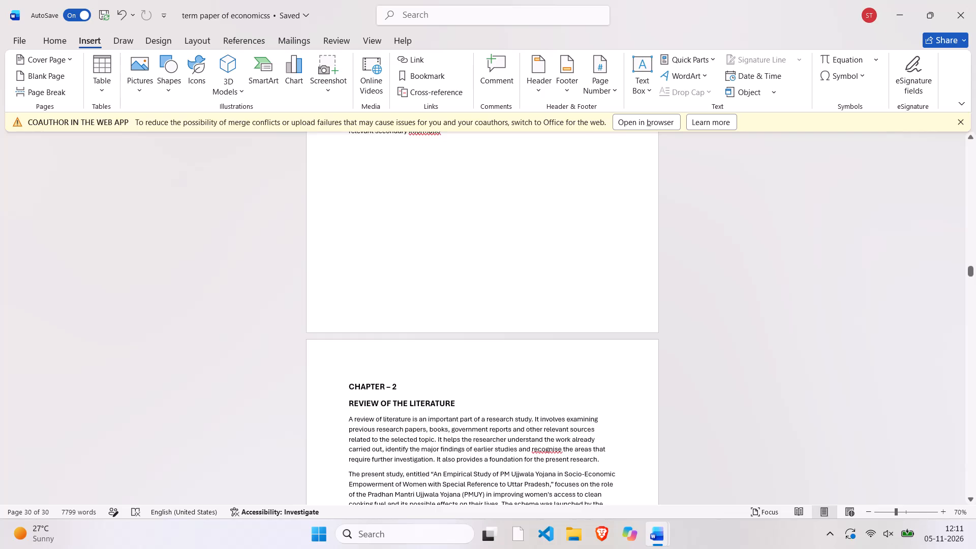
scroll(383, 345, up, 1)
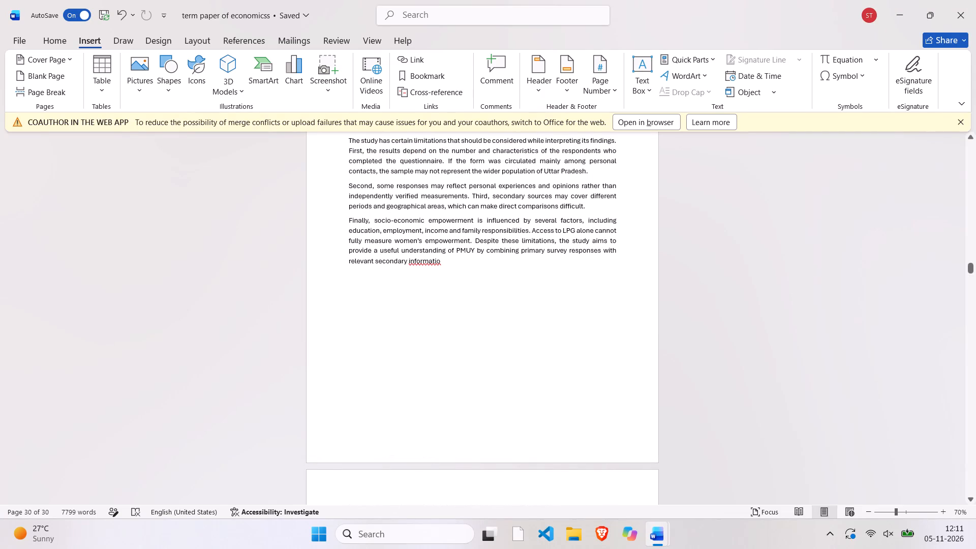
Complete the cut-off last word of the limitations section so it ends with "information.".
click(442, 260)
click(442, 260)
key(n)
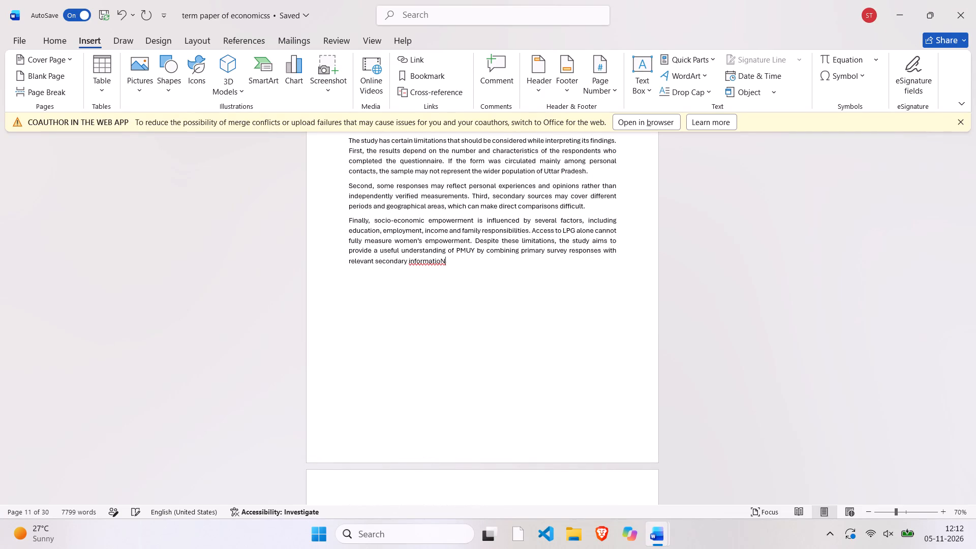
key(BackSpace)
key(n)
key(period)
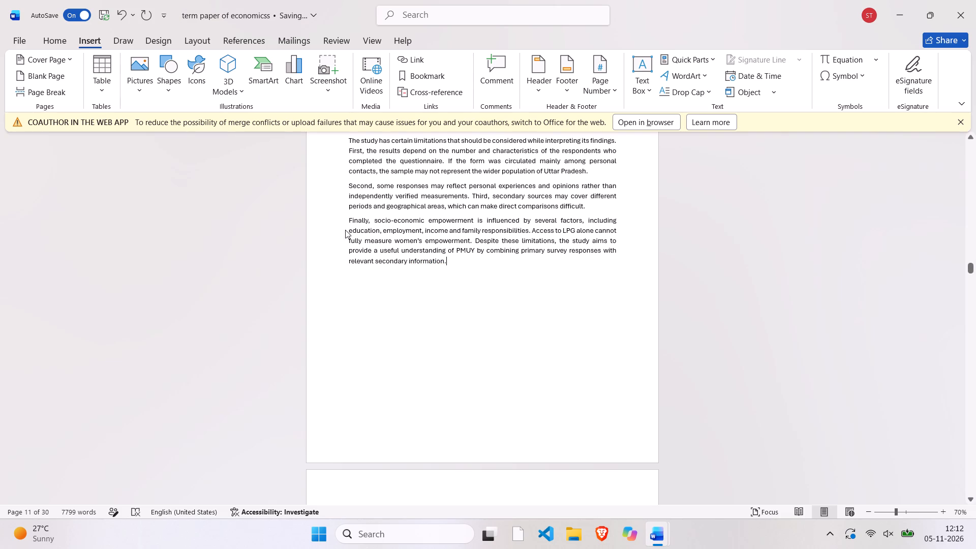
Insert a blank page after the closing paragraph of the limitations section.
click(450, 260)
key(Return)
click(57, 70)
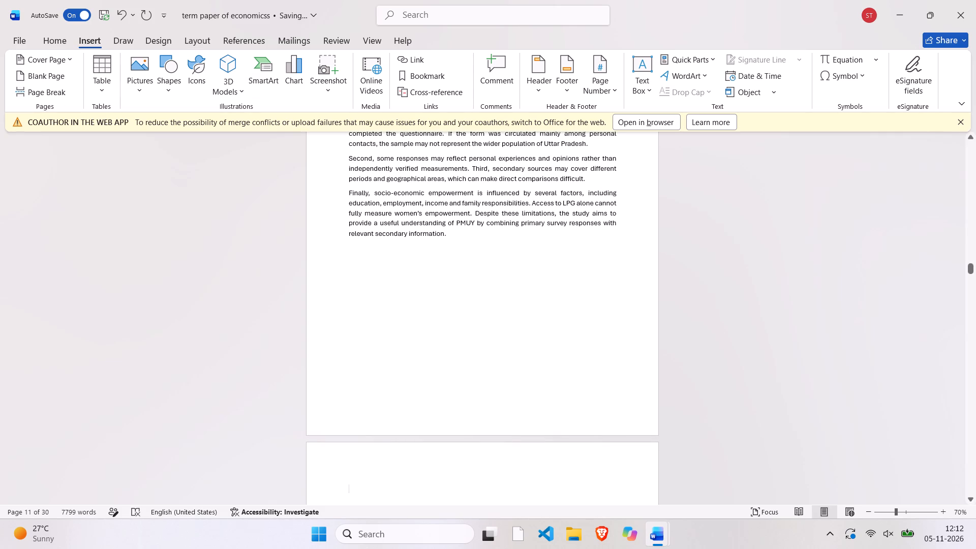
scroll(309, 328, down, 7)
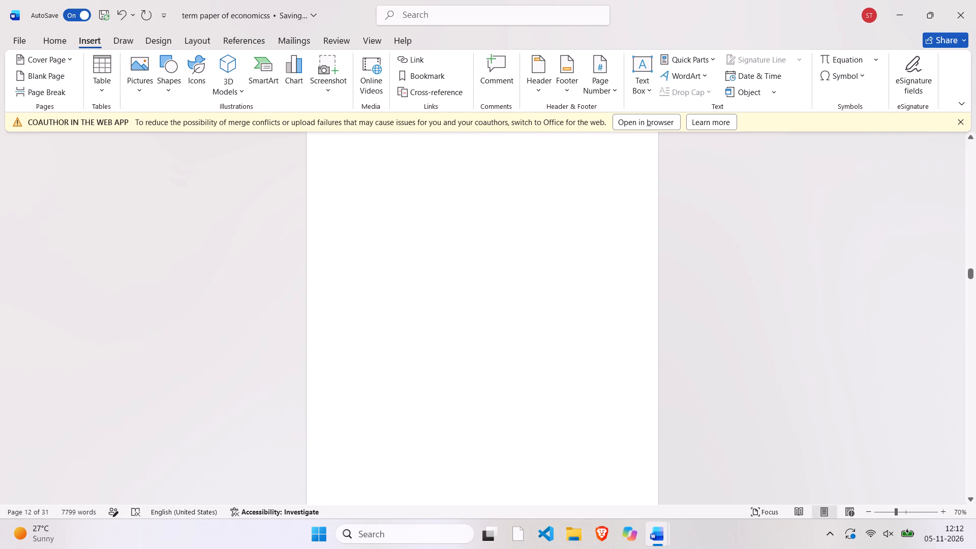
scroll(309, 328, down, 2)
scroll(309, 328, up, 5)
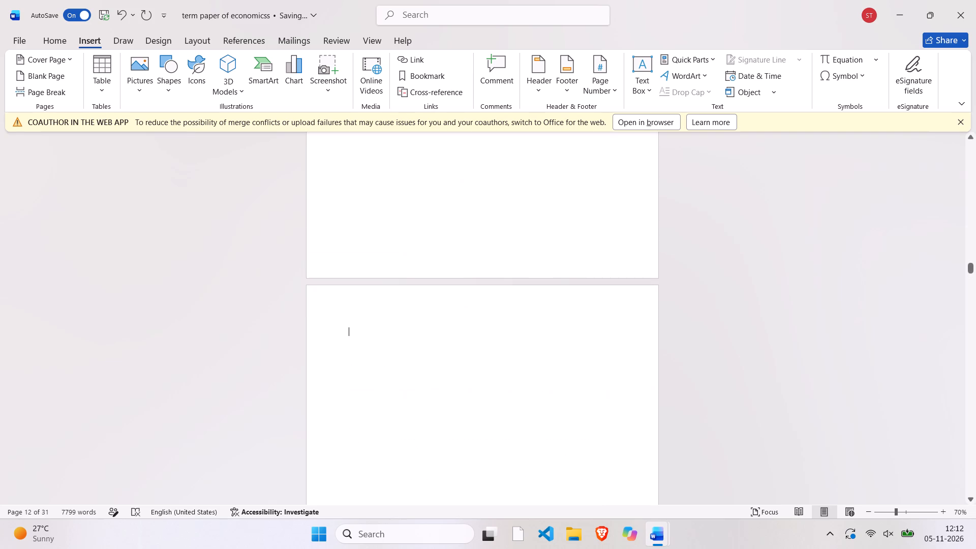
Add the heading "Chapter 2" in bold 14 pt at the top of the new blank page, followed by a new line.
click(341, 315)
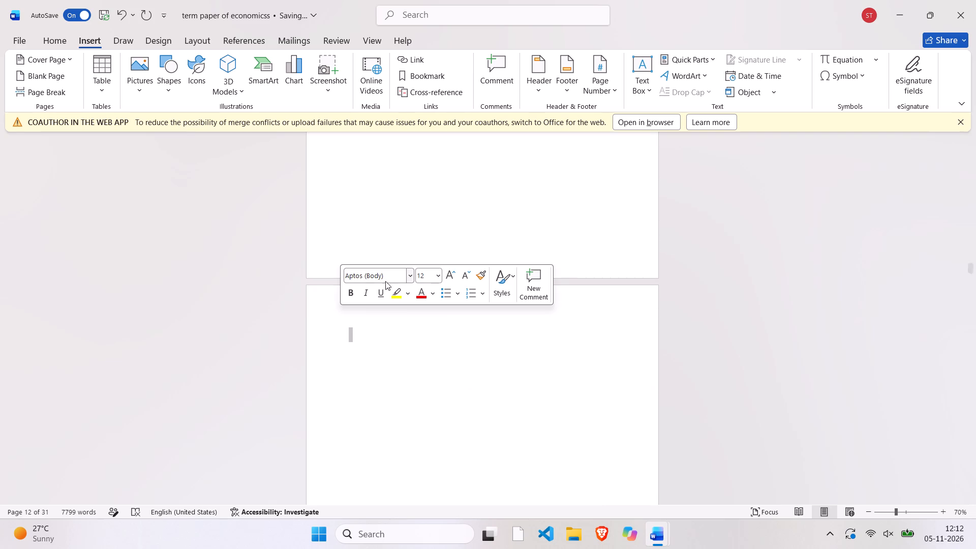
click(351, 291)
click(435, 272)
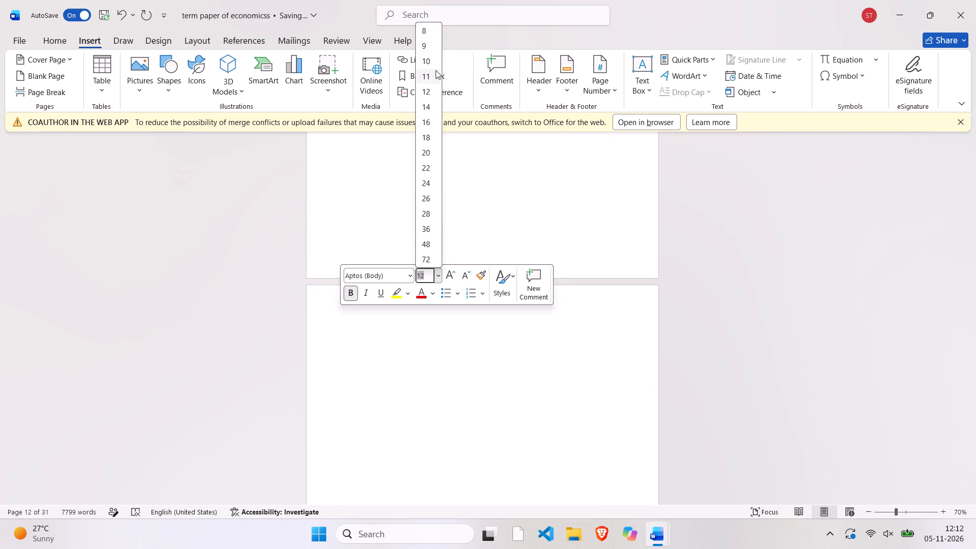
click(422, 105)
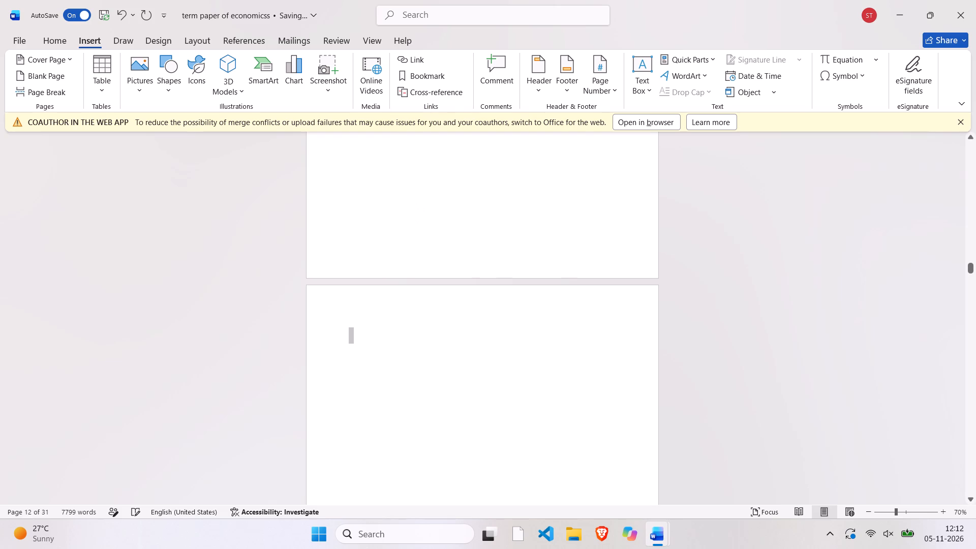
click(323, 304)
click(323, 304)
key(c)
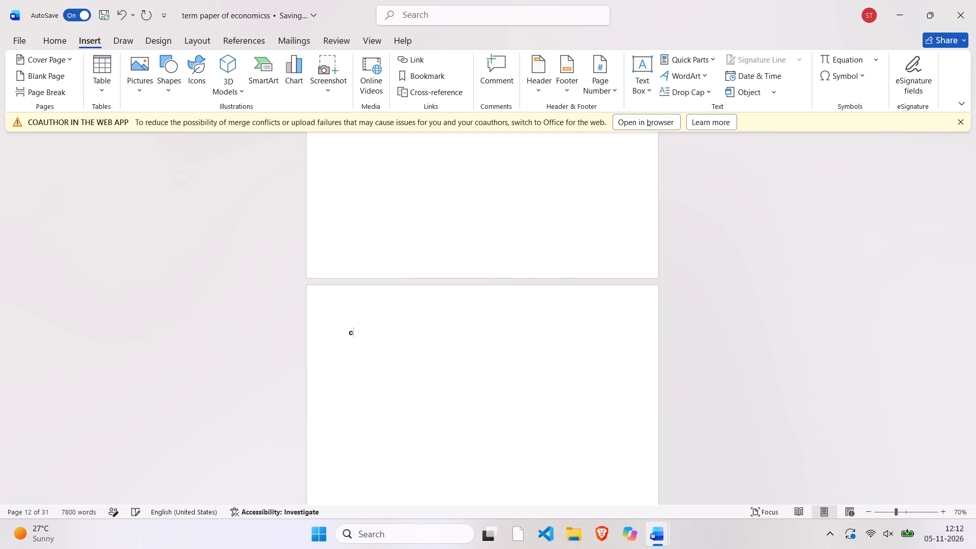
key(h)
text(ap)
text(ter)
key(space)
key(2)
key(space)
key(Return)
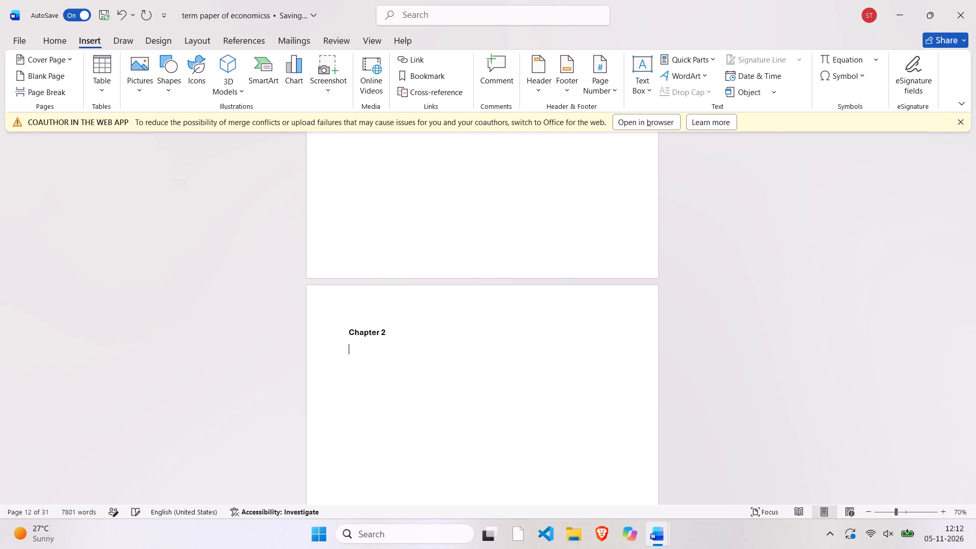
Enter the chapter title "Objectives and METHODOLOGY" on the line below the Chapter 2 heading.
text(obj)
text(ectives a)
text(nd)
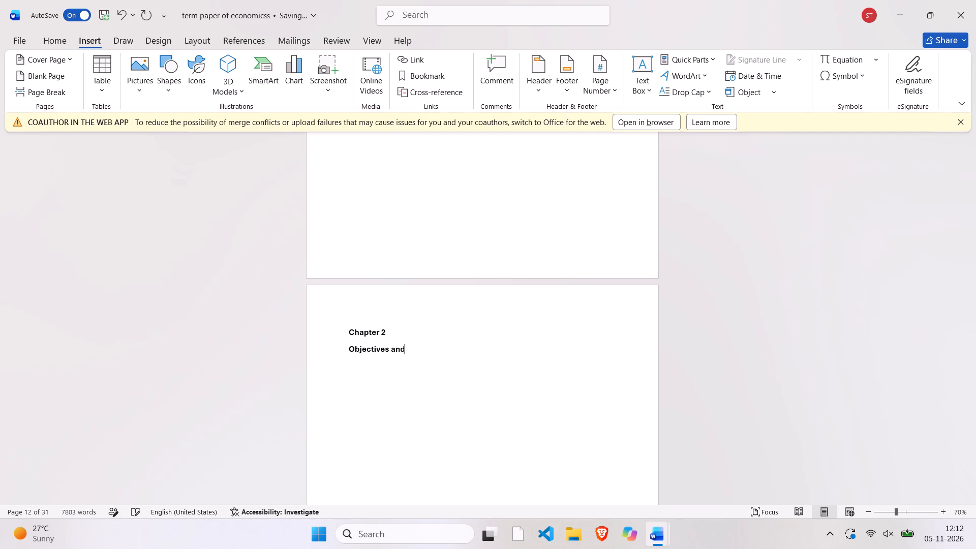
key(space)
key(m)
key(BackSpace)
click(411, 352)
key(n)
key(BackSpace)
key(m)
text(ETH)
key(o)
key(d)
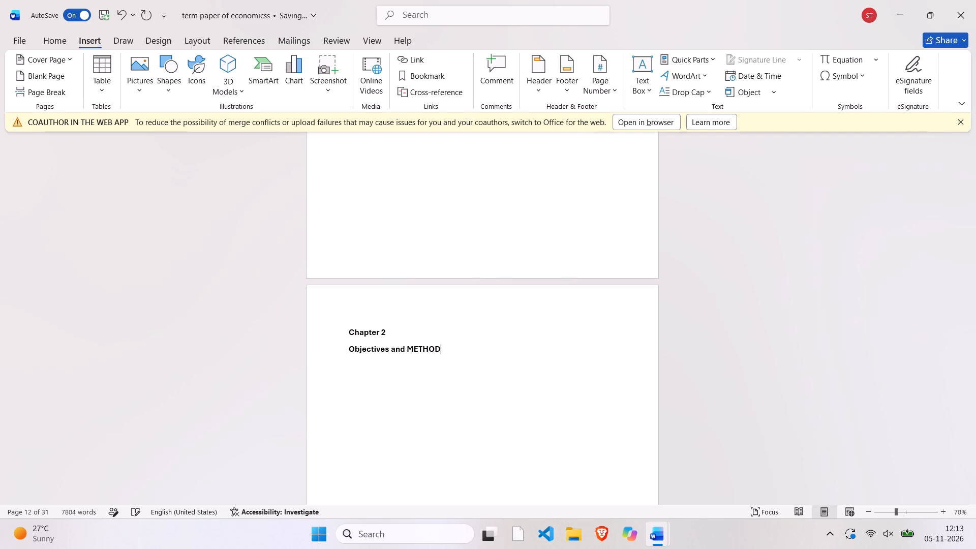
text(OLOGY)
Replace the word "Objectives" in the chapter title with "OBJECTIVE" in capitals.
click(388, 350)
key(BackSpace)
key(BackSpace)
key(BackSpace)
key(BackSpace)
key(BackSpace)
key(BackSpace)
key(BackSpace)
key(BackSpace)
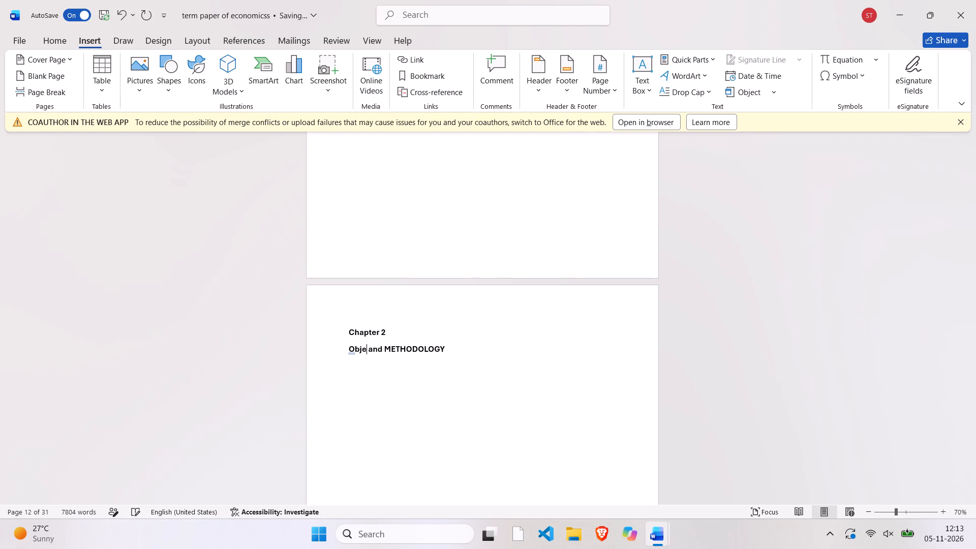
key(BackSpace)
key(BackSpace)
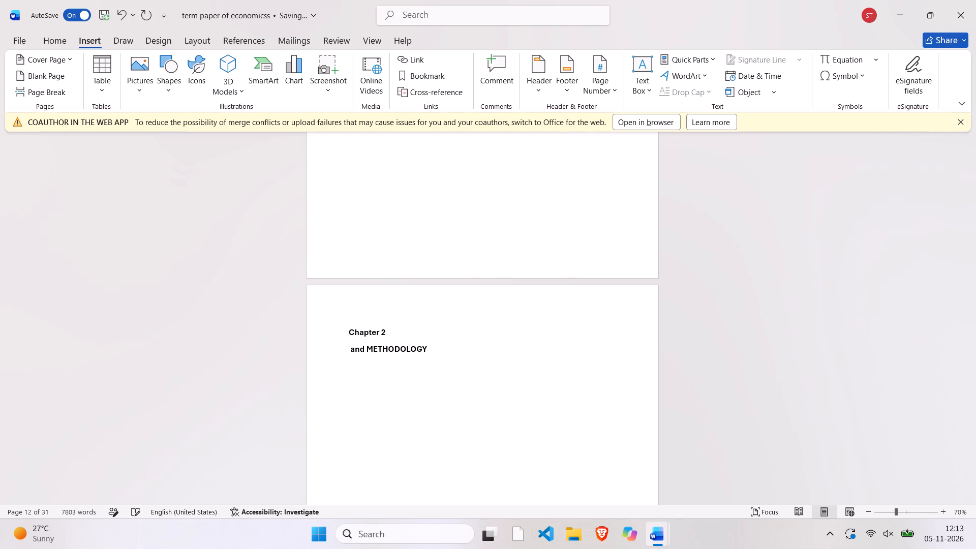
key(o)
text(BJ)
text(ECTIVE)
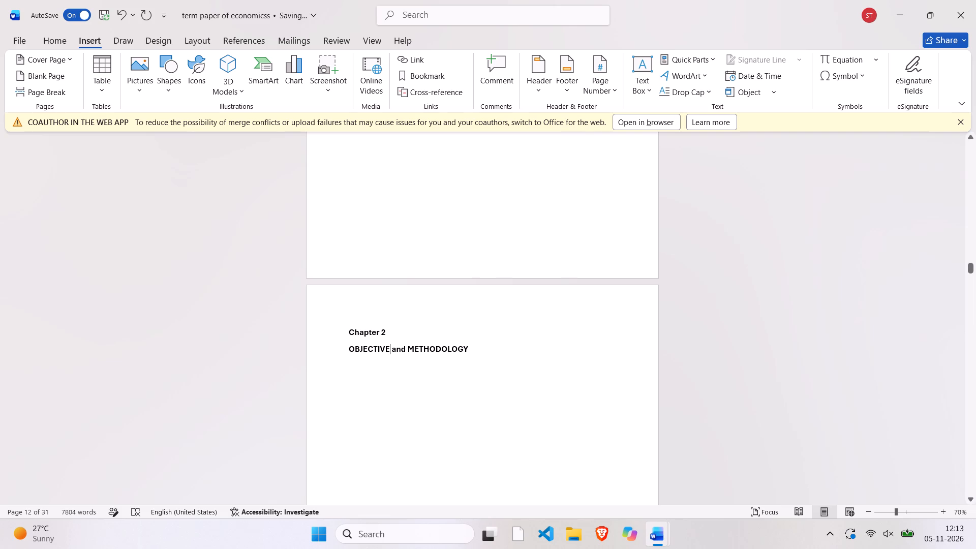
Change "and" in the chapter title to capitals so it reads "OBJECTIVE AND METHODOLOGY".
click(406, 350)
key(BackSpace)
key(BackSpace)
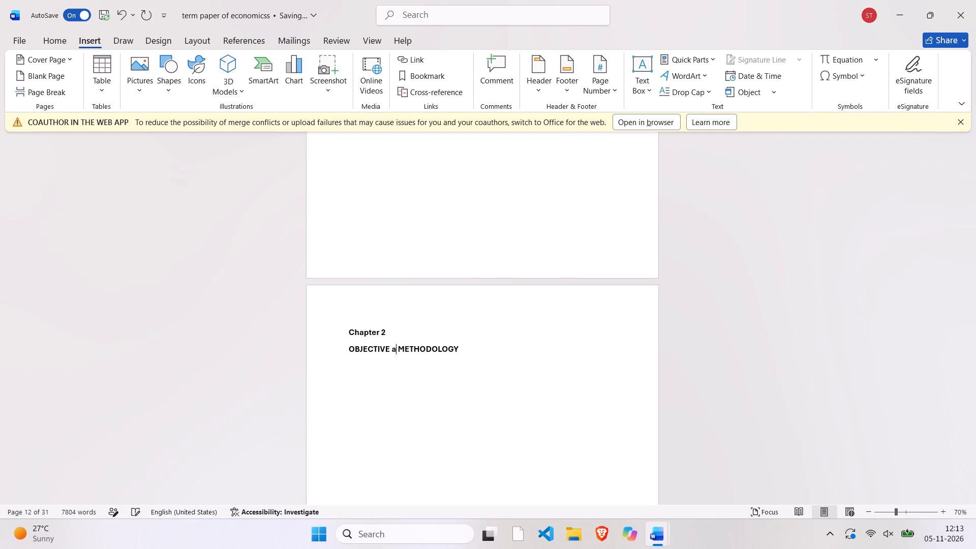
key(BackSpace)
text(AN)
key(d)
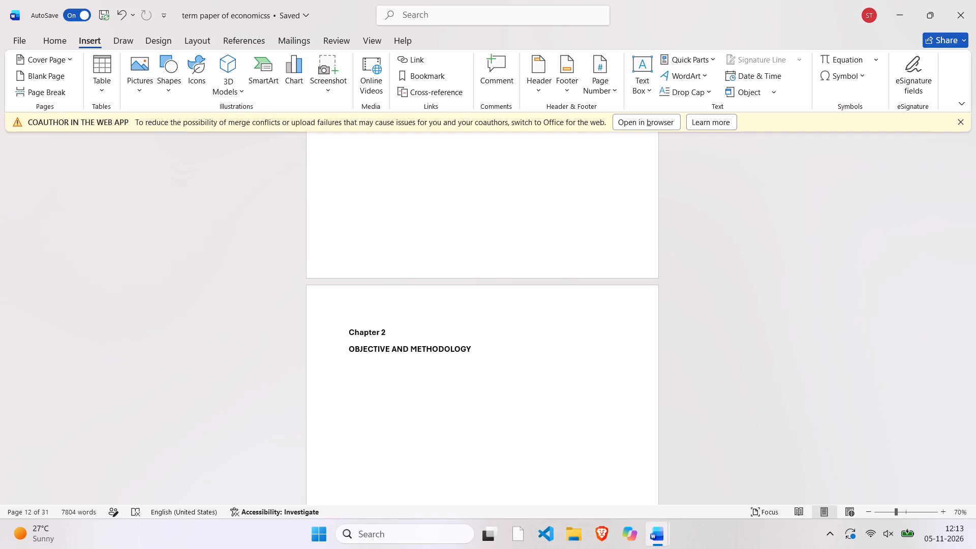
Delete "OBJECTIVE AND" and the preceding line break, joining "METHODOLOGY" to the "Chapter 2" line.
key(BackSpace)
key(BackSpace)
key(BackSpace)
key(BackSpace)
key(BackSpace)
key(BackSpace)
key(BackSpace)
key(BackSpace)
key(BackSpace)
key(BackSpace)
key(BackSpace)
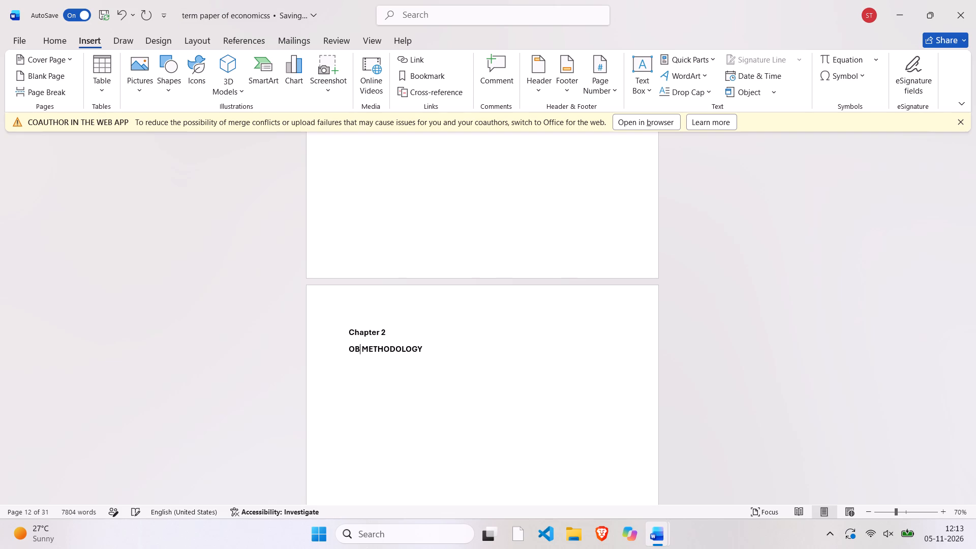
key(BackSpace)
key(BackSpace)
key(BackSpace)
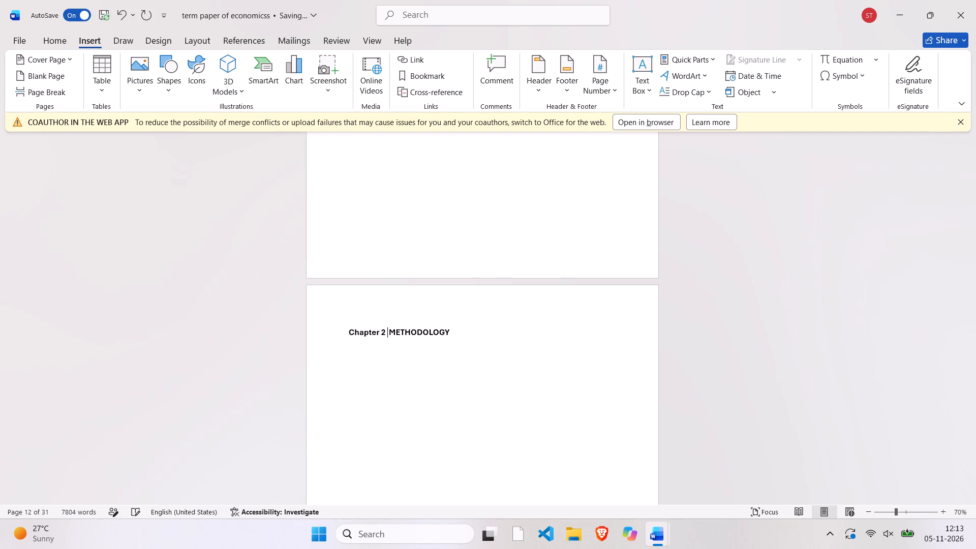
Move "METHODOLOGY" onto its own line directly below the "Chapter 2" heading.
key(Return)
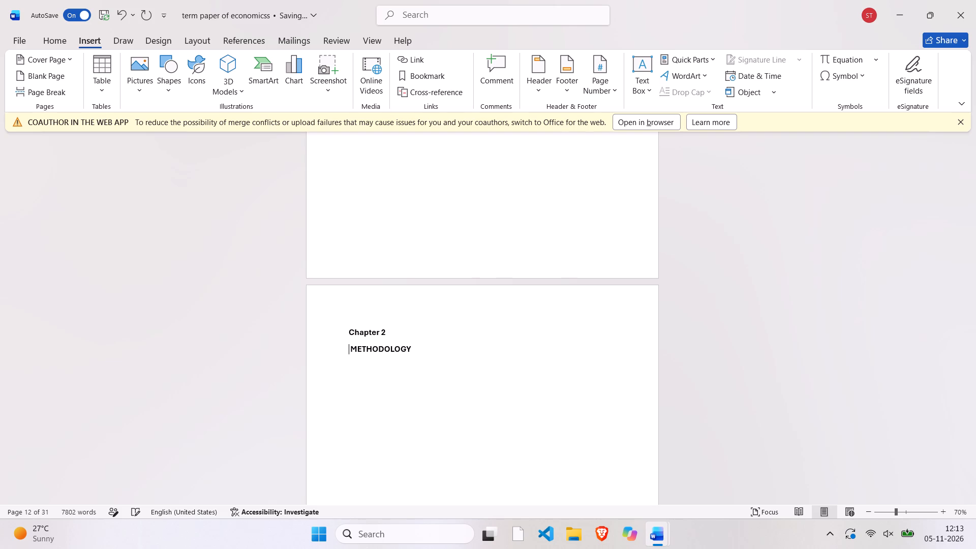
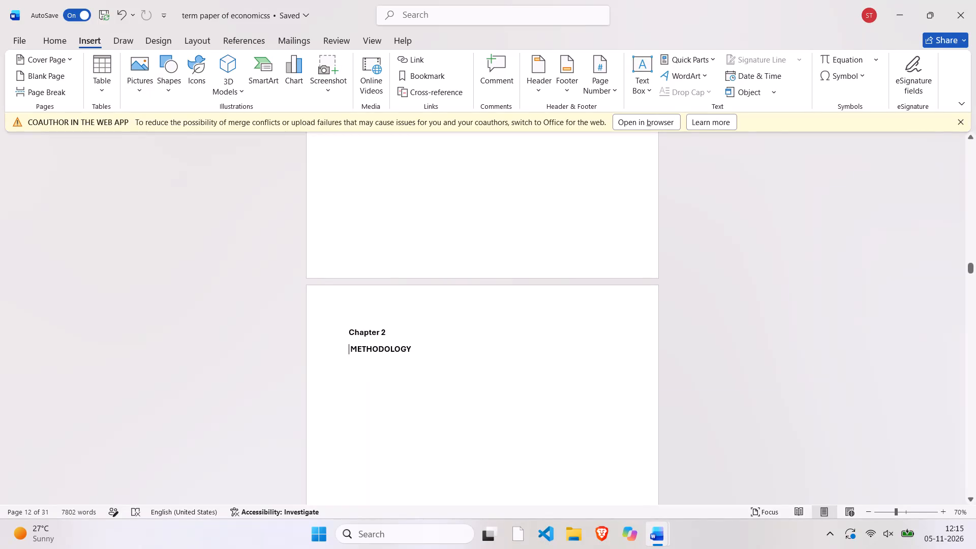
Start a new line directly below the METHODOLOGY title of Chapter 2.
click(412, 353)
key(Return)
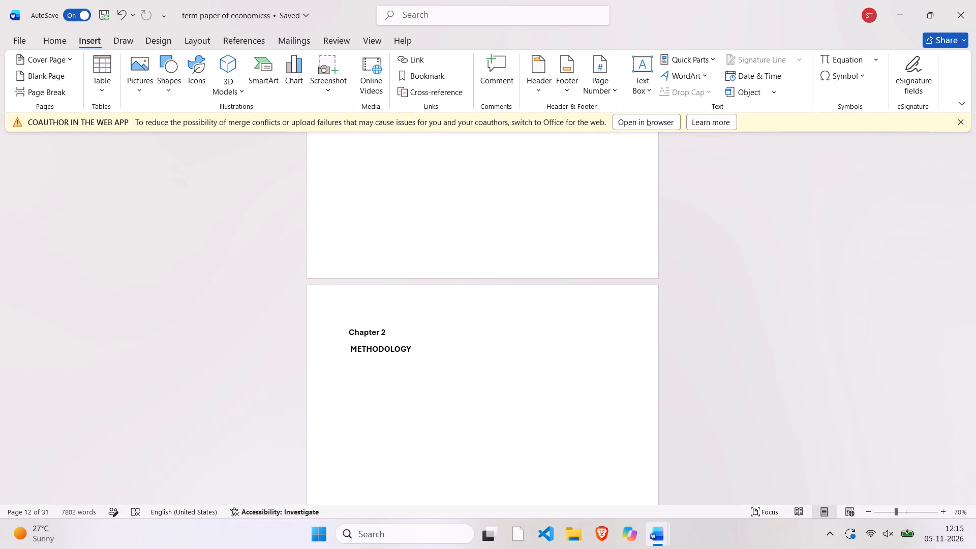
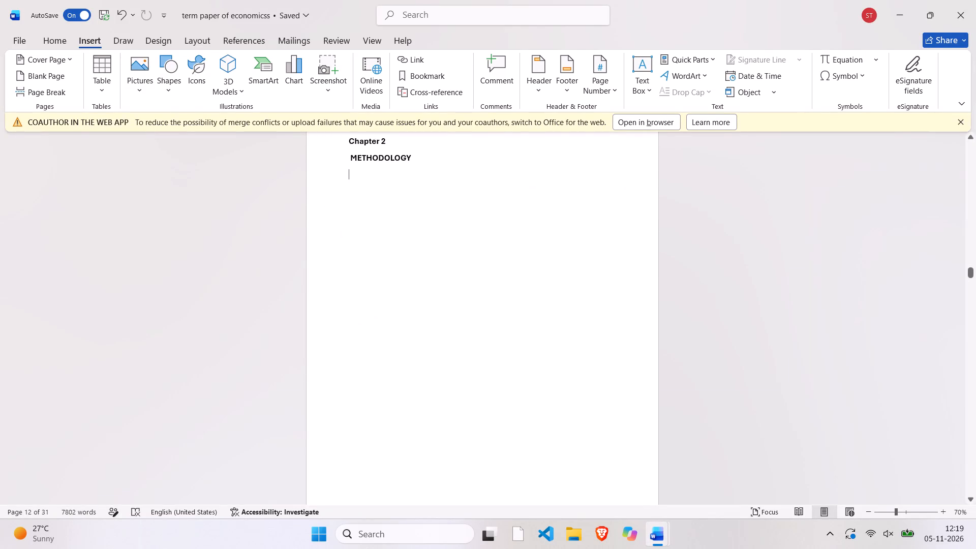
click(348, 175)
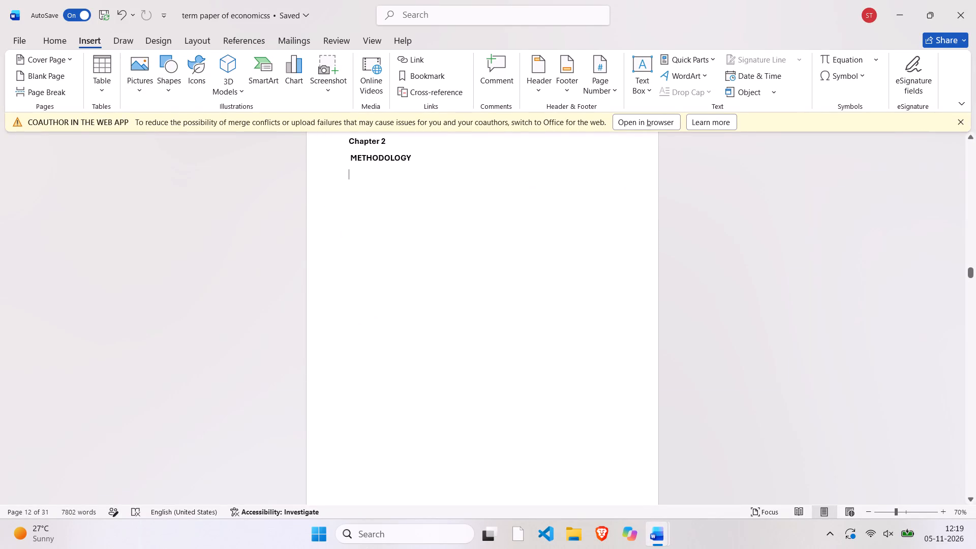
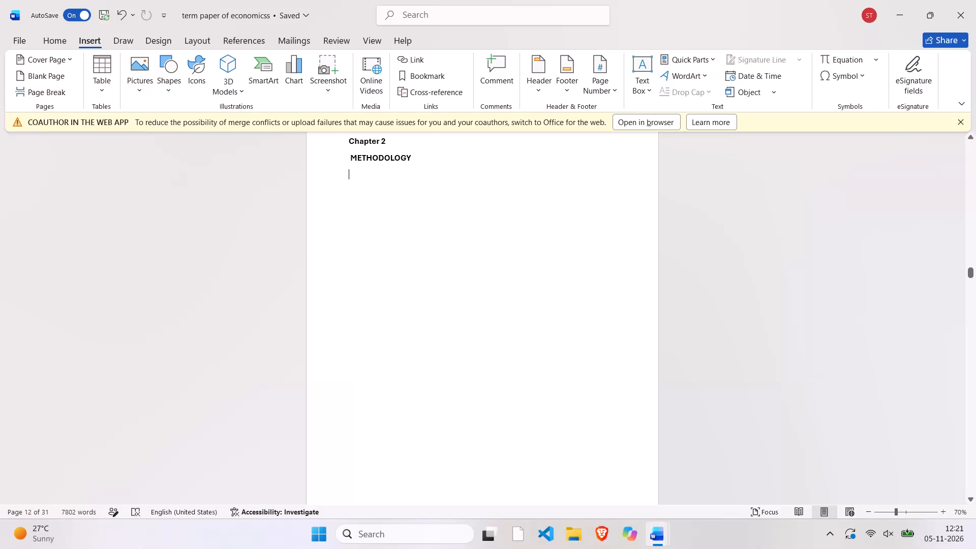
Place the insertion point at the end of the METHODOLOGY heading under Chapter 2.
click(345, 175)
click(348, 175)
click(415, 156)
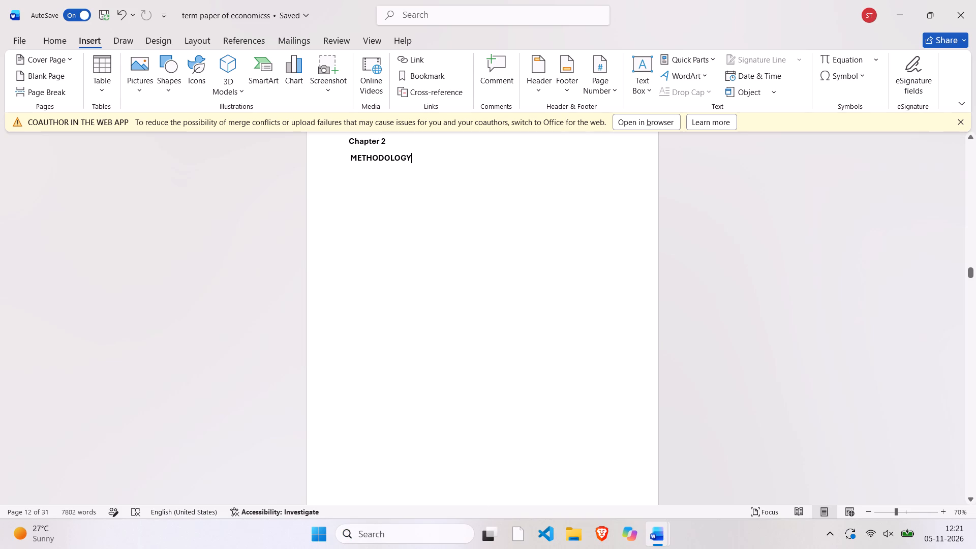
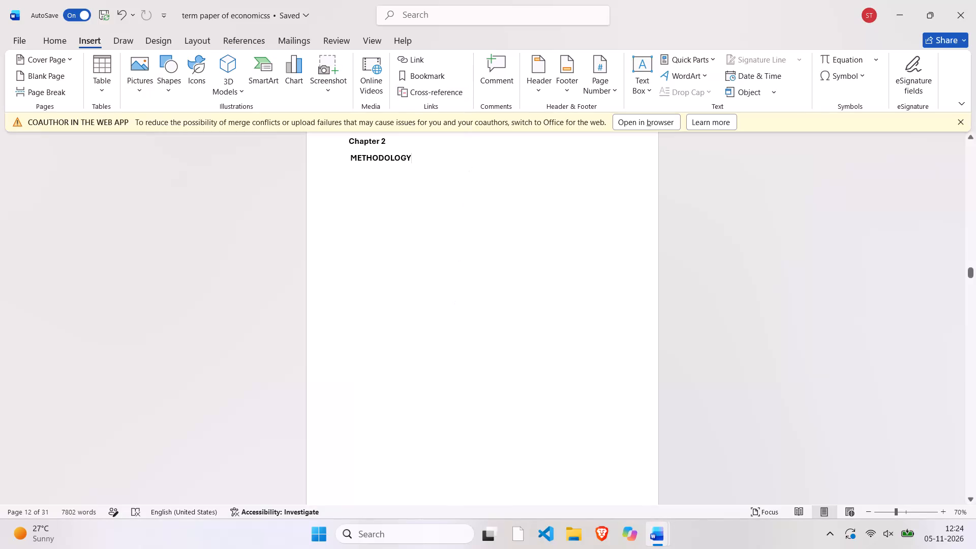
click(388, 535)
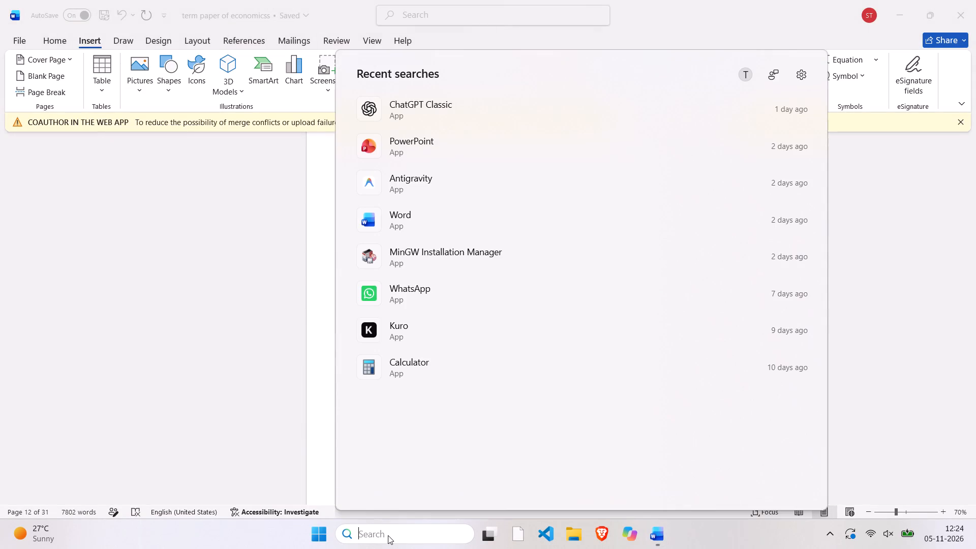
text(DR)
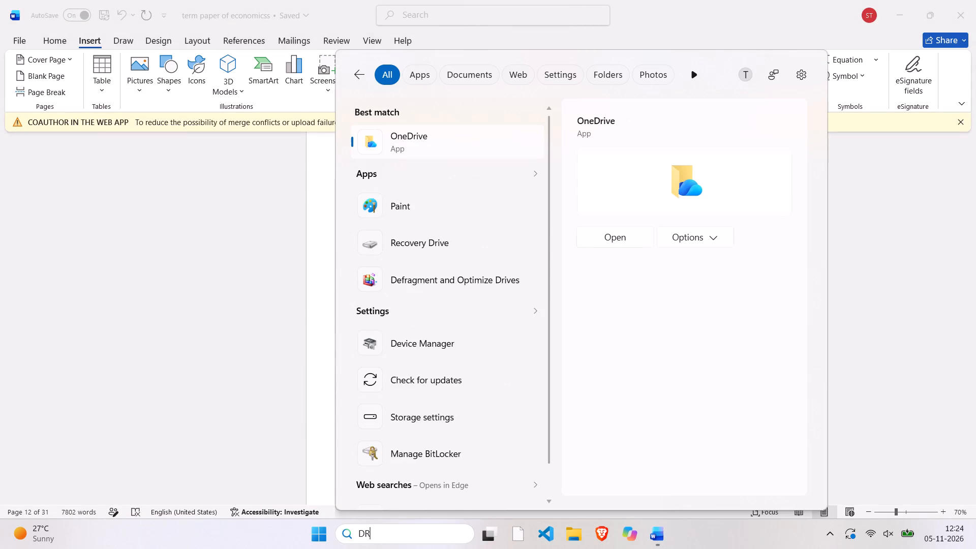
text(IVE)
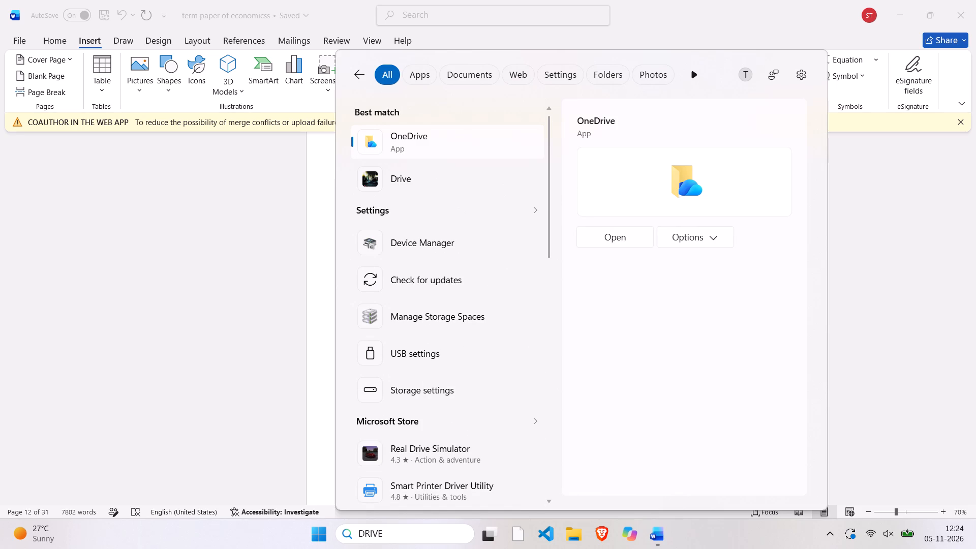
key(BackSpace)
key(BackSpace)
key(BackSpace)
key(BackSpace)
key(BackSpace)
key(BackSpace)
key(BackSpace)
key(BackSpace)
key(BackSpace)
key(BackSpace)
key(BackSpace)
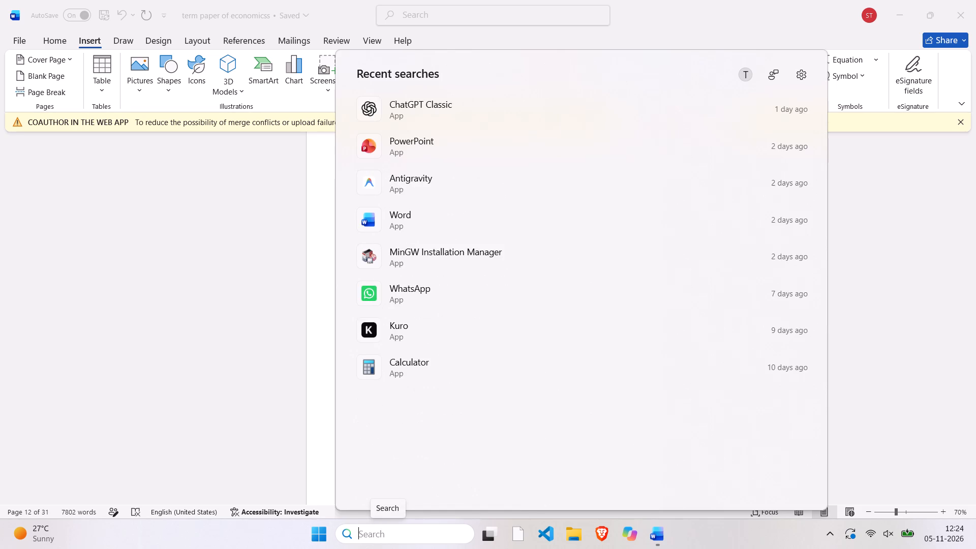
Search Windows for "google drive" and open the Google Drive web search match in Microsoft Edge.
text(google)
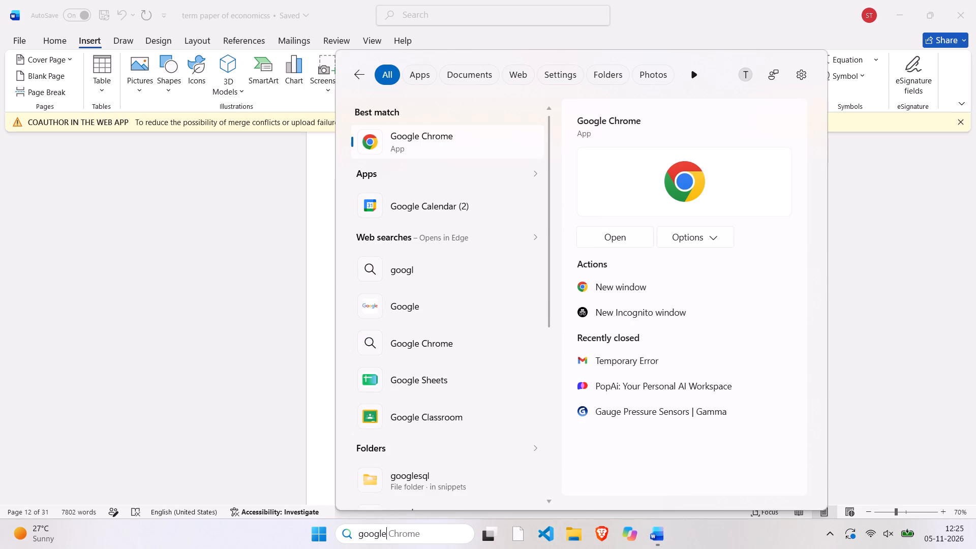
key(space)
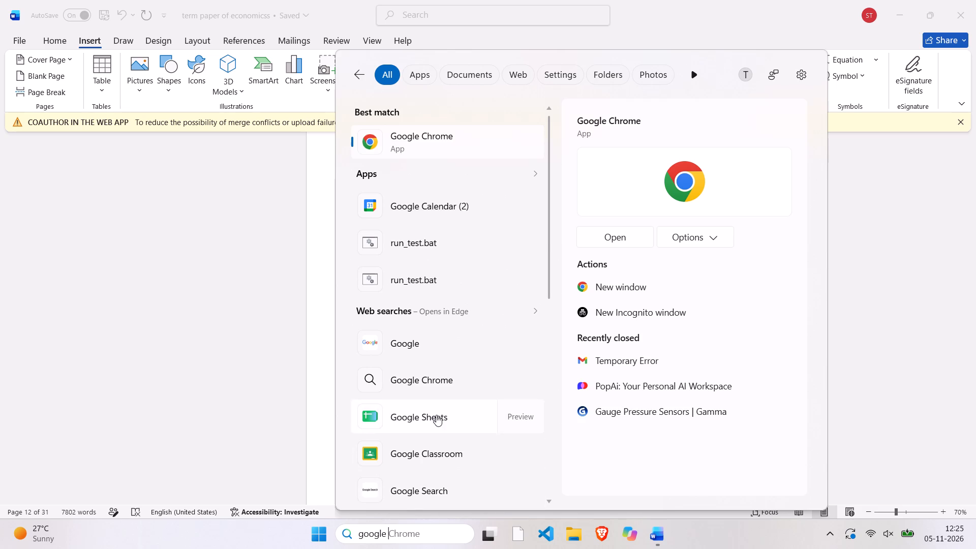
text(dr)
text(ive)
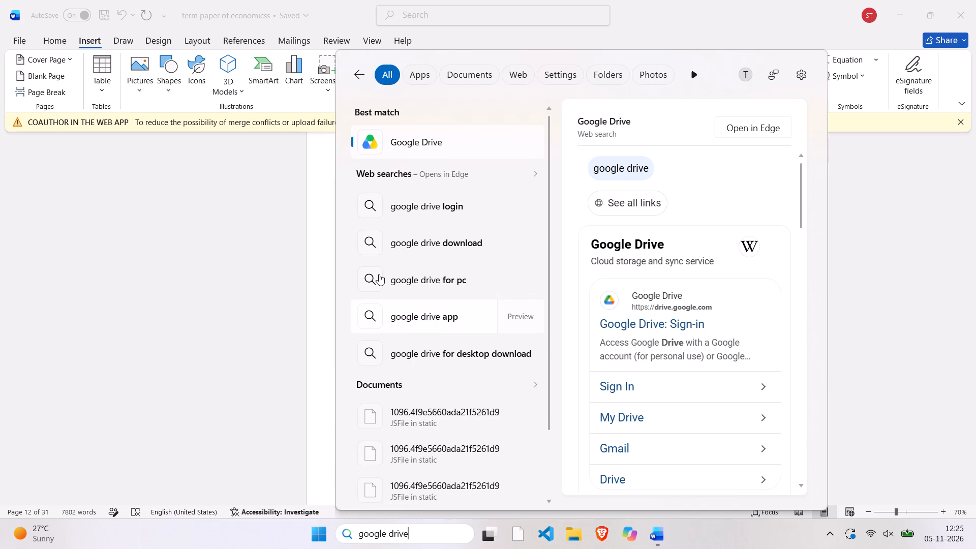
click(382, 143)
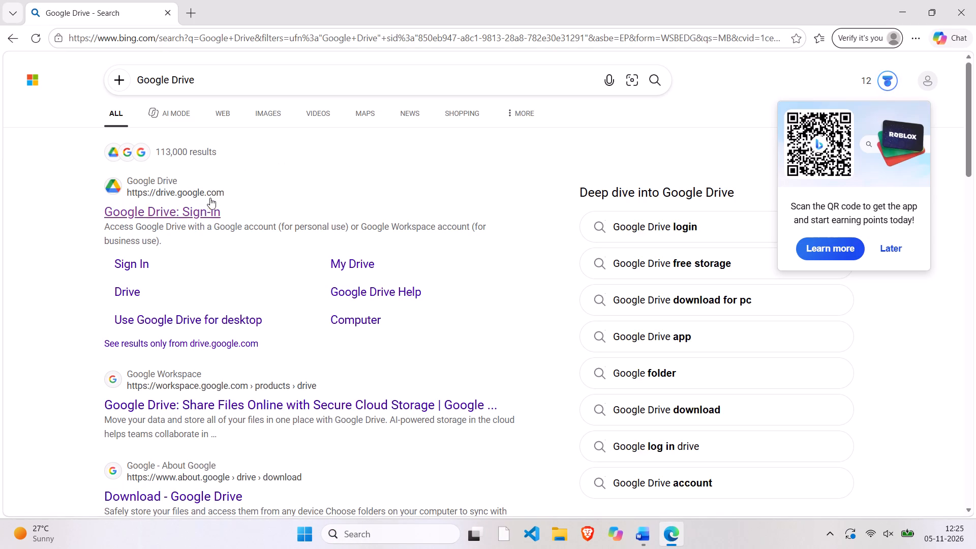
Open the "Google Drive: Sign-in" result from drive.google.com and find the option for signing in.
click(208, 201)
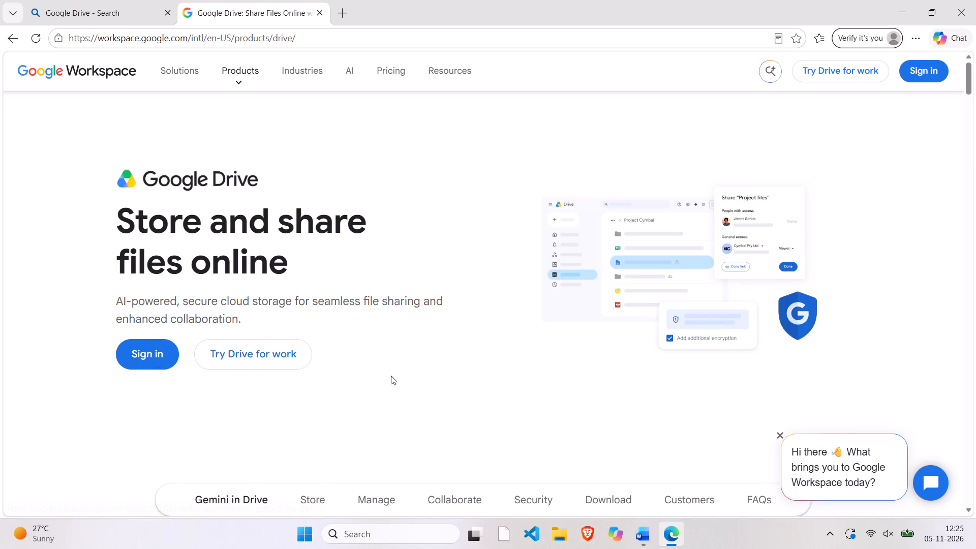
scroll(391, 376, down, 1)
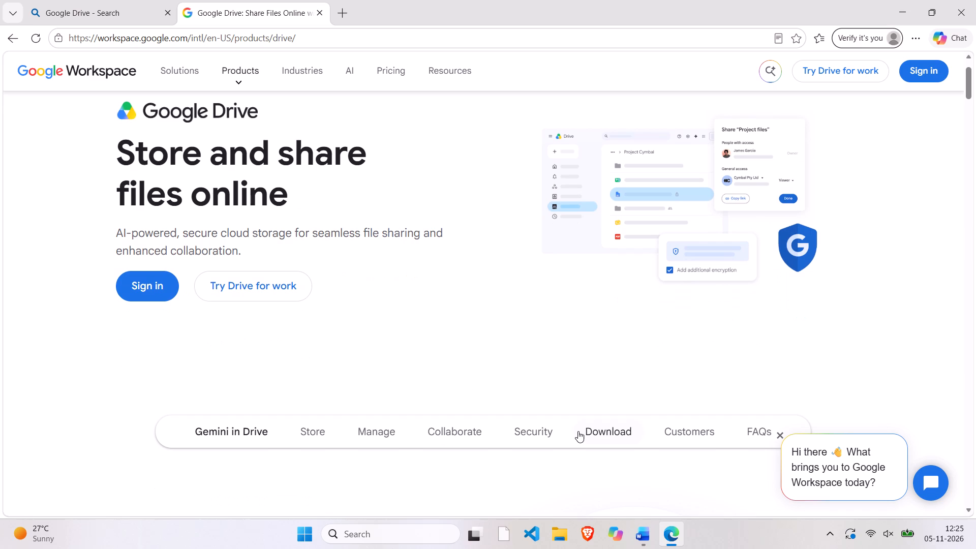
scroll(393, 360, up, 2)
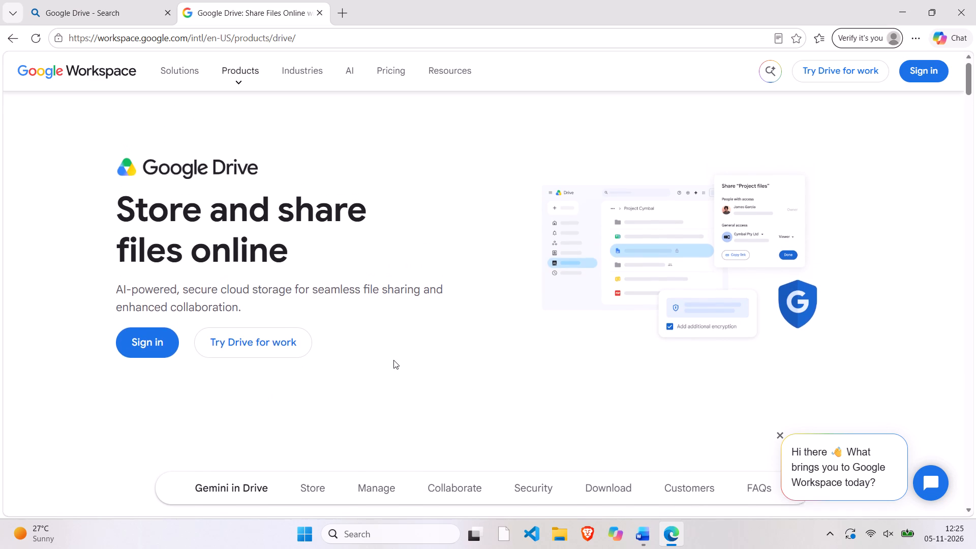
scroll(393, 360, up, 1)
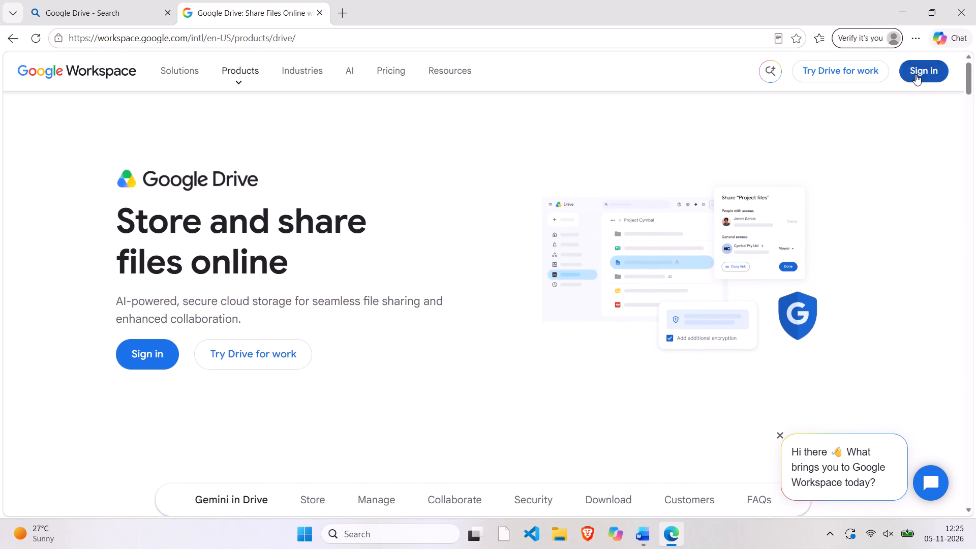
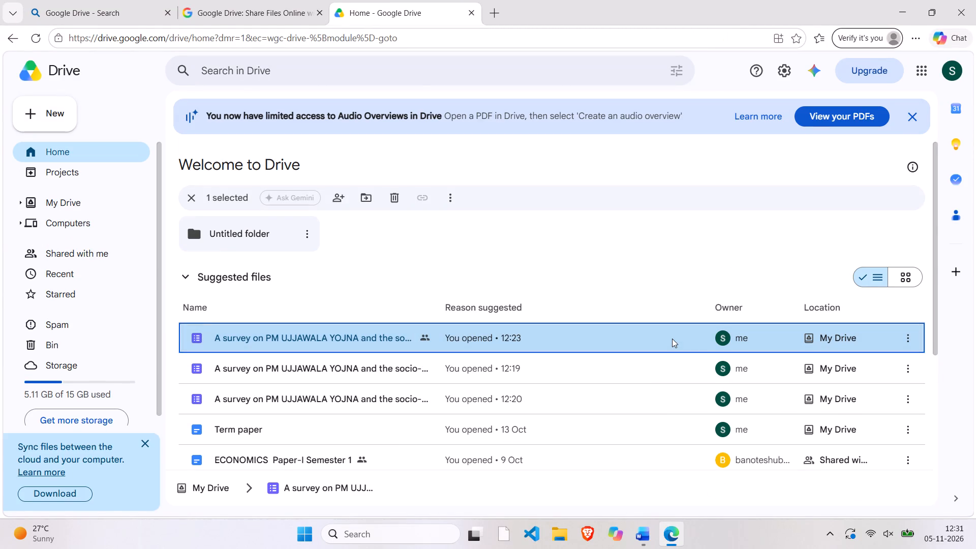
Open the shared PM UJJAWALA YOJNA survey form last opened at 12:23 from Drive's suggested files and show its responses.
click(672, 339)
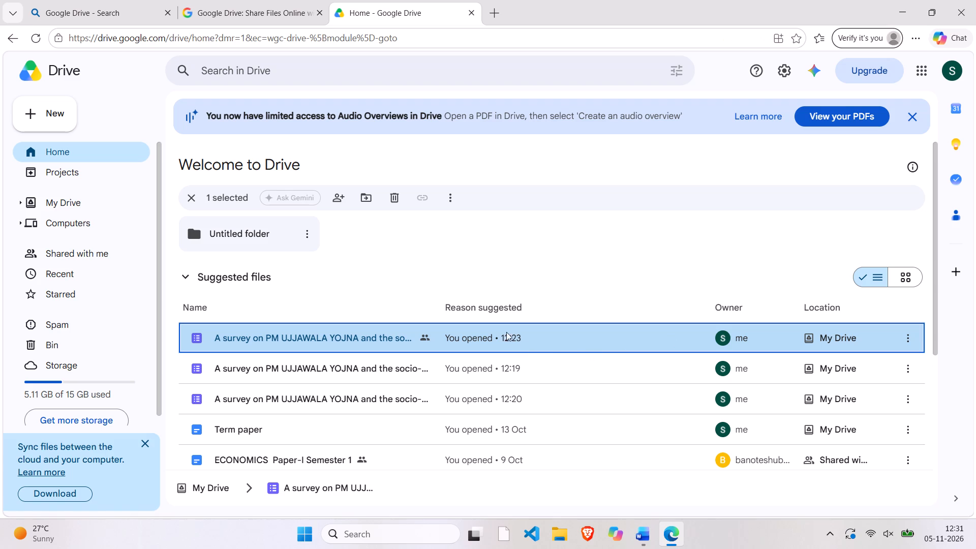
double_click(504, 334)
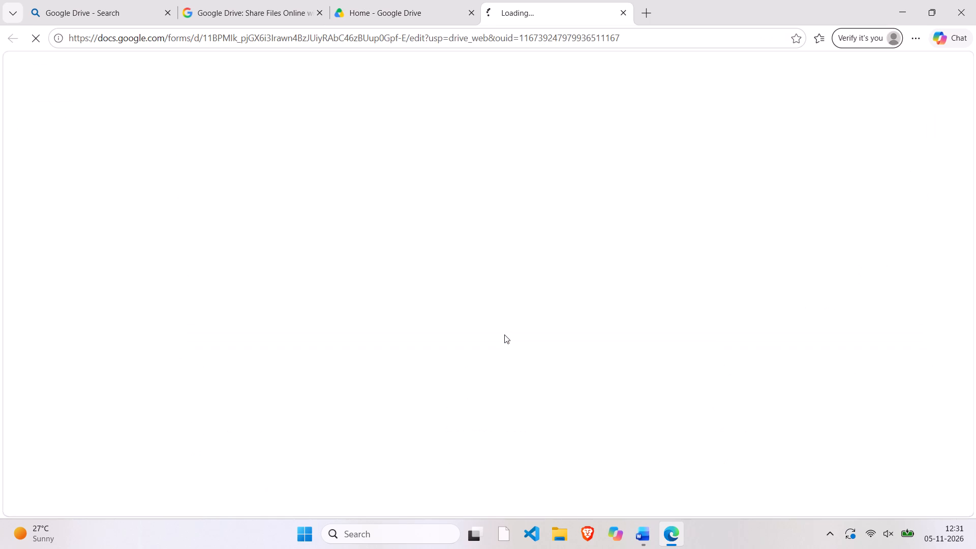
scroll(504, 334, down, 3)
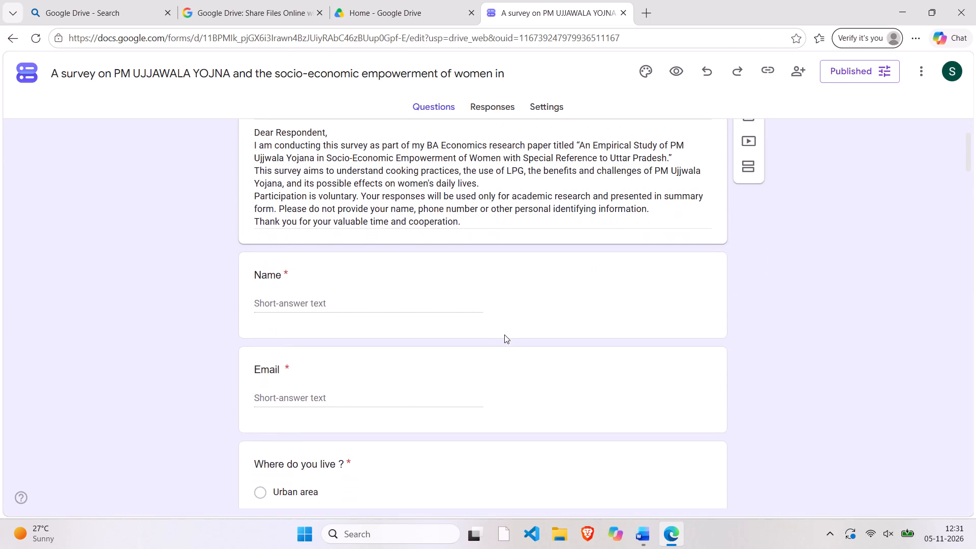
scroll(504, 334, down, 3)
scroll(504, 334, up, 3)
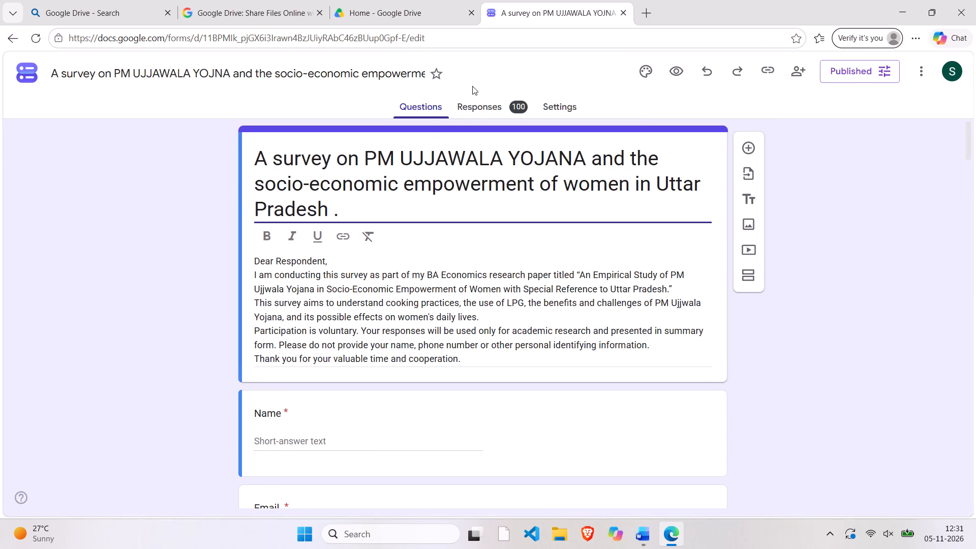
click(475, 105)
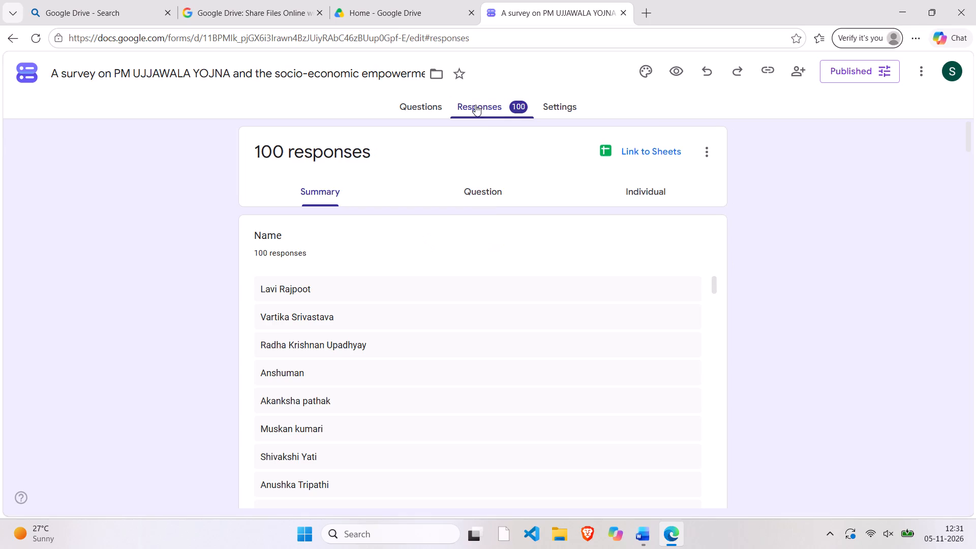
Find the "Where do you live ?" pie chart in the response summary and copy it.
scroll(519, 296, down, 14)
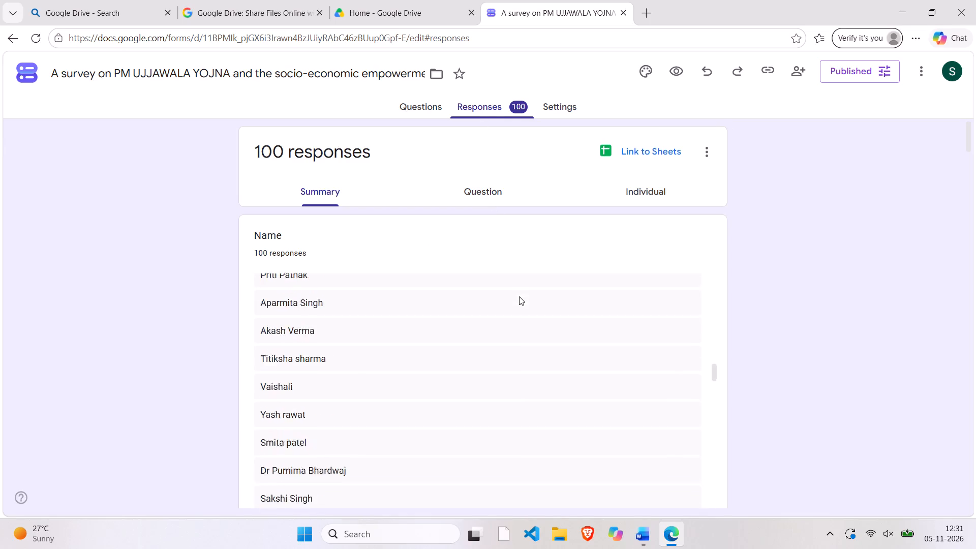
scroll(519, 296, down, 5)
scroll(519, 296, up, 5)
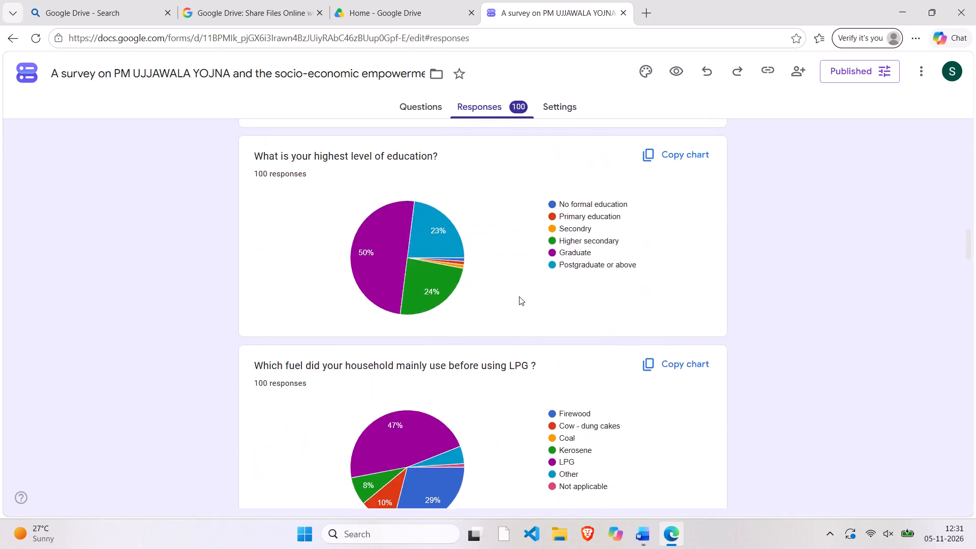
scroll(519, 296, up, 4)
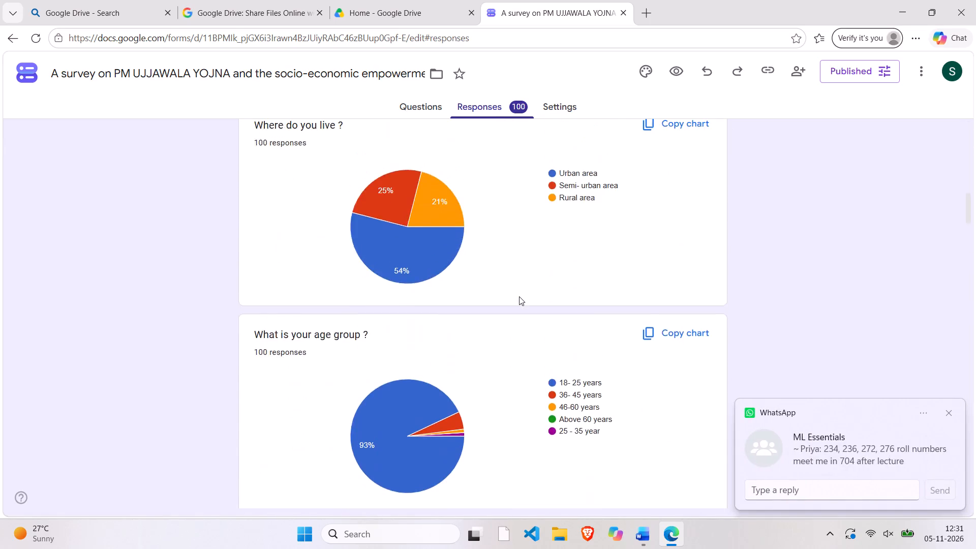
scroll(519, 296, up, 2)
scroll(519, 296, down, 1)
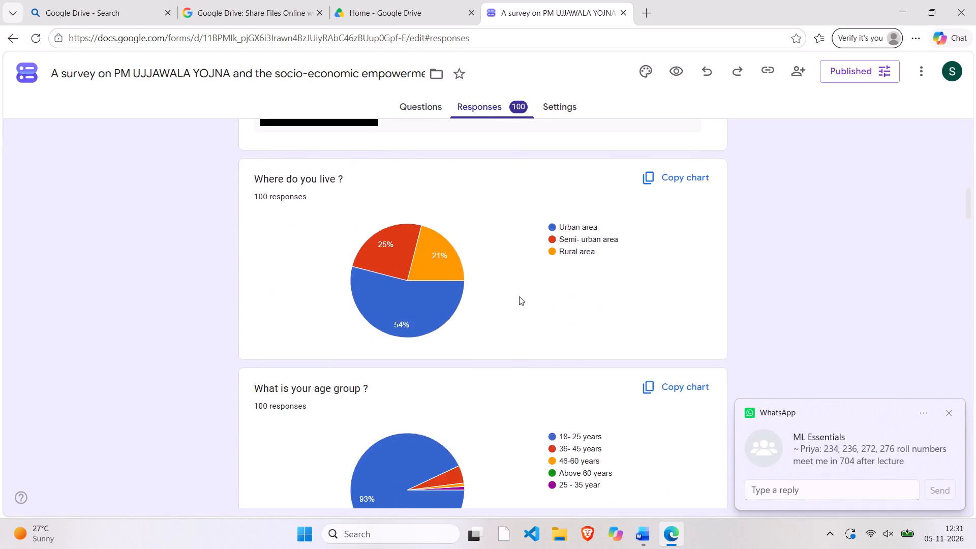
scroll(519, 296, down, 1)
click(654, 192)
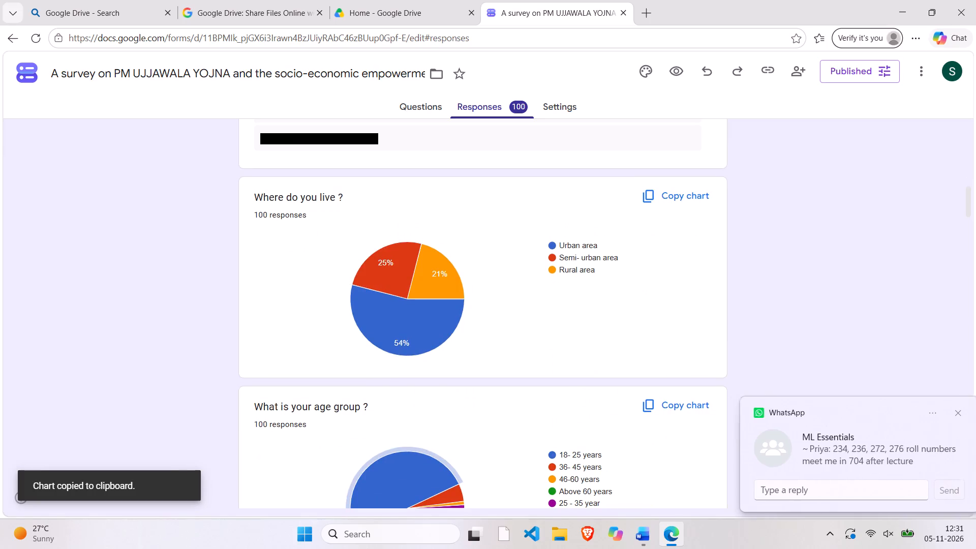
Switch to the economics term paper in Word and paste the copied chart on a new line below the METHODOLOGY heading.
click(649, 535)
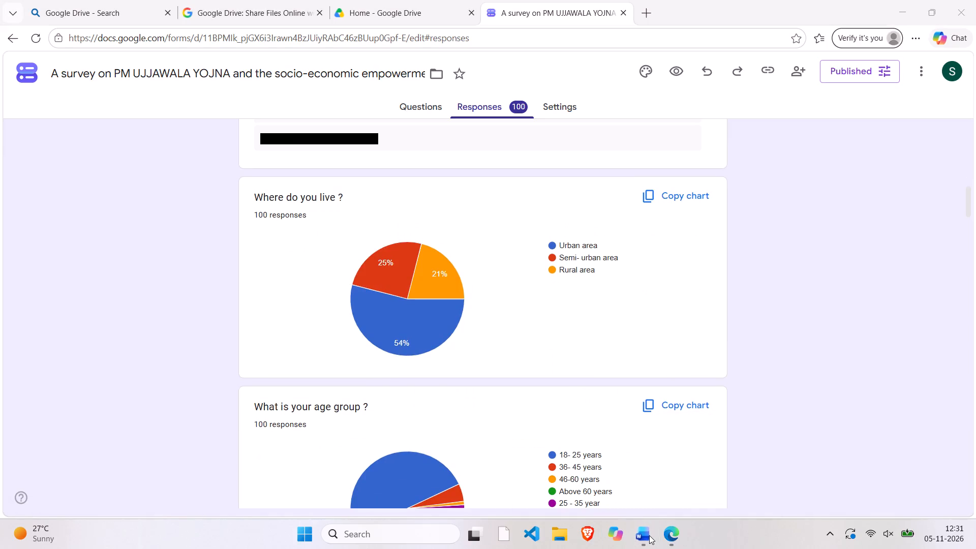
click(639, 533)
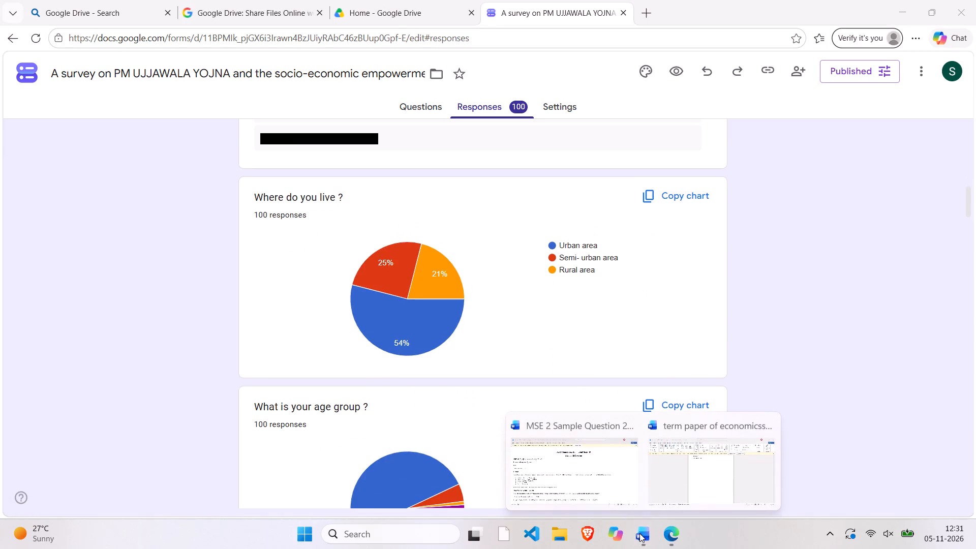
click(699, 482)
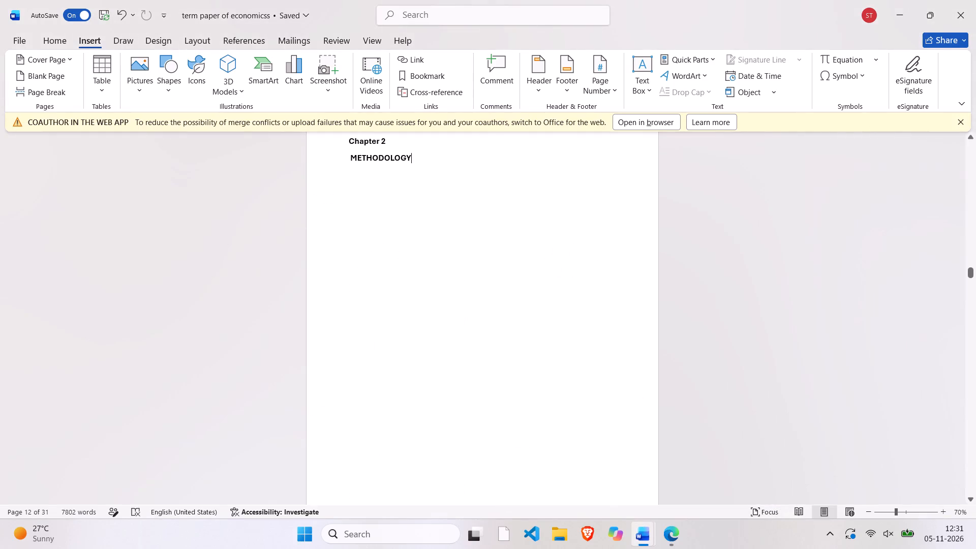
key(Return)
key(v)
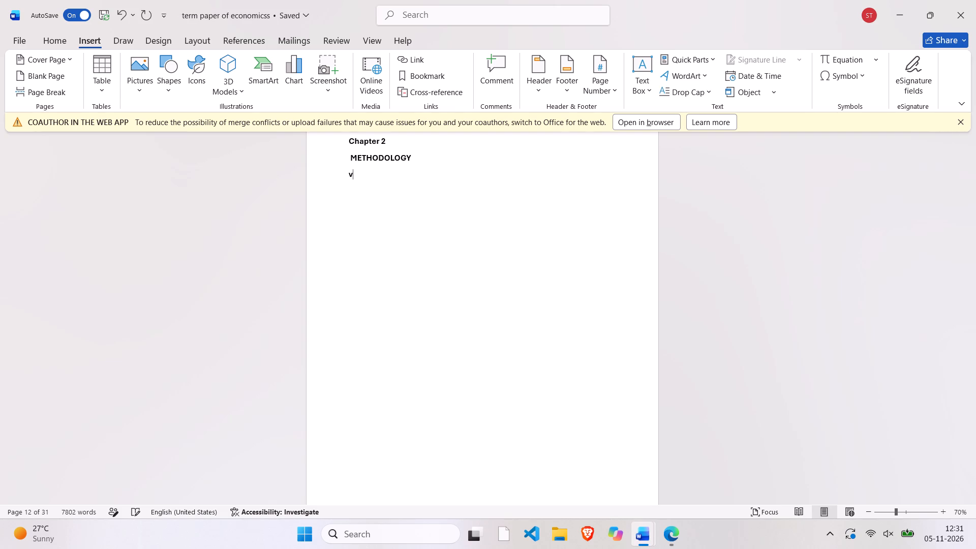
key(BackSpace)
key(ctrl+v)
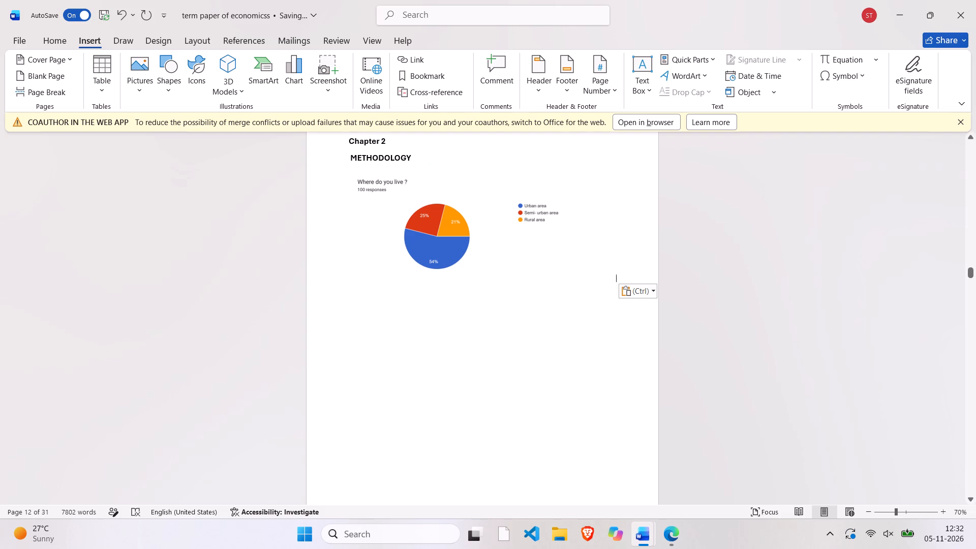
key(BackSpace)
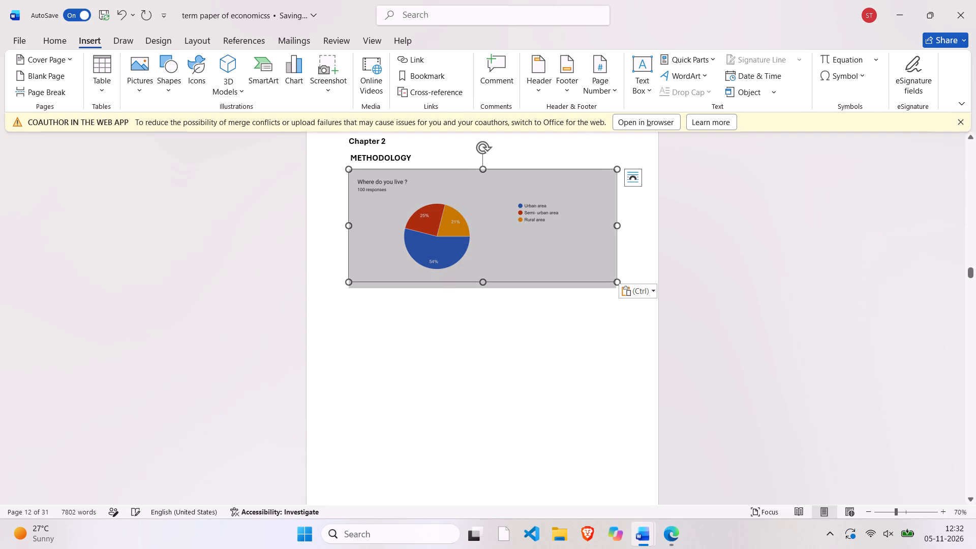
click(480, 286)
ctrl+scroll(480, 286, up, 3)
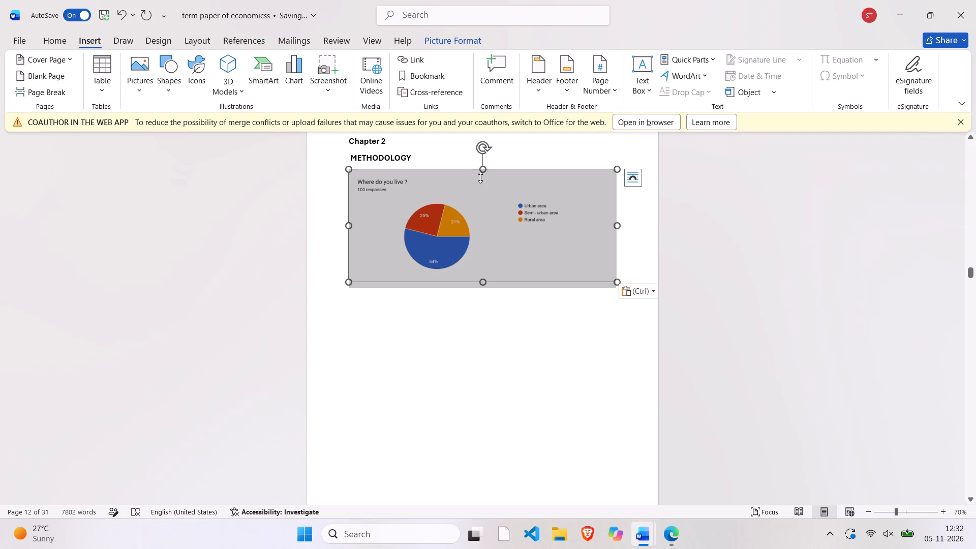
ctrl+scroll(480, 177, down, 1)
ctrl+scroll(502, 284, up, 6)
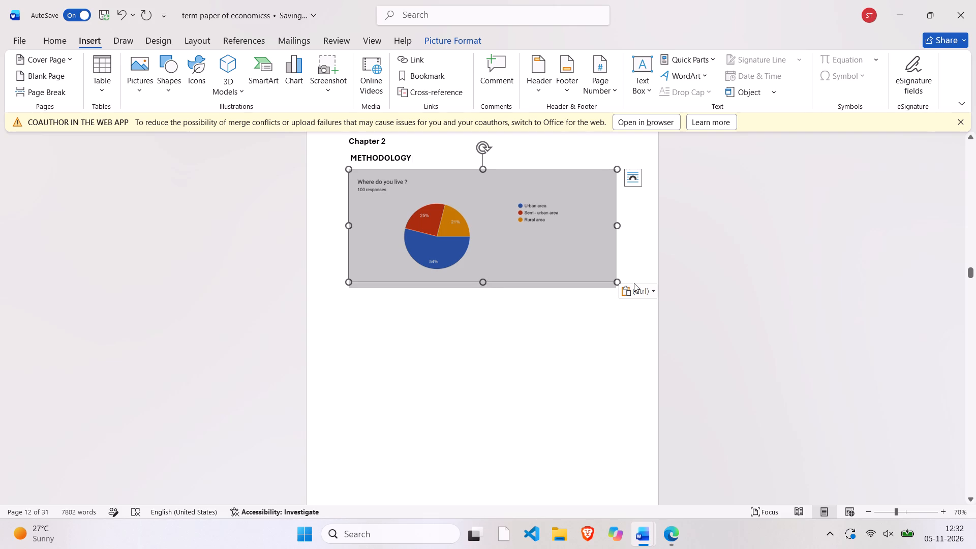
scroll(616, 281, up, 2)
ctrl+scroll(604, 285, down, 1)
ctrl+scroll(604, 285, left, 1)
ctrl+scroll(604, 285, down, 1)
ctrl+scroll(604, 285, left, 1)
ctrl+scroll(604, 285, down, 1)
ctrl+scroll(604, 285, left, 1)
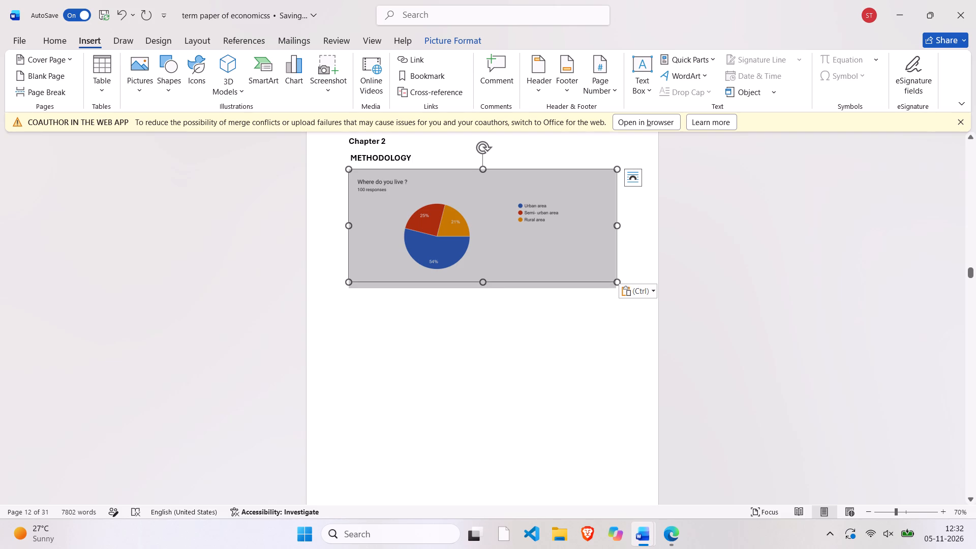
Insert ten blank lines between the METHODOLOGY heading and the "Where do you live ?" chart.
double_click(510, 339)
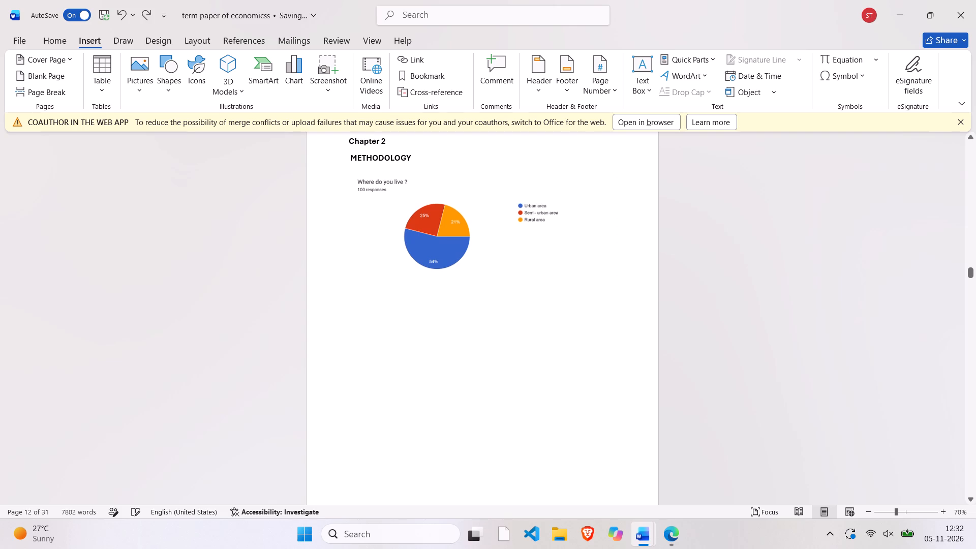
click(414, 160)
key(Return)
key(Return)
key(Return)
key(Return)
key(Return)
key(Return)
key(Return)
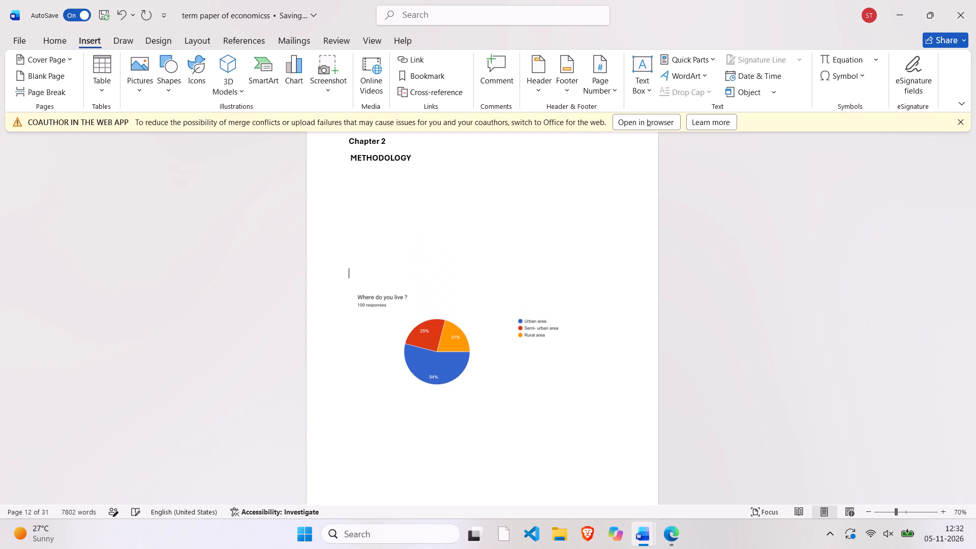
key(Return)
key(Return)
key(Return)
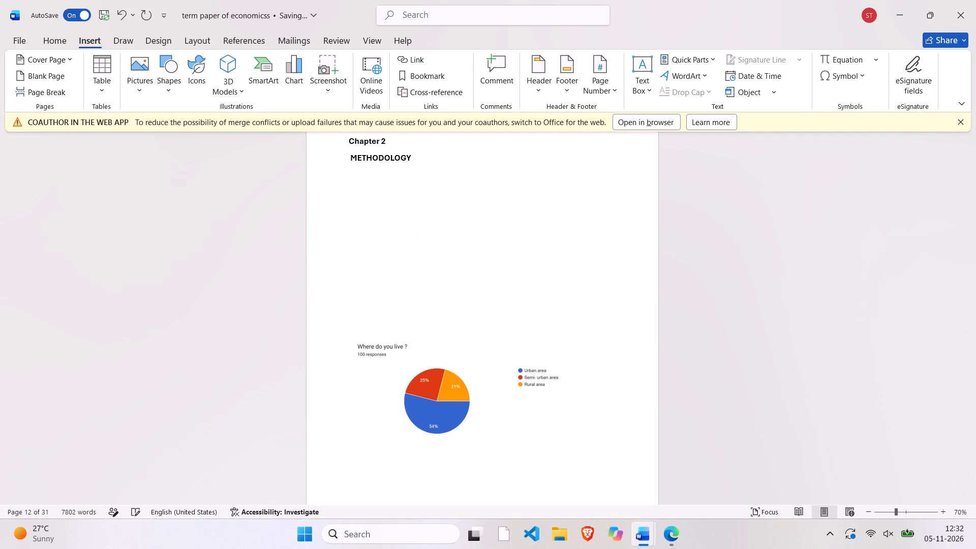
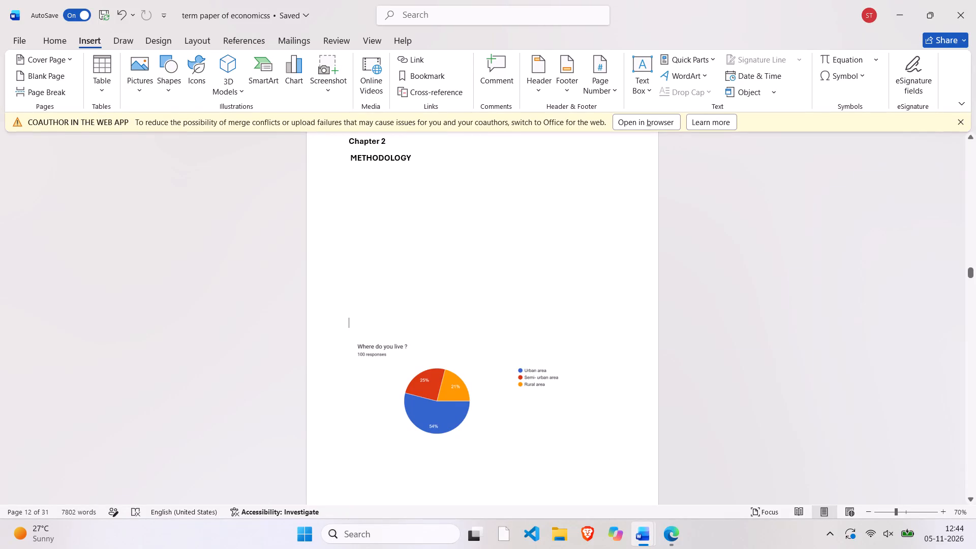
Open the Windows search with its list of recent searches.
click(348, 536)
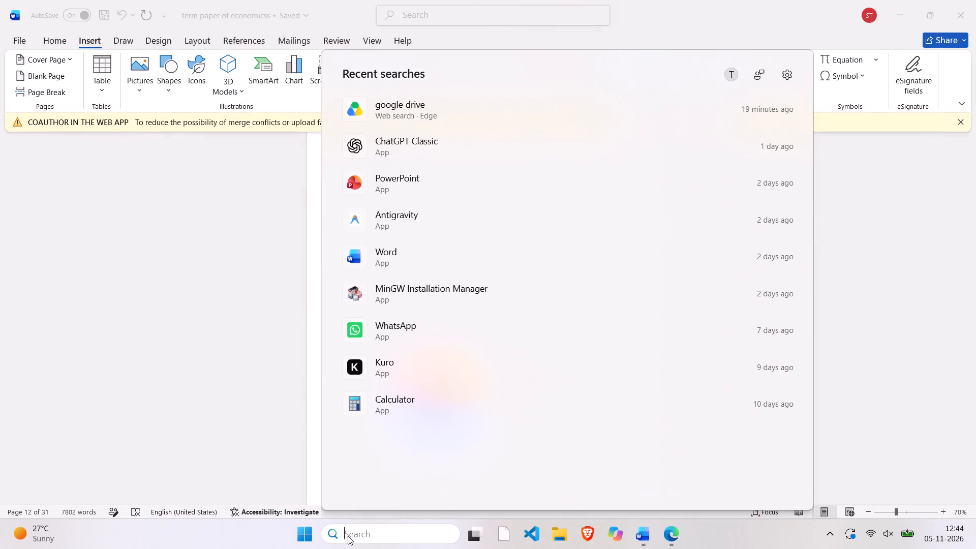
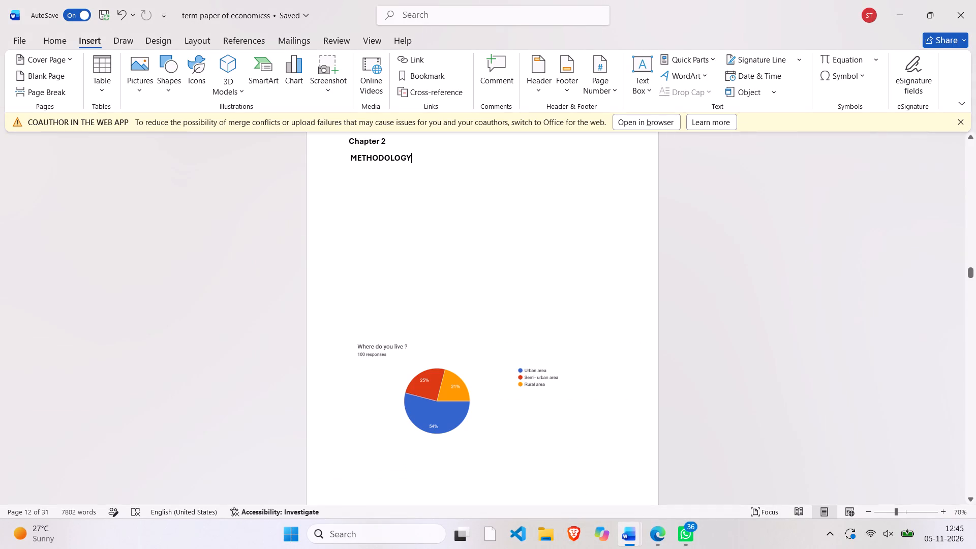
key(Return)
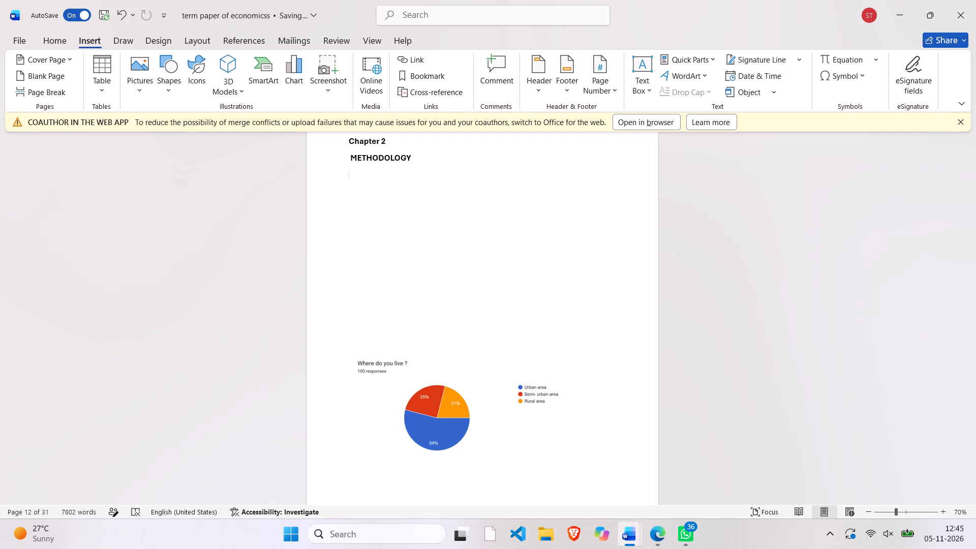
key(ctrl+v)
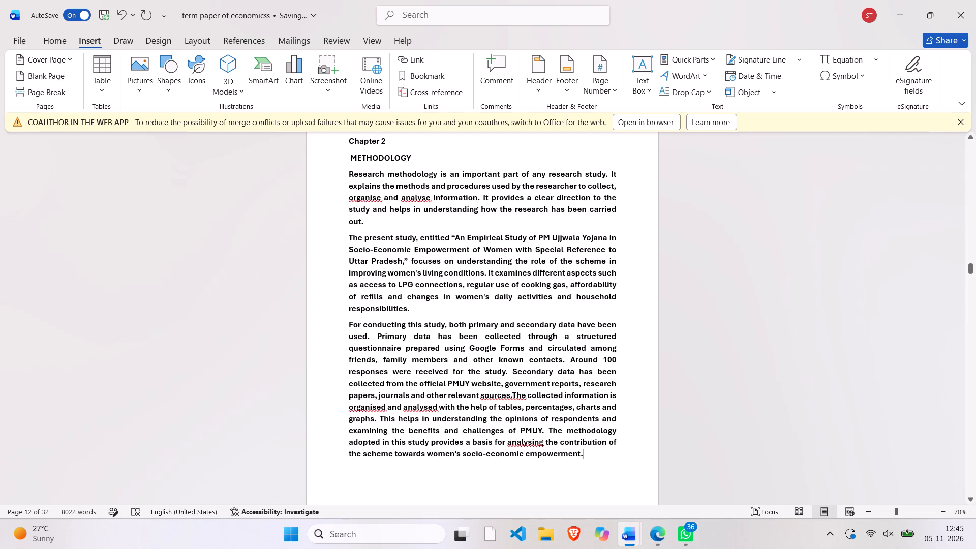
Format the three body paragraphs under the METHODOLOGY heading as non-bold text with font size 12.
scroll(348, 174, right, 1)
ctrl+scroll(348, 174, down, 1)
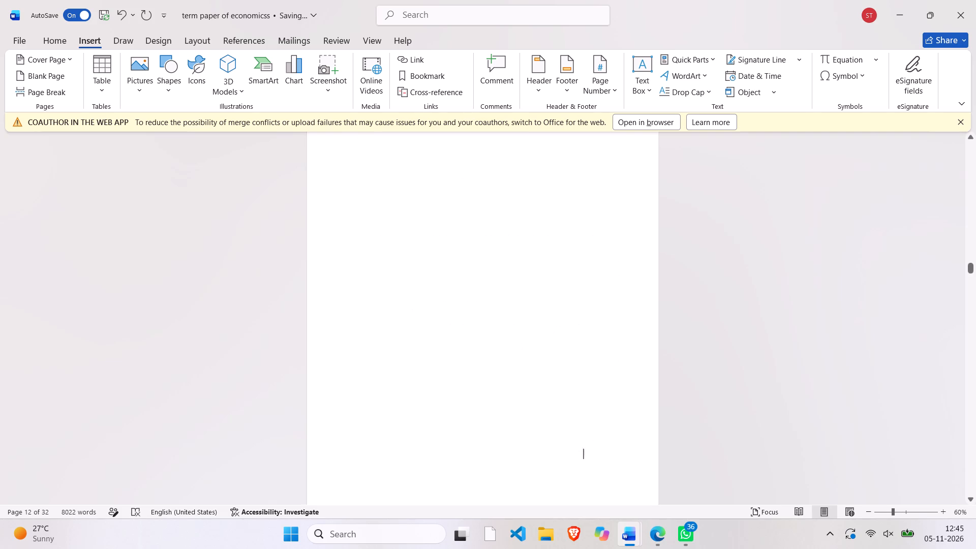
scroll(348, 174, up, 1)
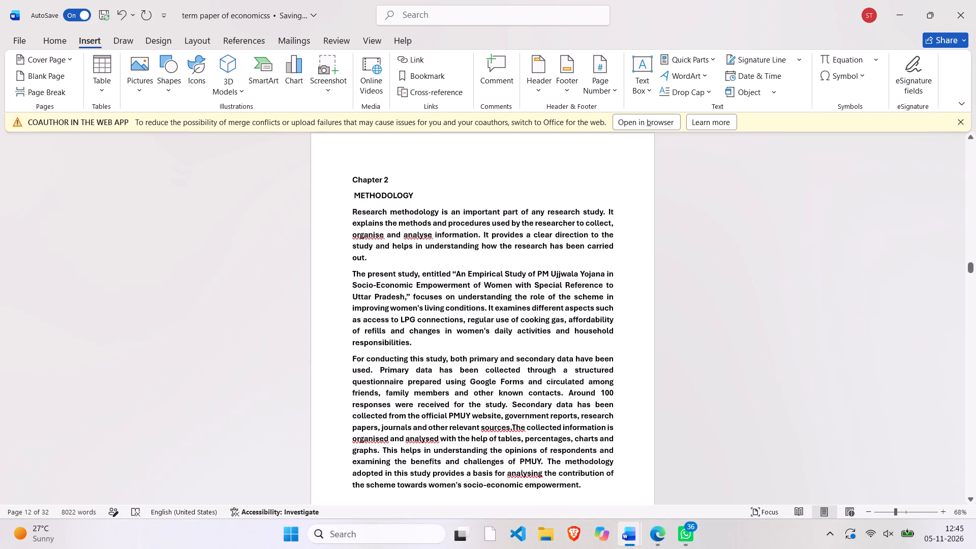
click(352, 212)
click(352, 212)
click(352, 212)
drag(343, 215, 431, 250)
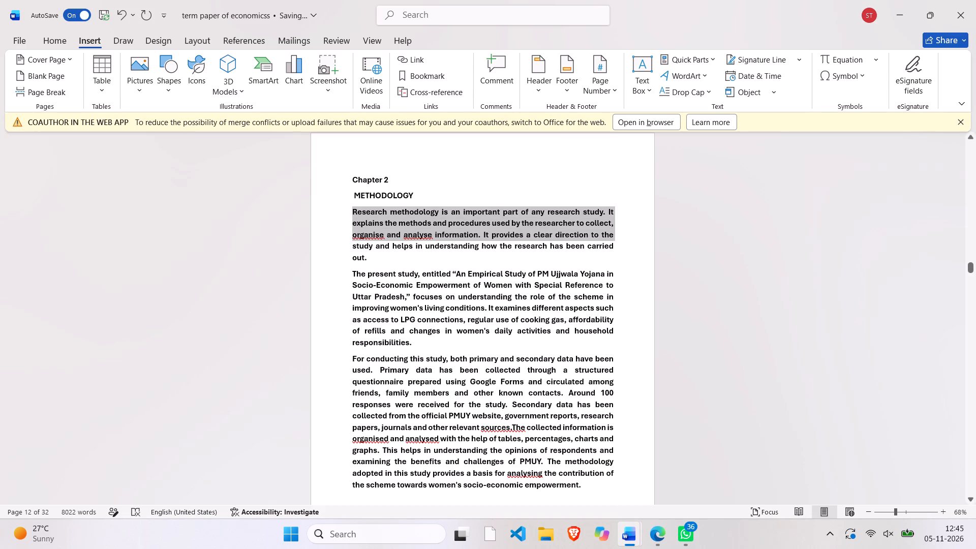
drag(431, 250, 601, 495)
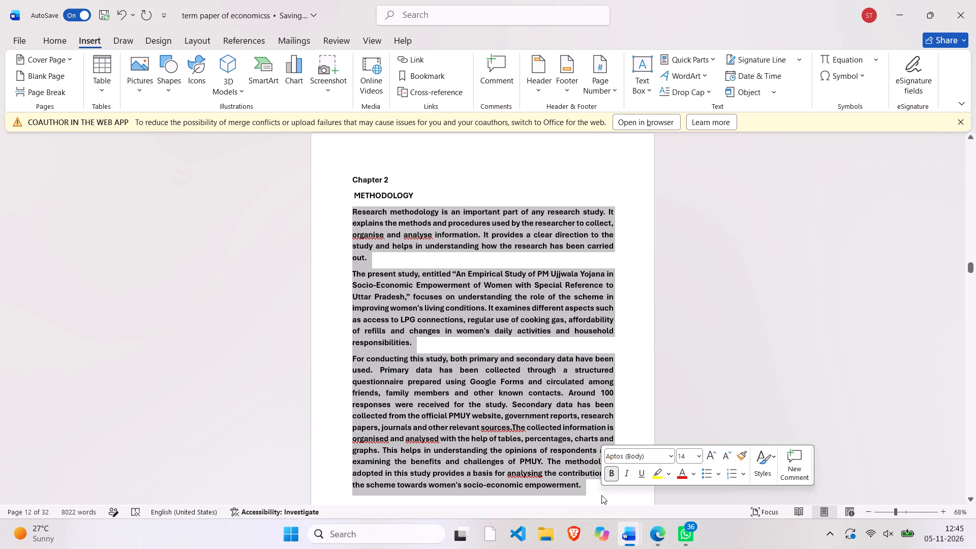
click(607, 476)
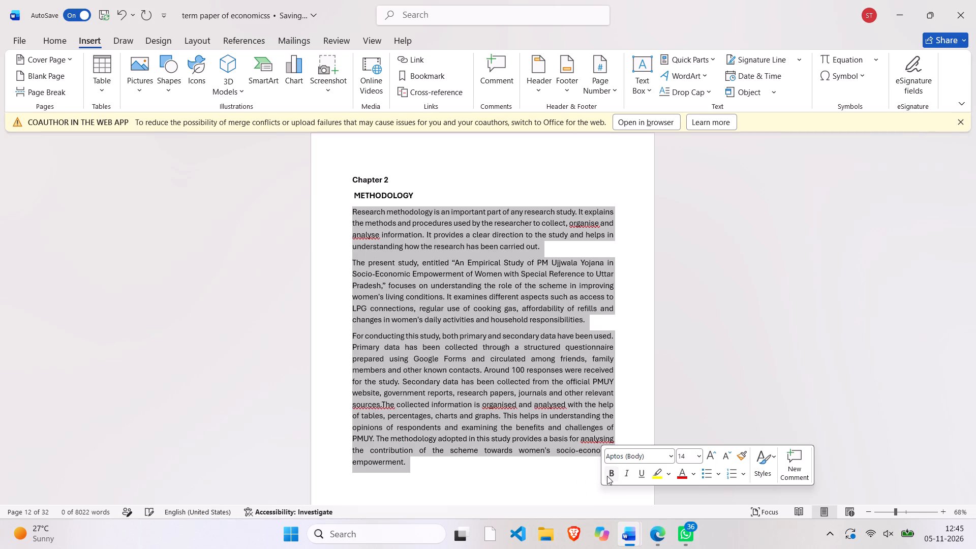
click(700, 460)
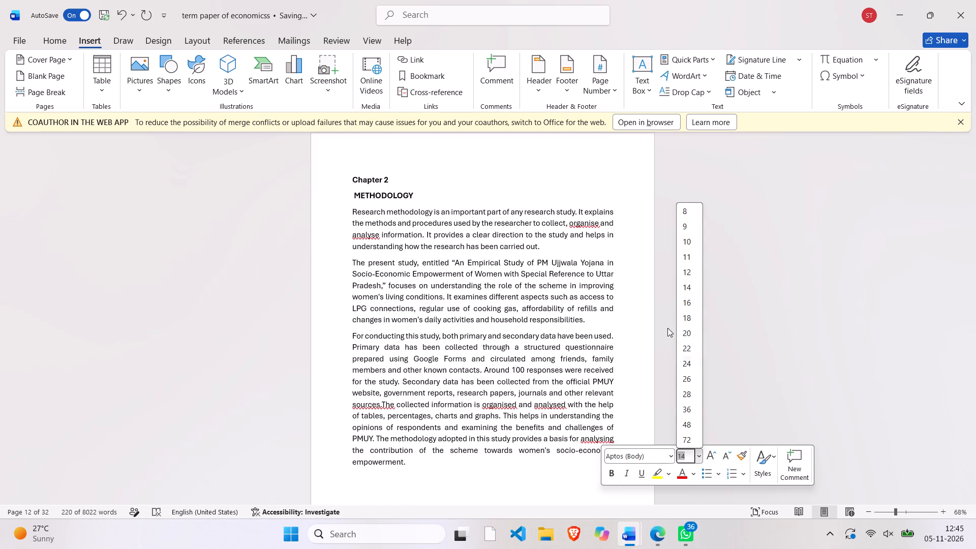
click(682, 272)
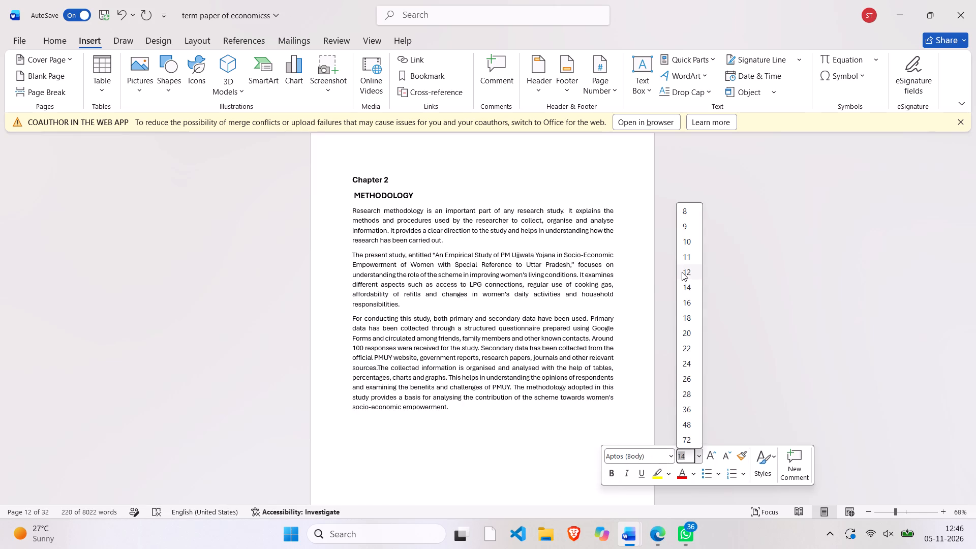
click(637, 257)
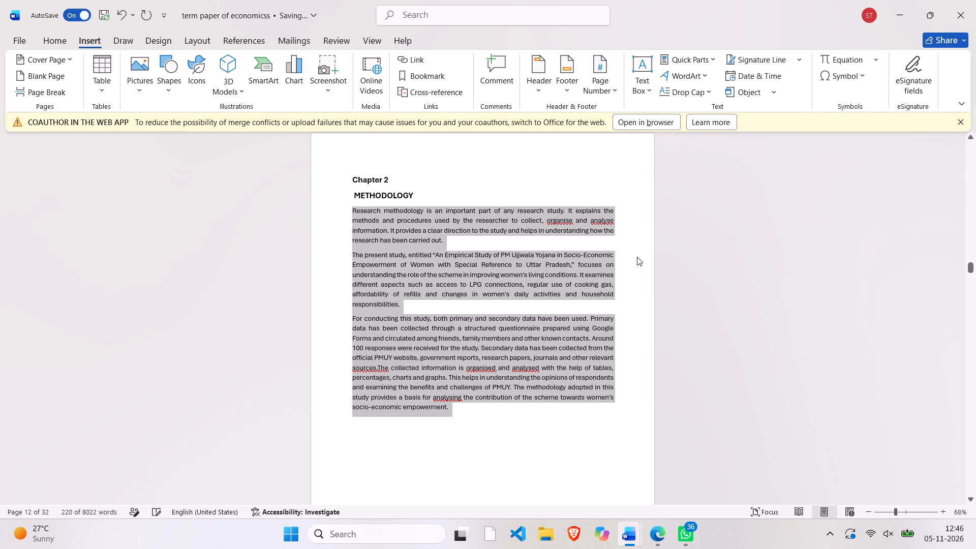
Look over the reformatted METHODOLOGY page, the blank space below its text, and the preceding pages around section 1.9.
scroll(566, 429, down, 1)
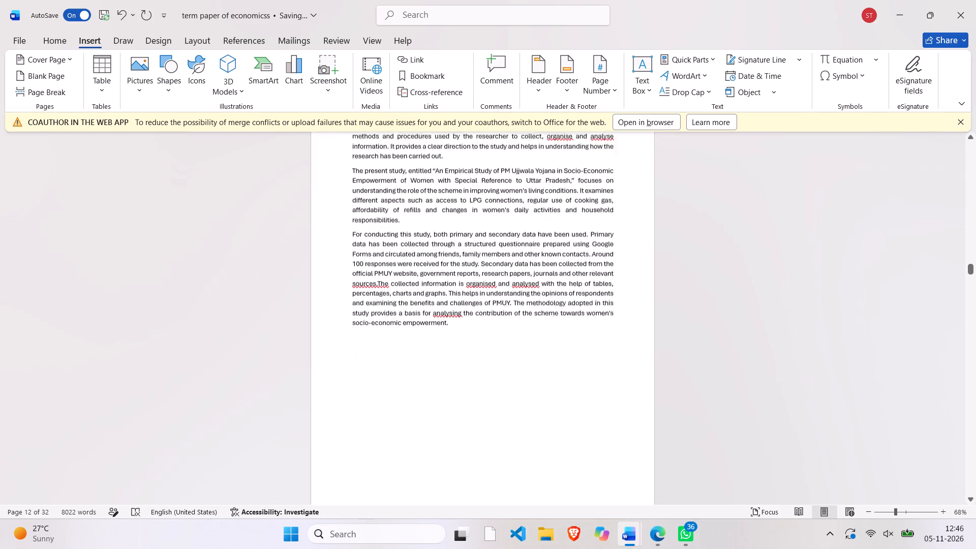
scroll(566, 429, down, 3)
scroll(566, 429, up, 2)
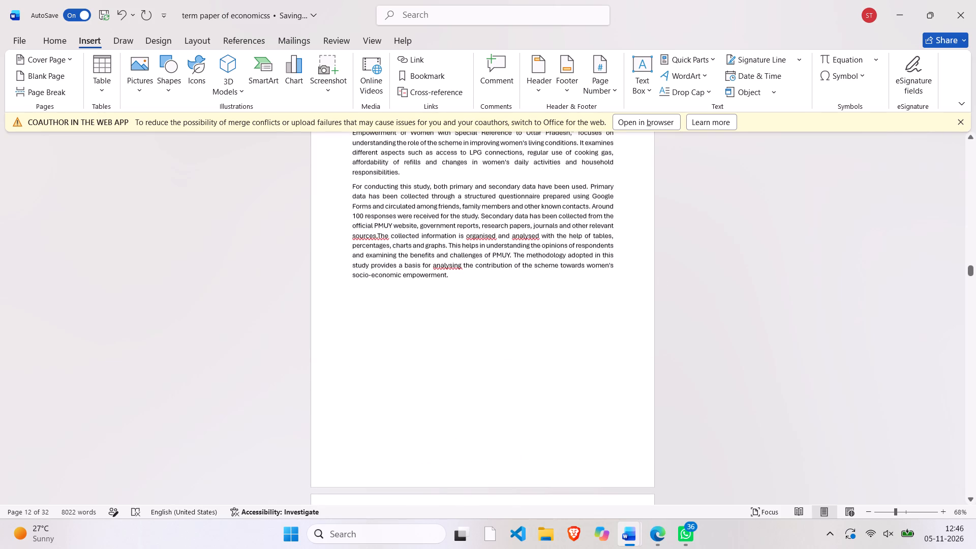
click(340, 304)
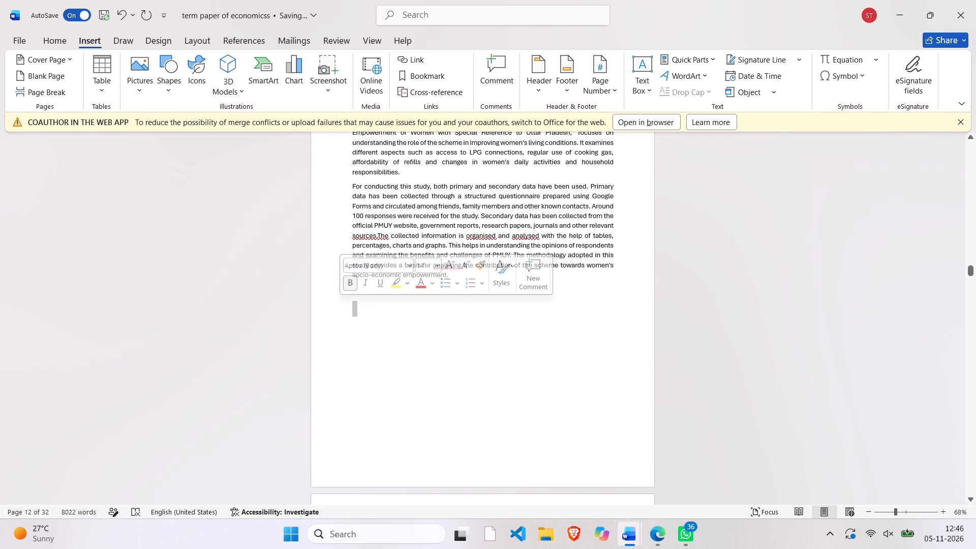
scroll(405, 334, up, 4)
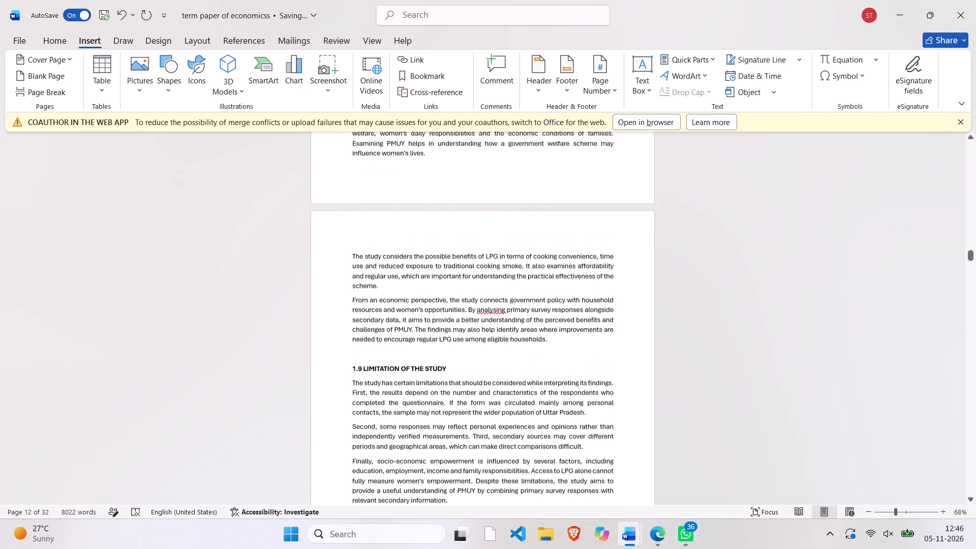
scroll(405, 334, down, 5)
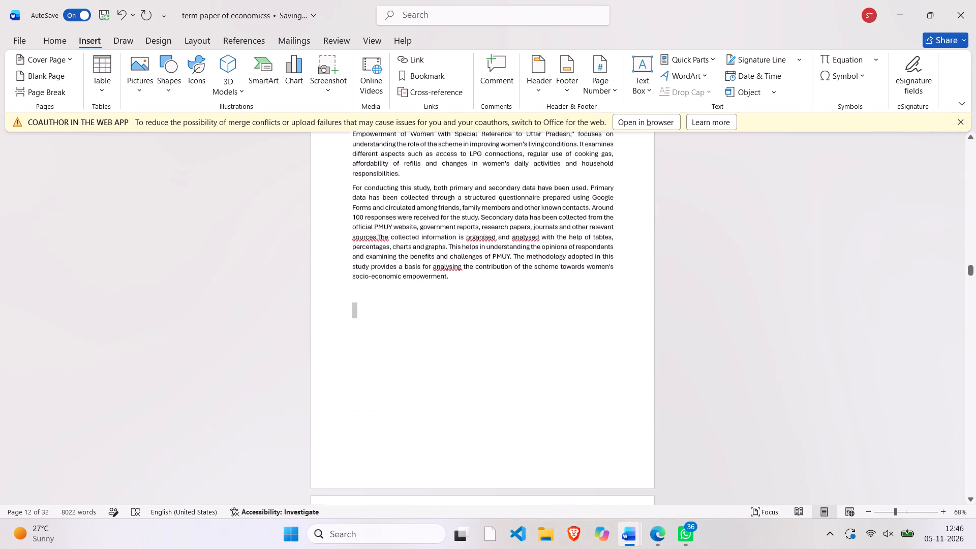
scroll(405, 334, down, 4)
scroll(405, 334, up, 2)
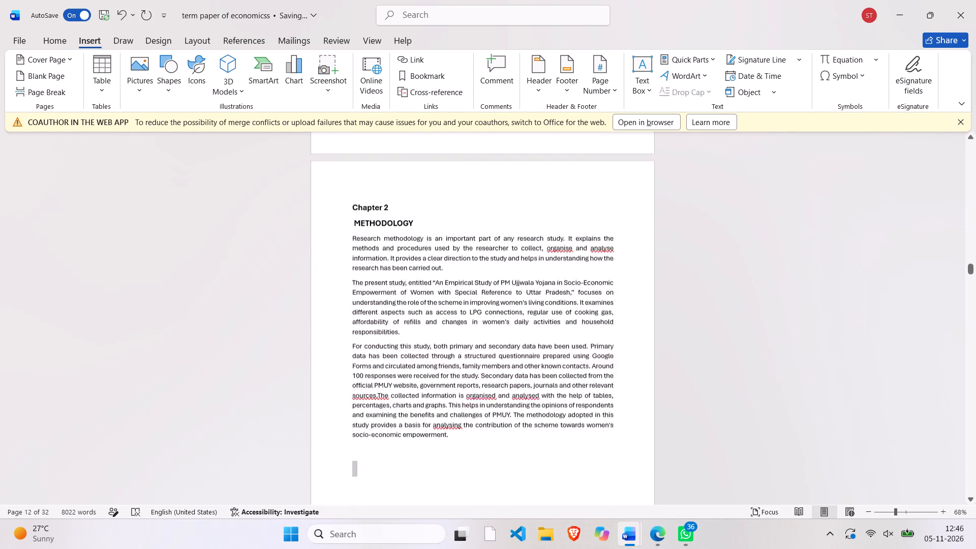